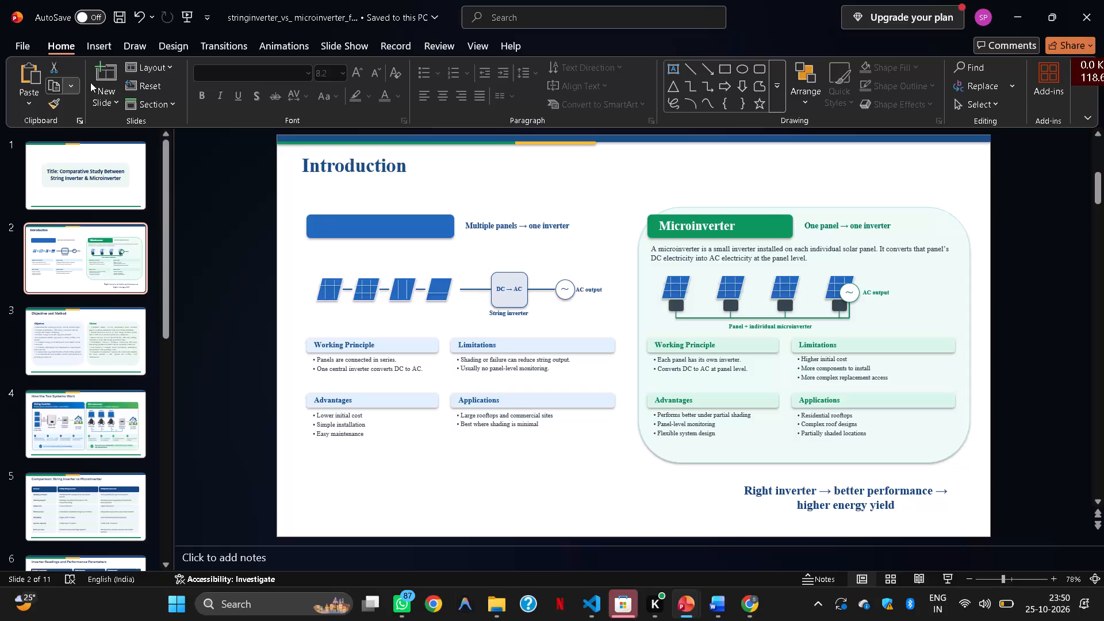
# Insert a new blank slide directly after the Introduction slide.
pyautogui.click(106, 79)
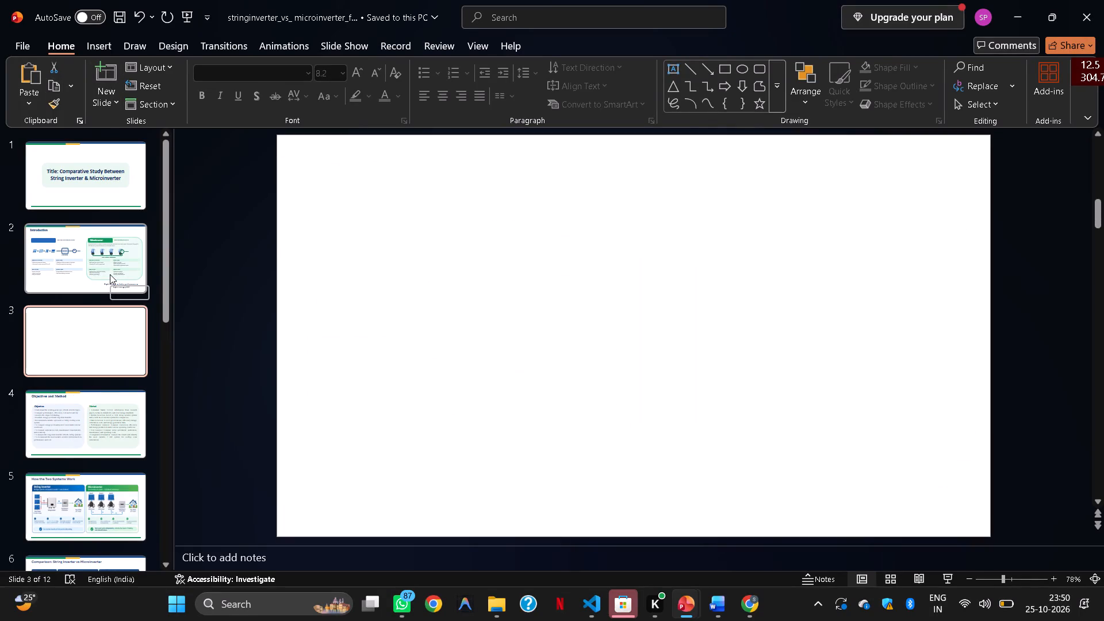
# Copy the full-width dark blue bar from the top of the Introduction slide onto the blank slide 3.
pyautogui.click(110, 274)
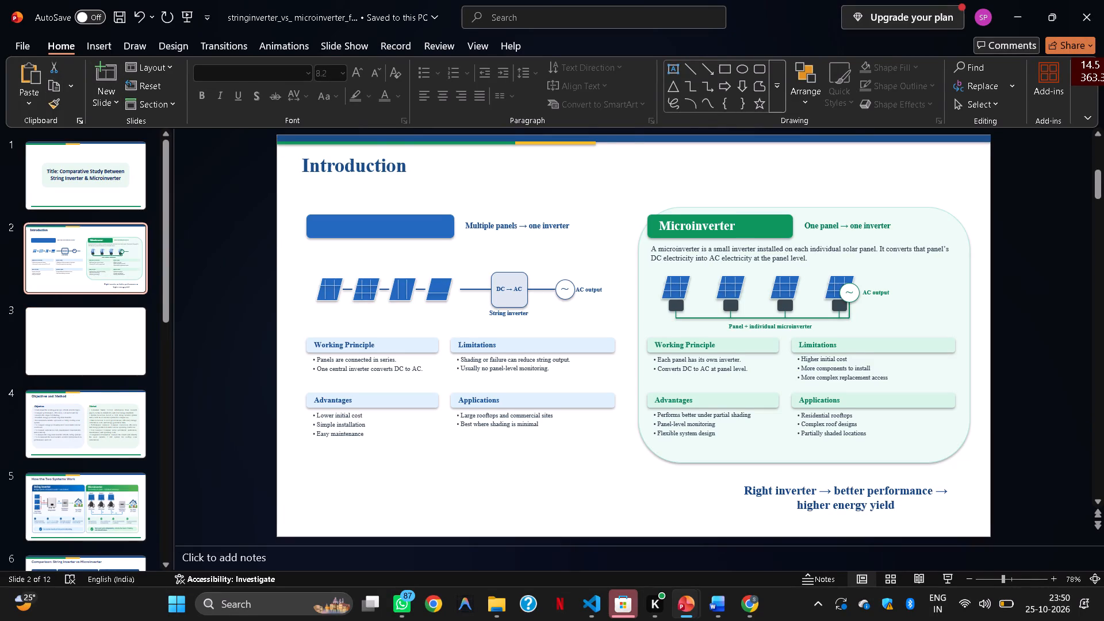
pyautogui.click(418, 136)
pyautogui.hotkey('ctrl', 'c')
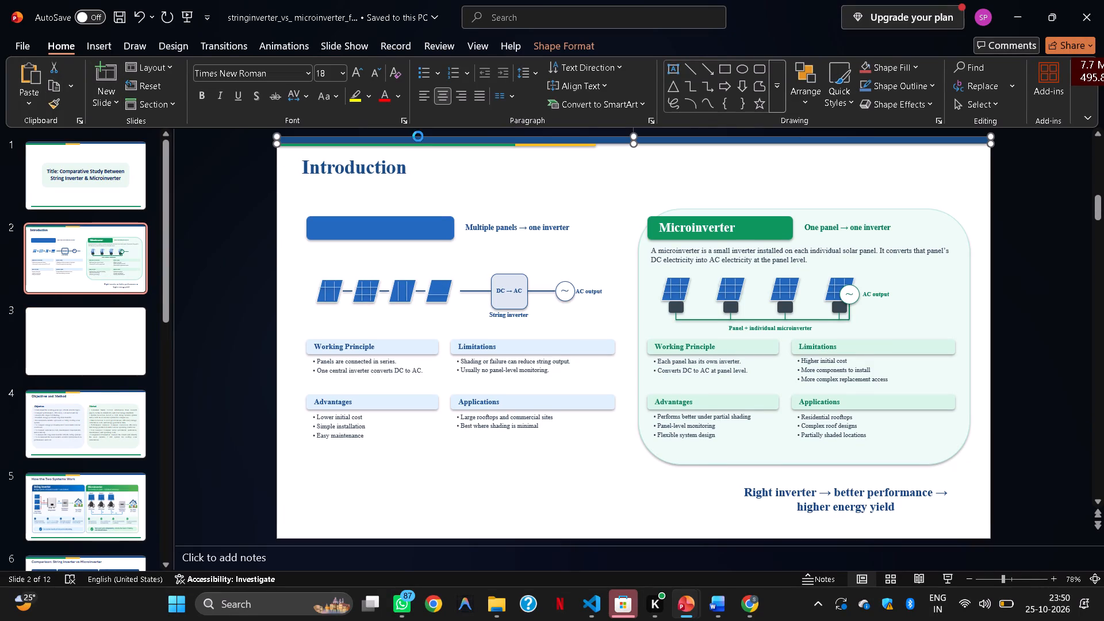
pyautogui.click(10, 369)
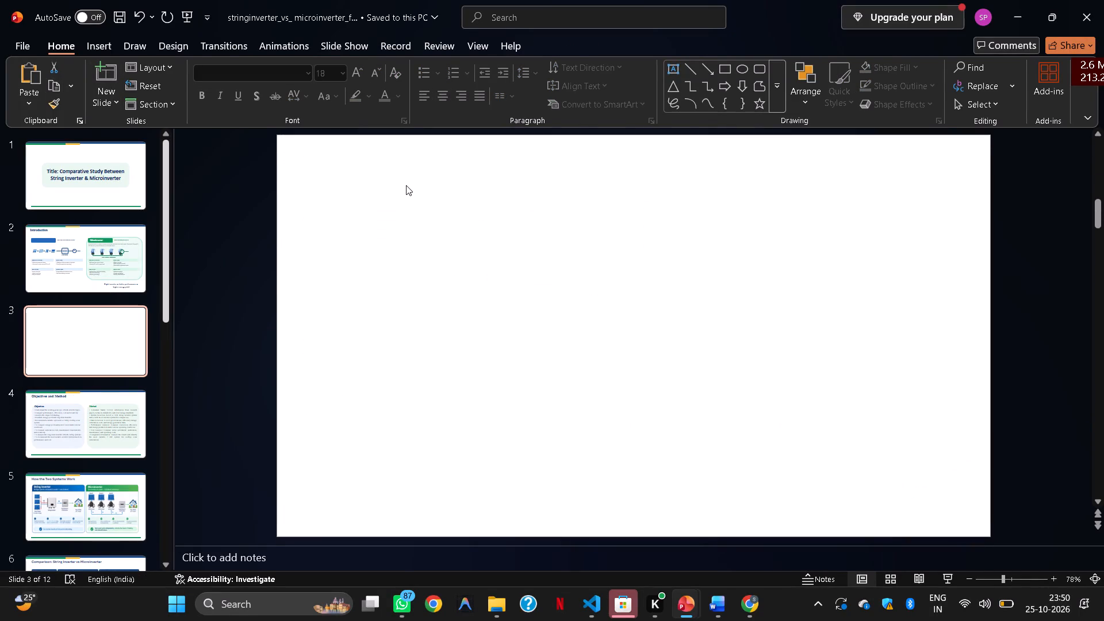
pyautogui.click(406, 185)
pyautogui.hotkey('ctrl', 'v')
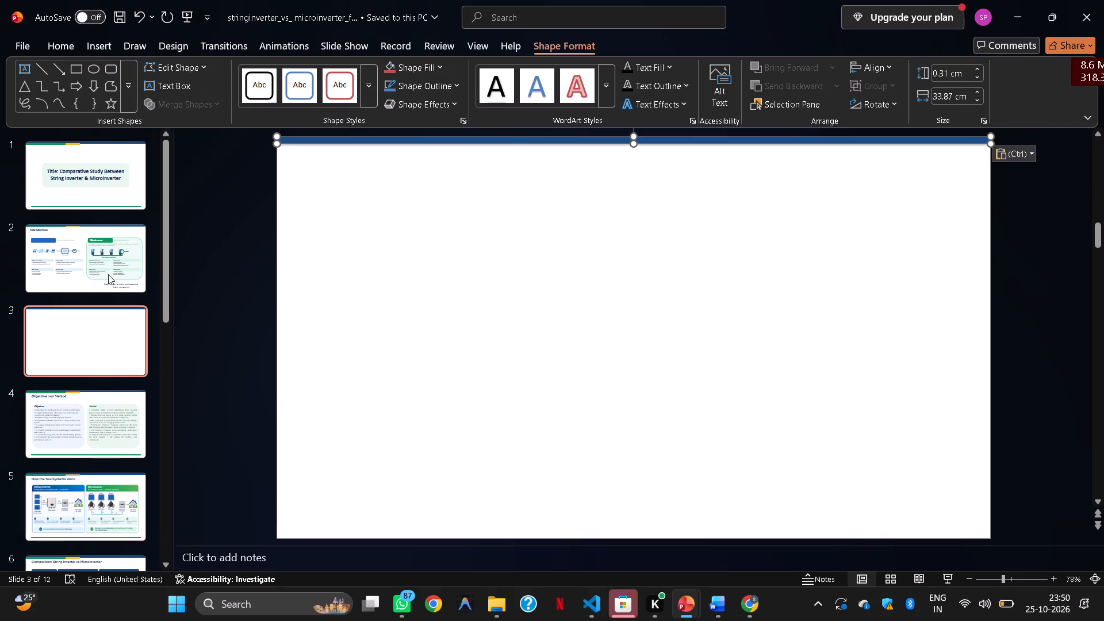
# Copy the thin green strip under the blue bar on the Introduction slide onto slide 3.
pyautogui.click(108, 274)
pyautogui.click(423, 147)
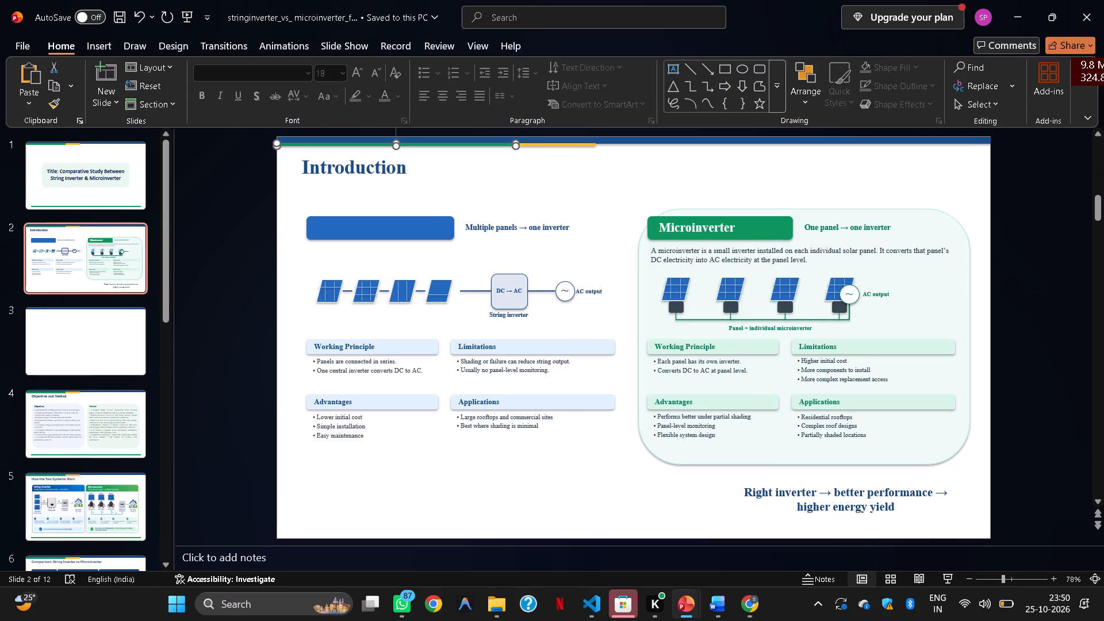
pyautogui.hotkey('ctrl', 'c')
pyautogui.click(64, 321)
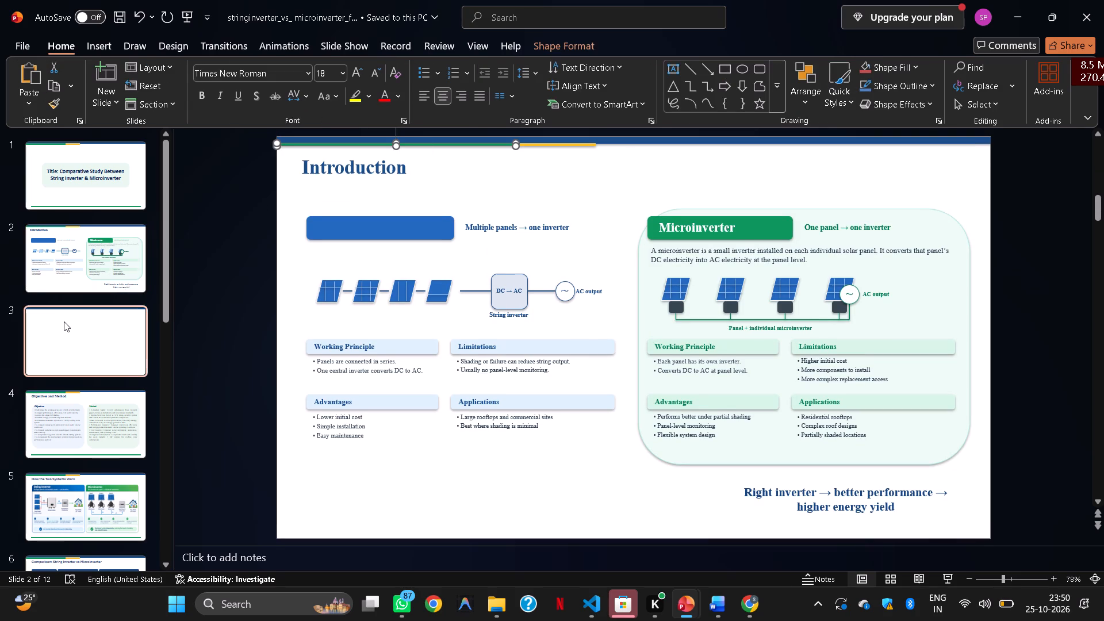
pyautogui.hotkey('ctrl', 'v')
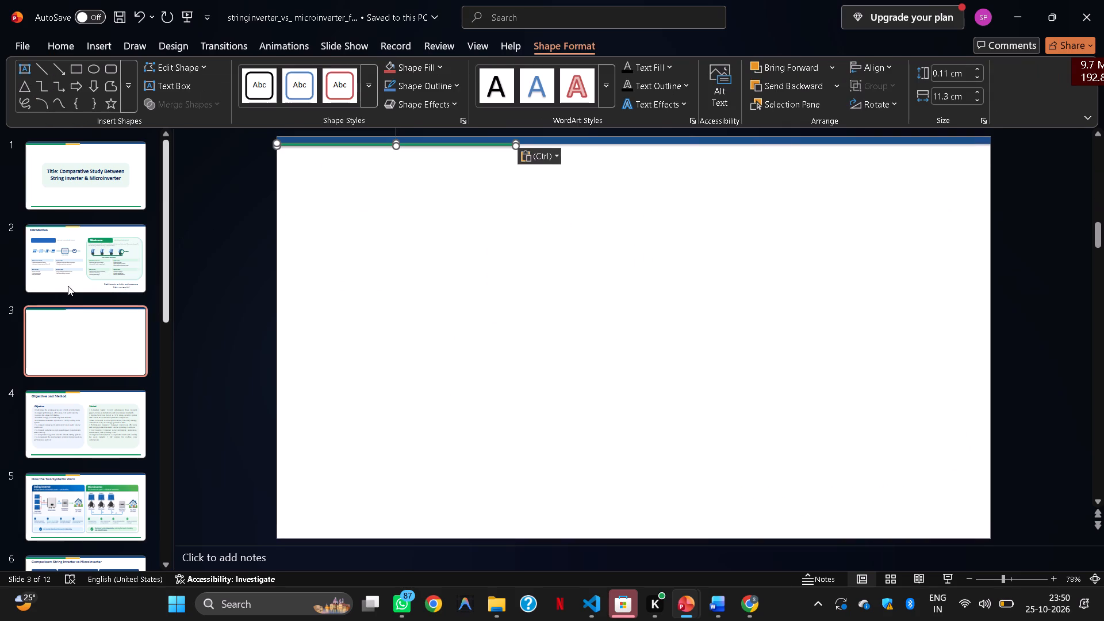
# Copy the short yellow strip beside the green one on the Introduction slide onto slide 3.
pyautogui.moveTo(69, 284); pyautogui.dragTo(148, 246)
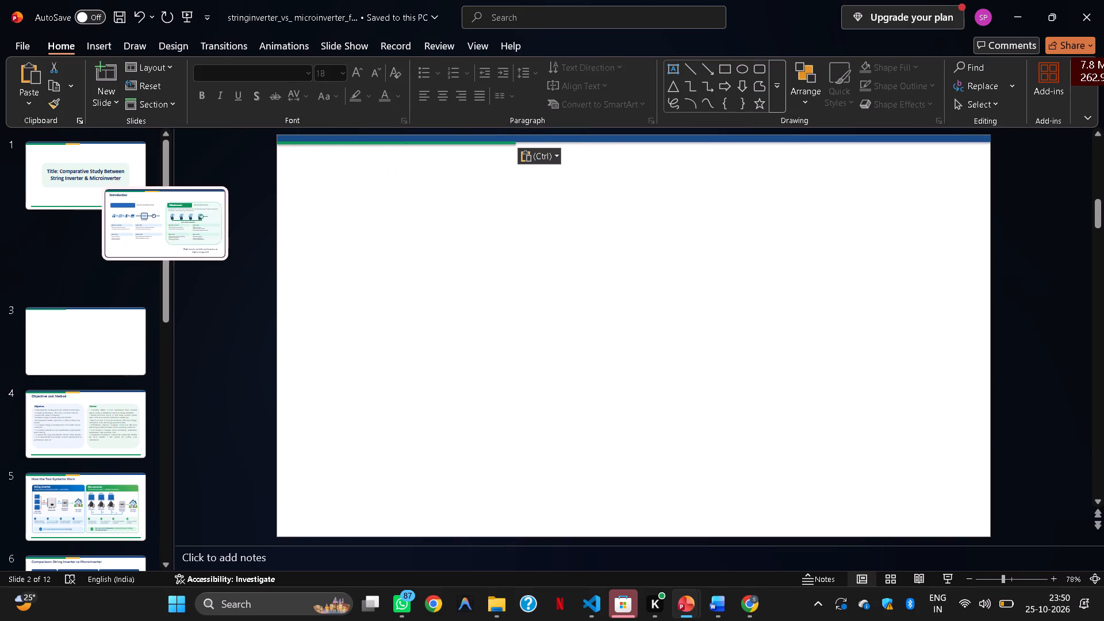
pyautogui.moveTo(148, 246); pyautogui.dragTo(93, 269)
pyautogui.click(76, 228)
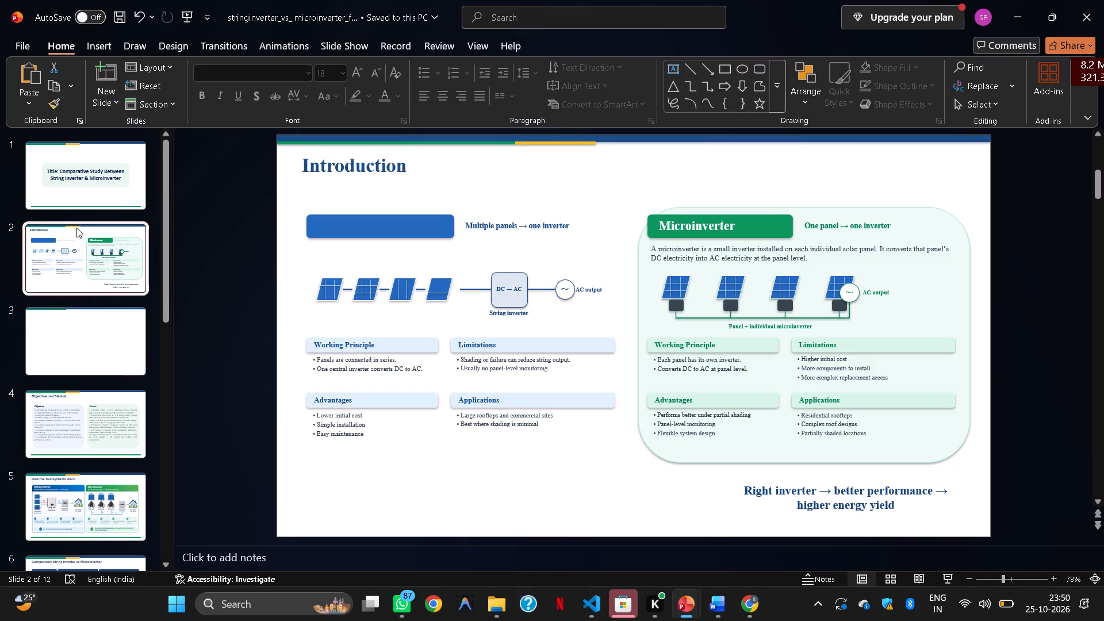
pyautogui.click(573, 143)
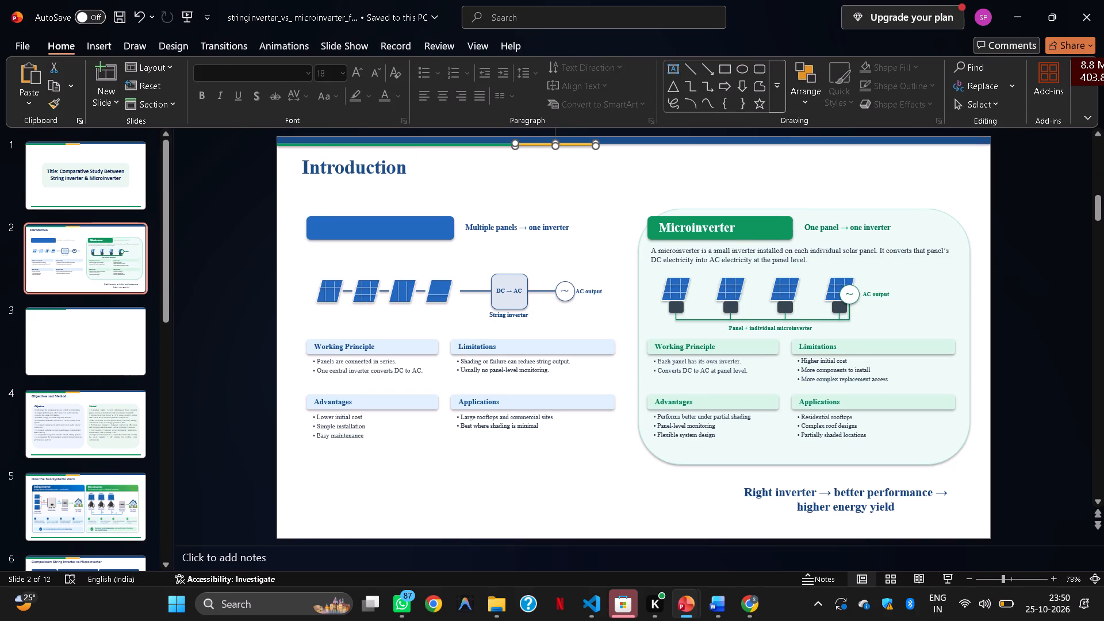
pyautogui.hotkey('ctrl', 'c')
pyautogui.moveTo(88, 314); pyautogui.dragTo(413, 175)
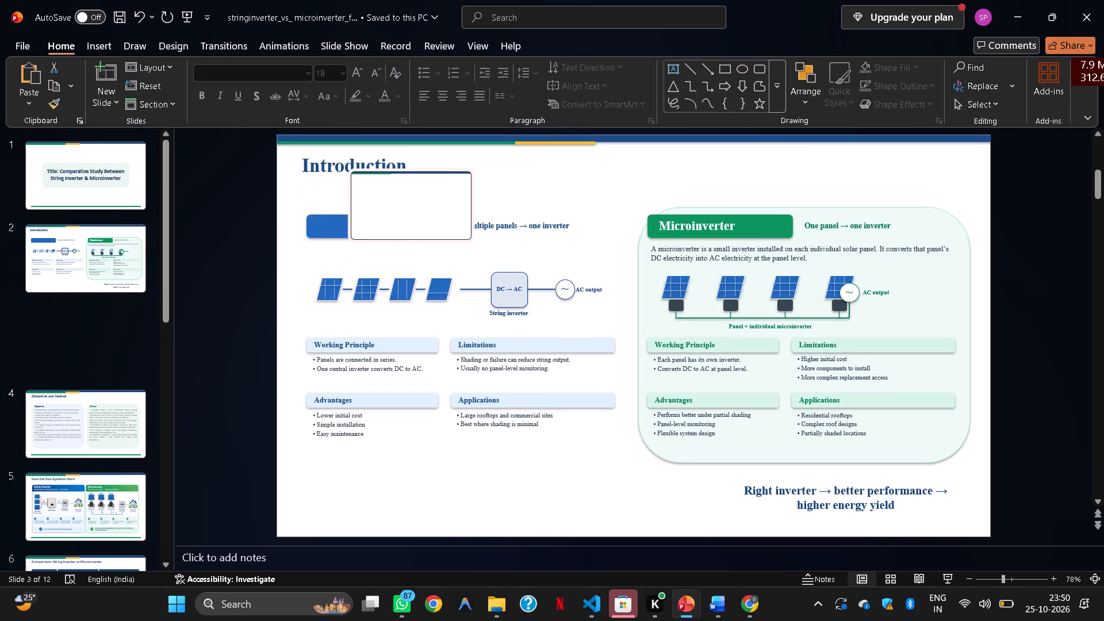
pyautogui.moveTo(413, 175); pyautogui.dragTo(92, 301)
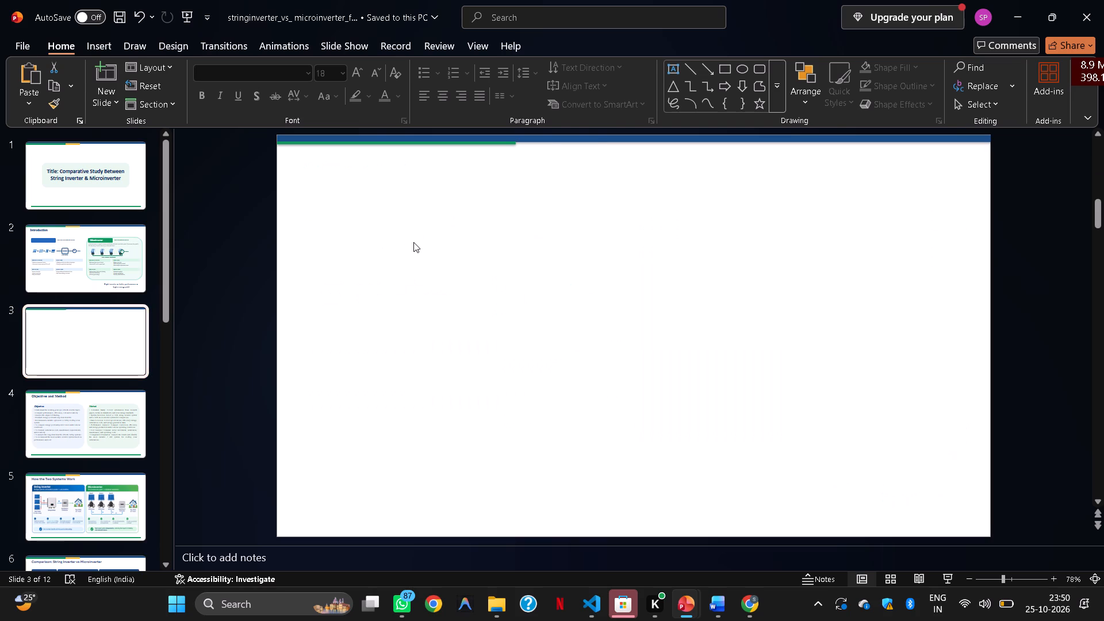
pyautogui.hotkey('ctrl', 'v')
# Copy the green line along the bottom of the "How the Two Systems Work" slide onto slide 3.
pyautogui.click(124, 260)
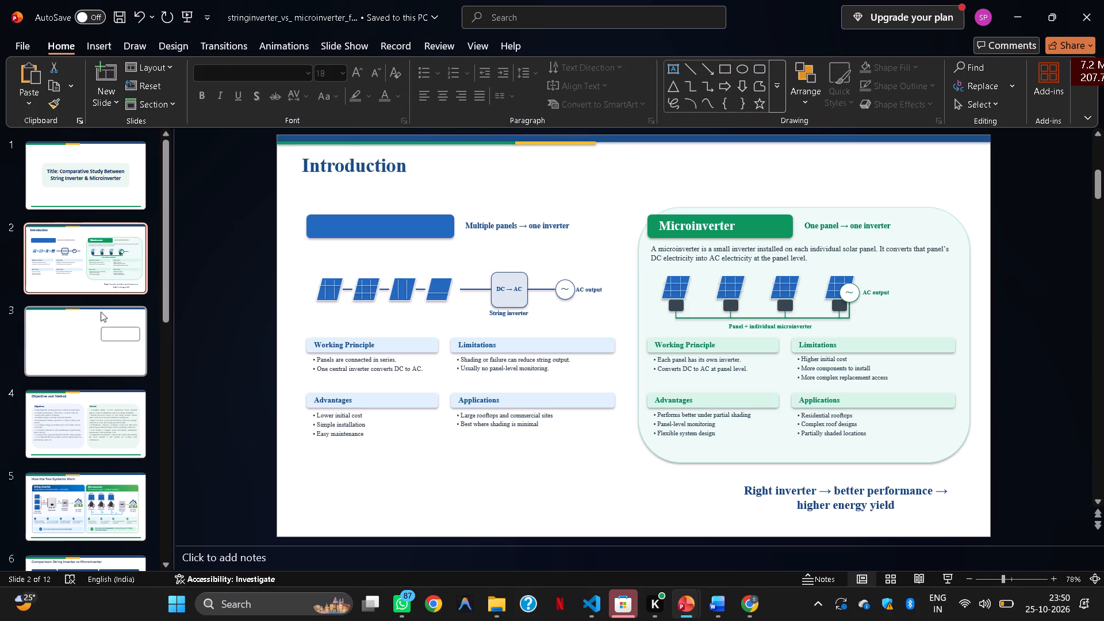
pyautogui.click(101, 285)
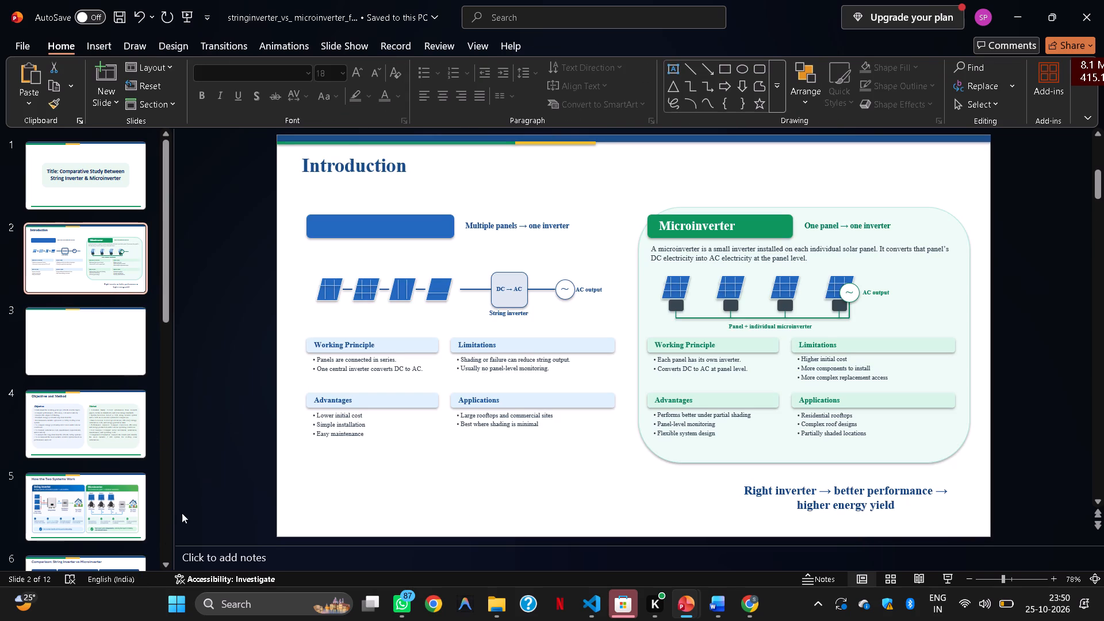
pyautogui.doubleClick(121, 526)
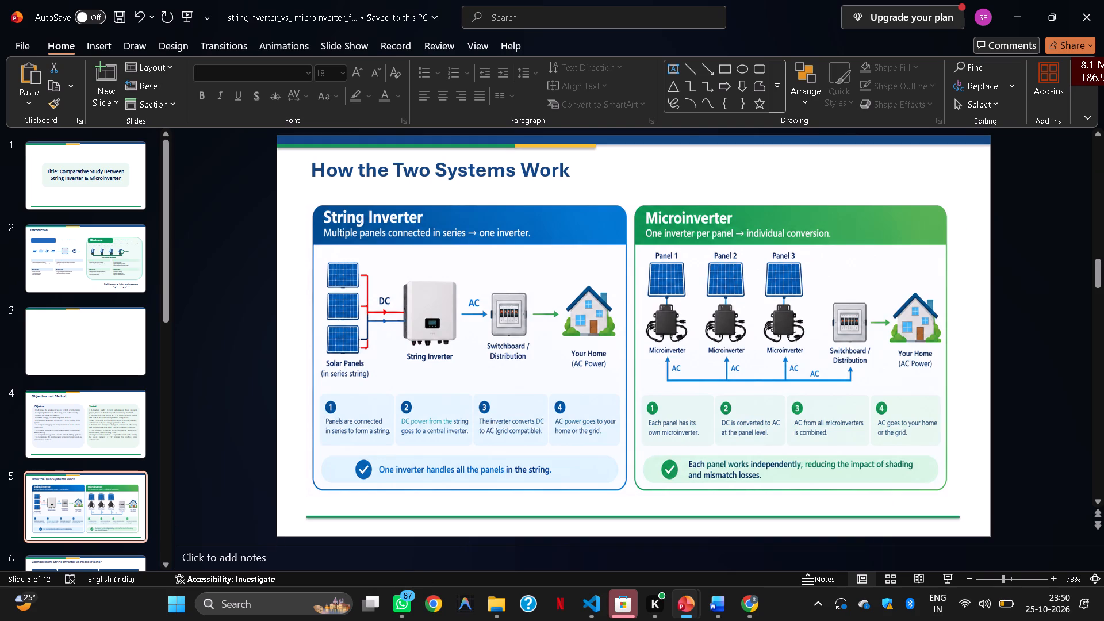
pyautogui.click(462, 518)
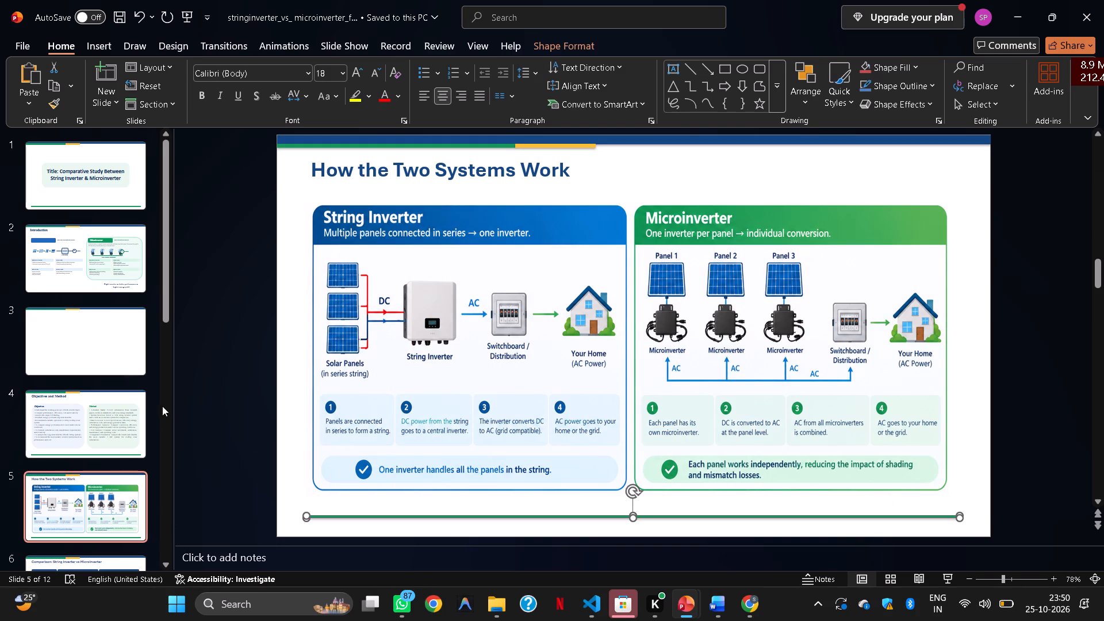
pyautogui.click(115, 362)
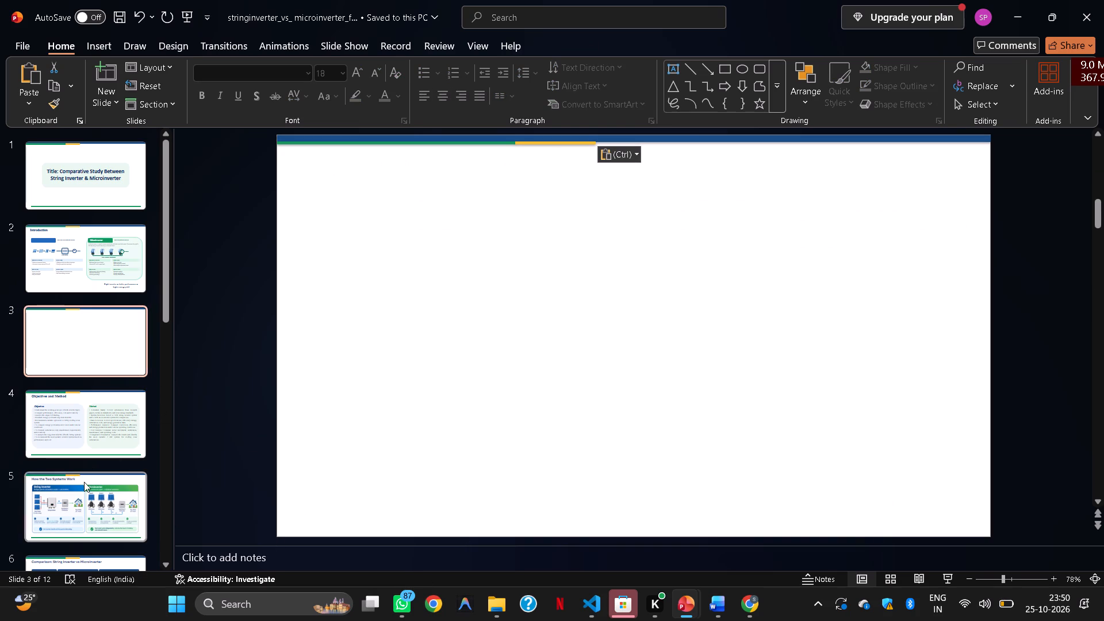
pyautogui.click(81, 488)
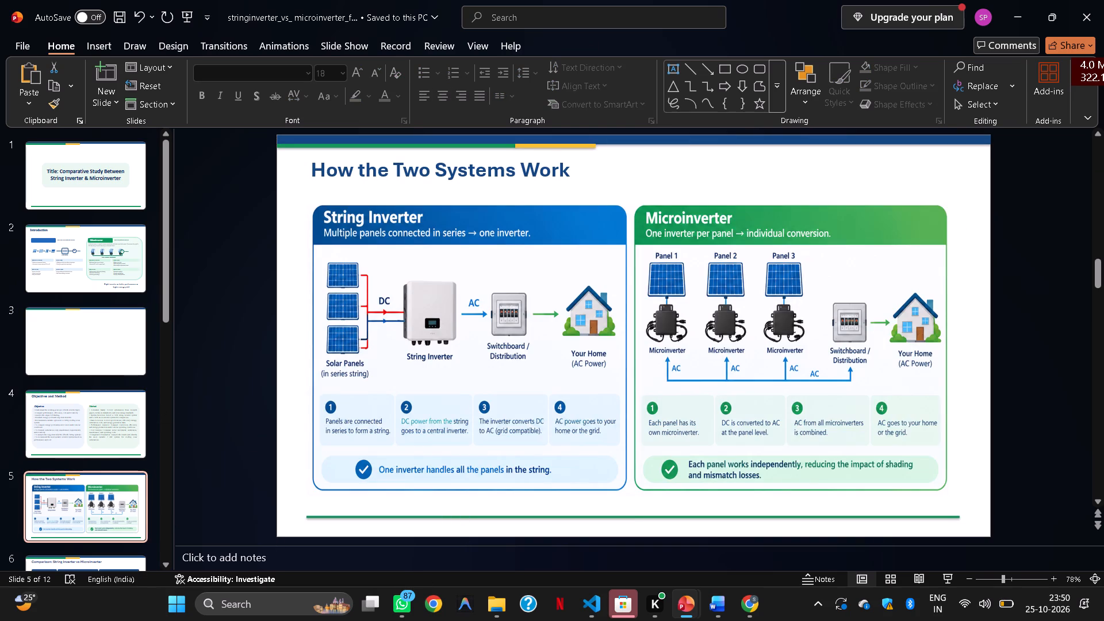
pyautogui.click(458, 515)
pyautogui.hotkey('ctrl', 'c')
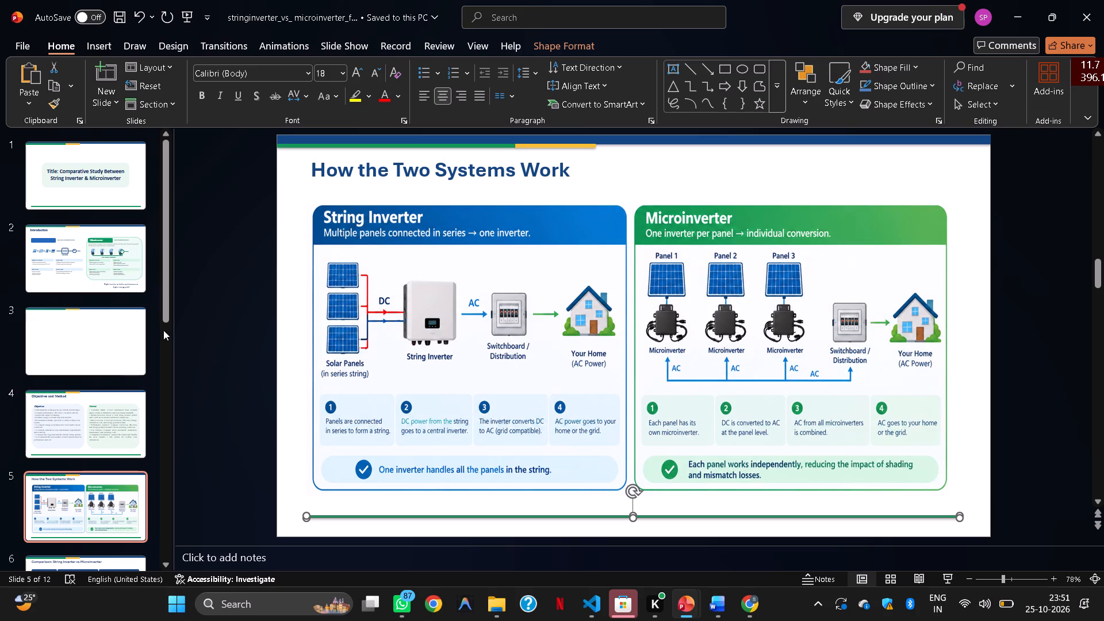
pyautogui.click(125, 346)
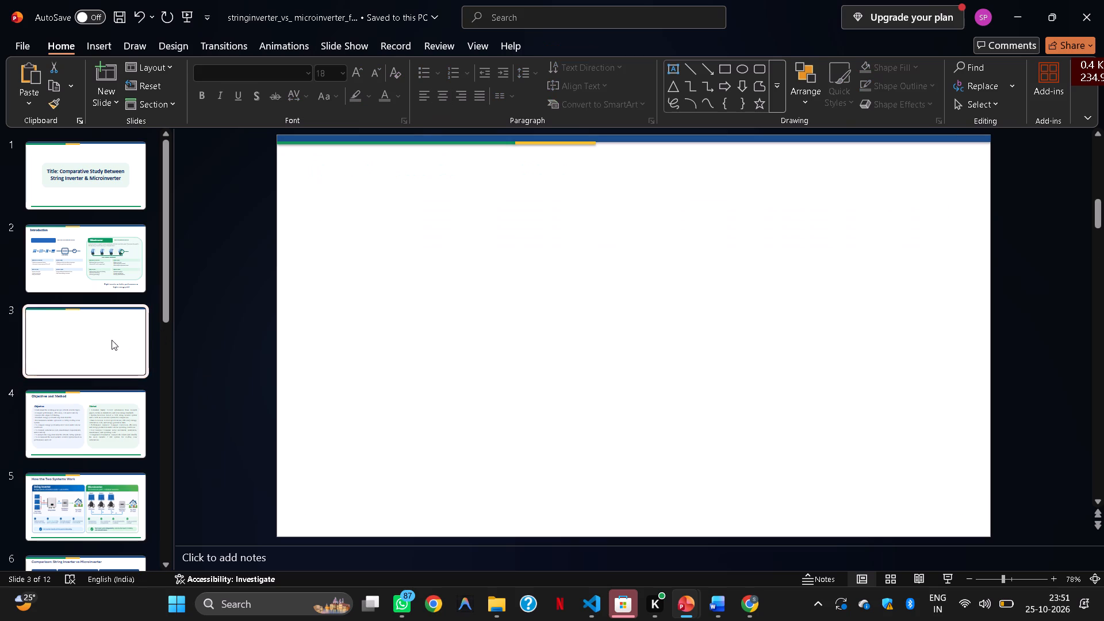
pyautogui.click(97, 254)
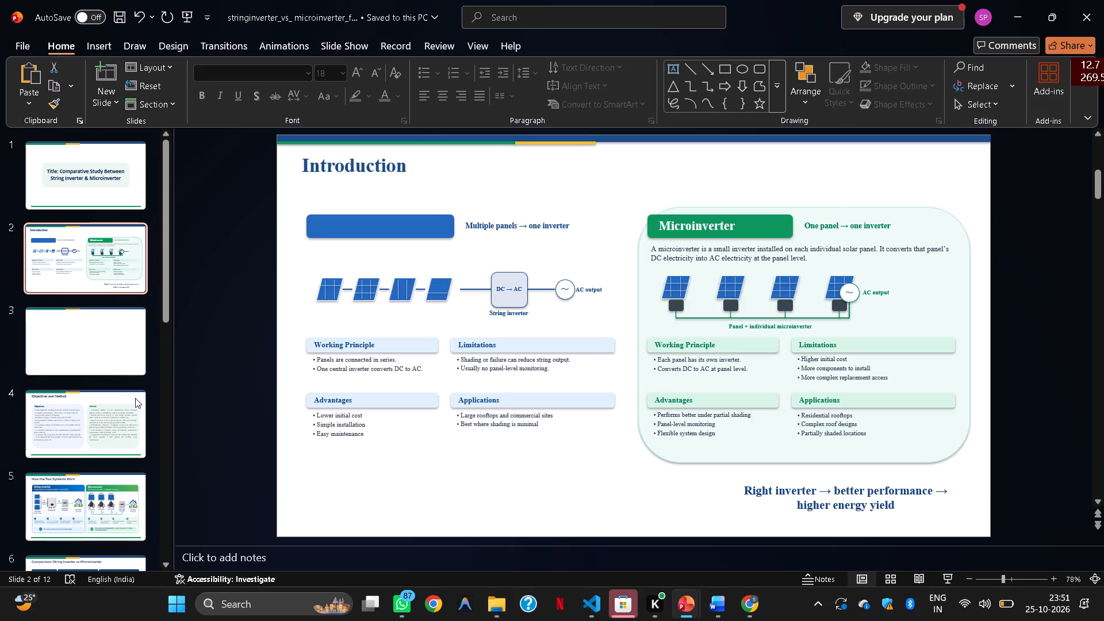
pyautogui.click(71, 361)
pyautogui.hotkey('ctrl', 'v')
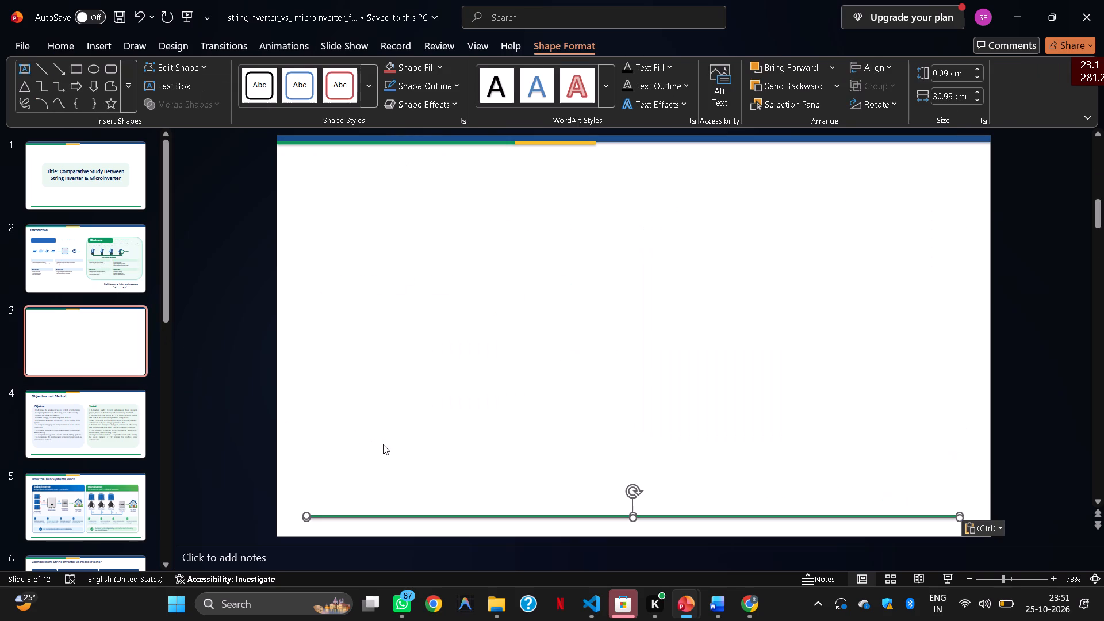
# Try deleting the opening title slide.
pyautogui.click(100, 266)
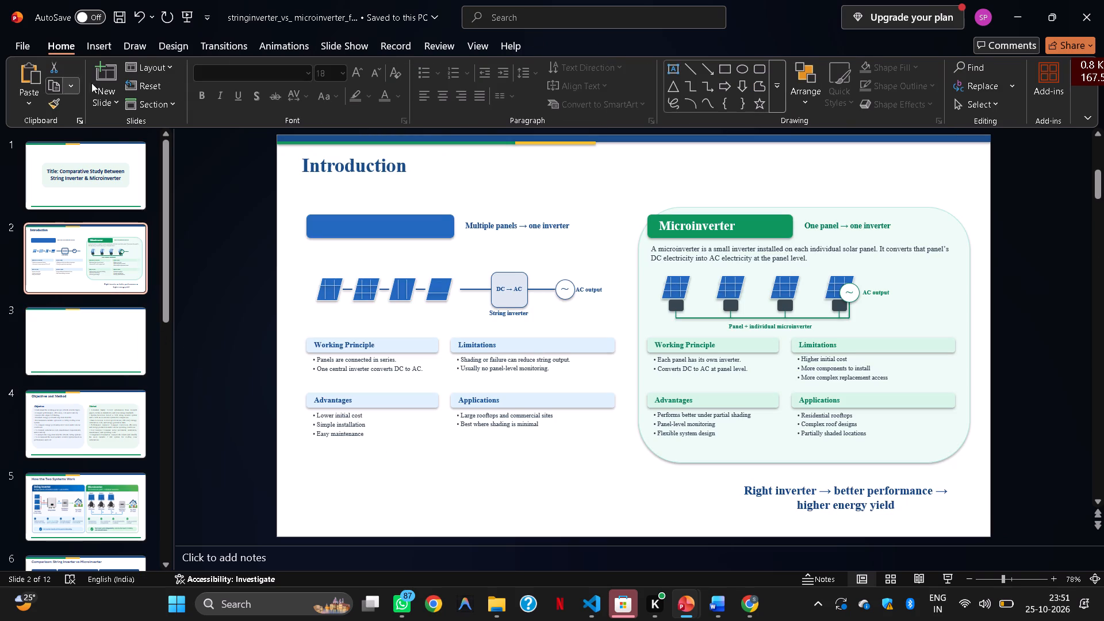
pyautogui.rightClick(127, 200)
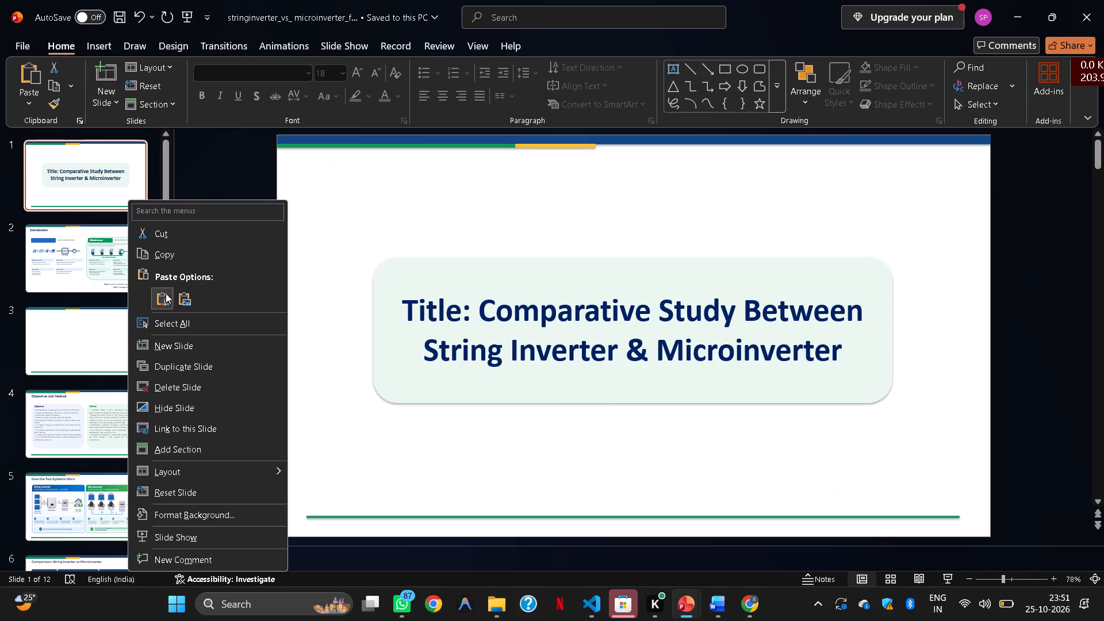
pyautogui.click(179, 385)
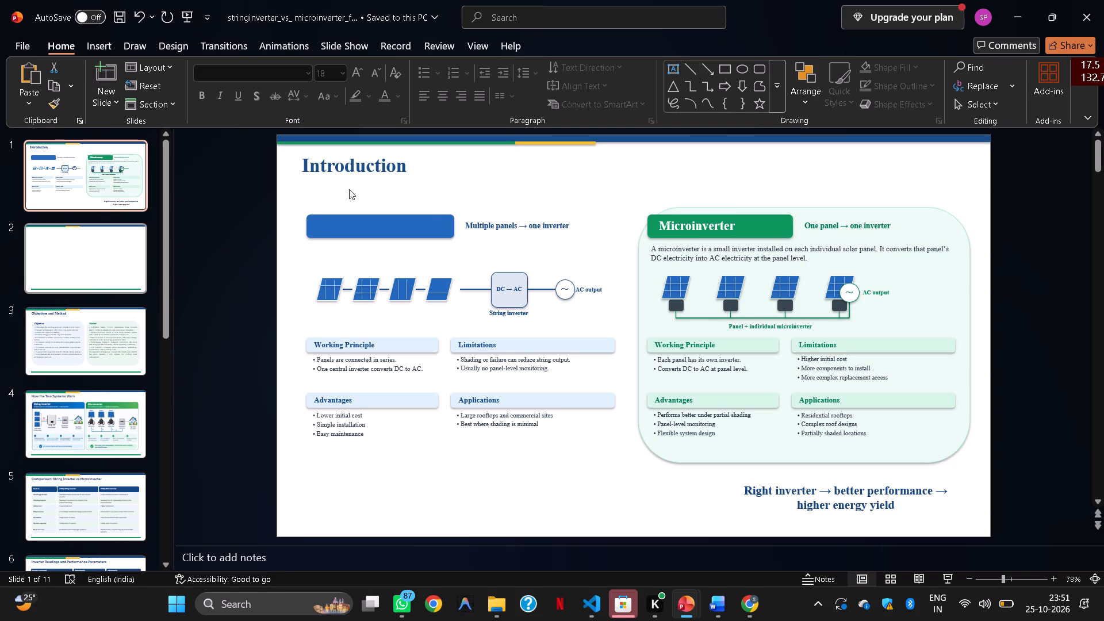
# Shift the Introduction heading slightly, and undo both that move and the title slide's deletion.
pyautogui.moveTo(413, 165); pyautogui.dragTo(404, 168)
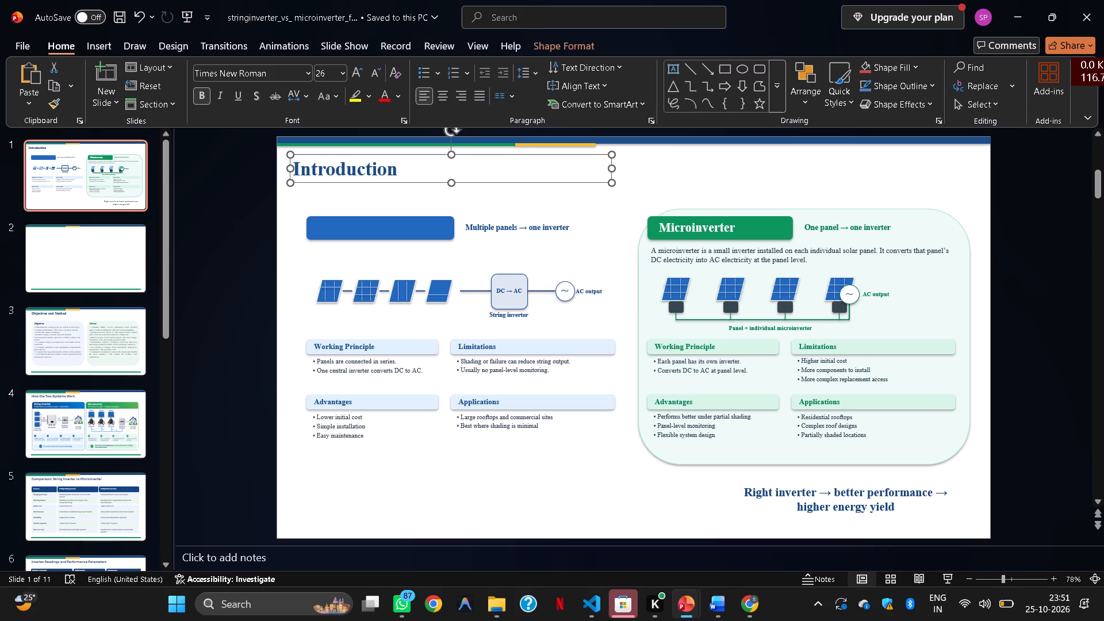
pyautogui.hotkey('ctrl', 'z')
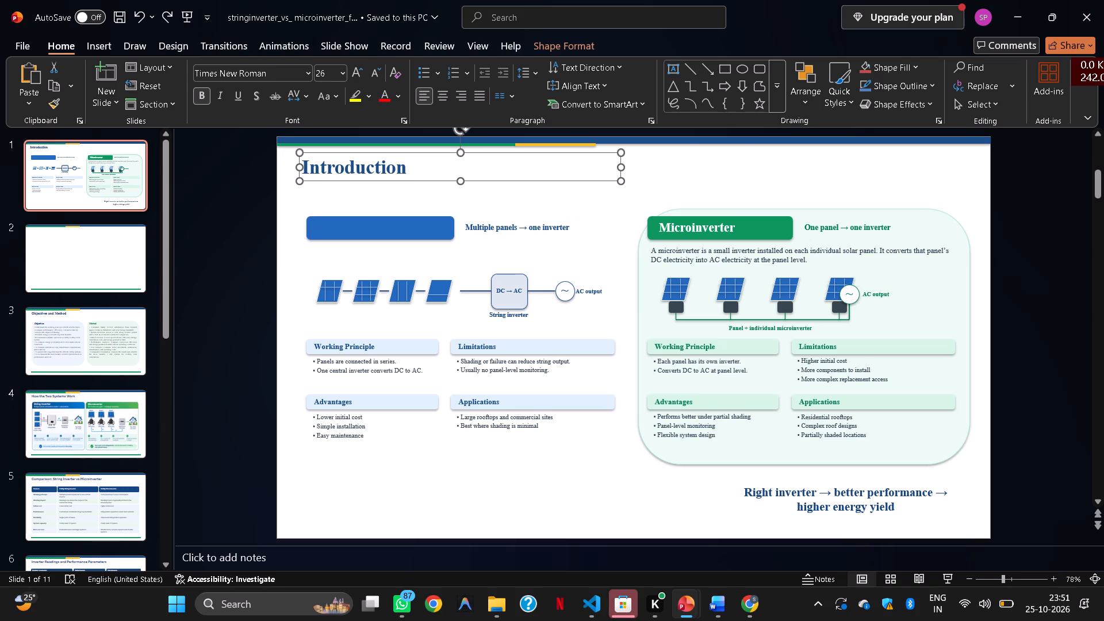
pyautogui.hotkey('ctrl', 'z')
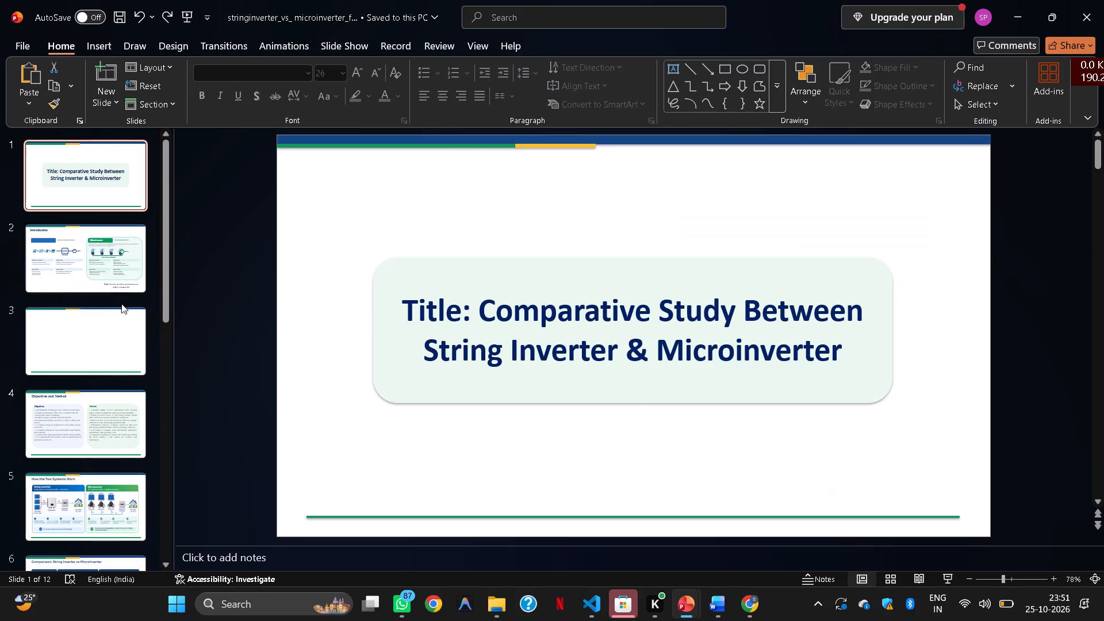
# Copy the "Introduction" heading from slide 2 onto slide 3 and place it near the slide's top-left corner, below the coloured bars.
pyautogui.click(102, 333)
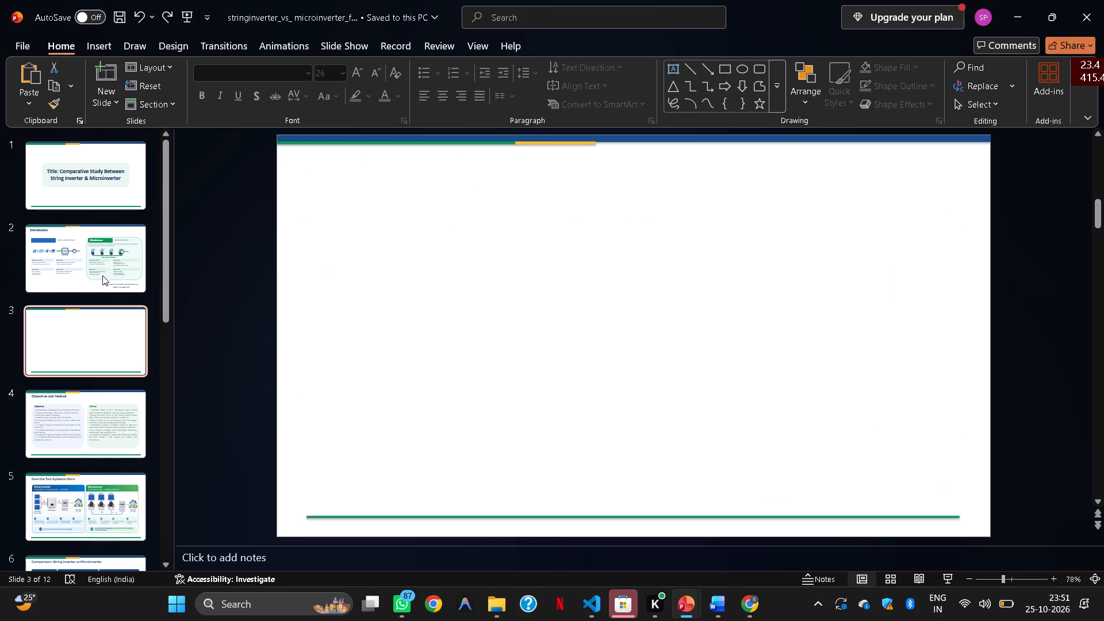
pyautogui.click(102, 264)
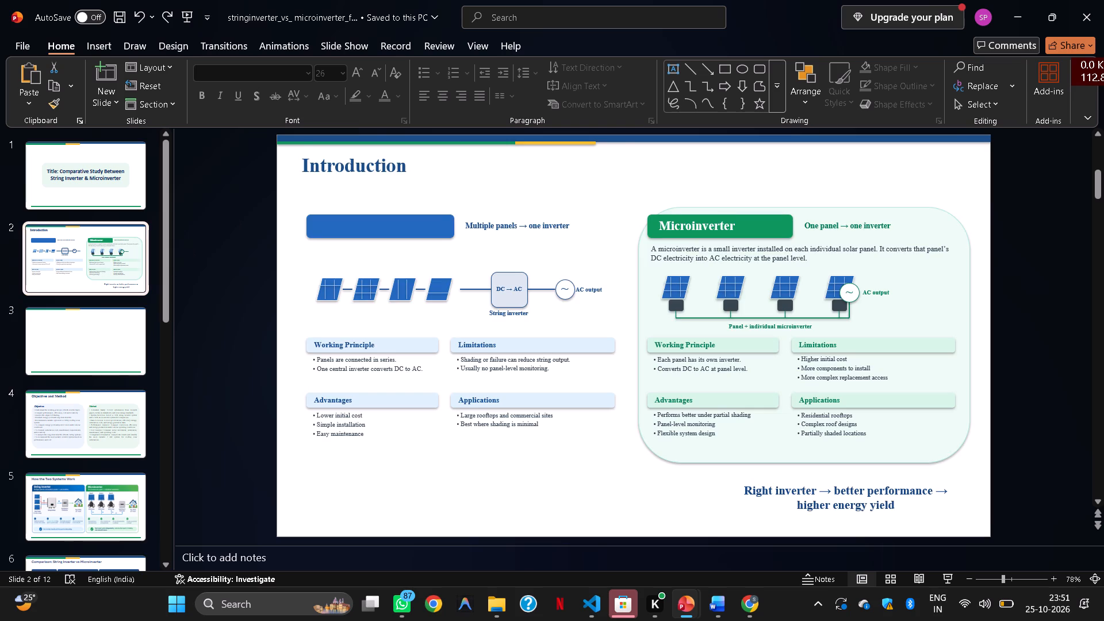
pyautogui.tripleClick(373, 163)
pyautogui.click(373, 163)
pyautogui.hotkey('ctrl', 'c')
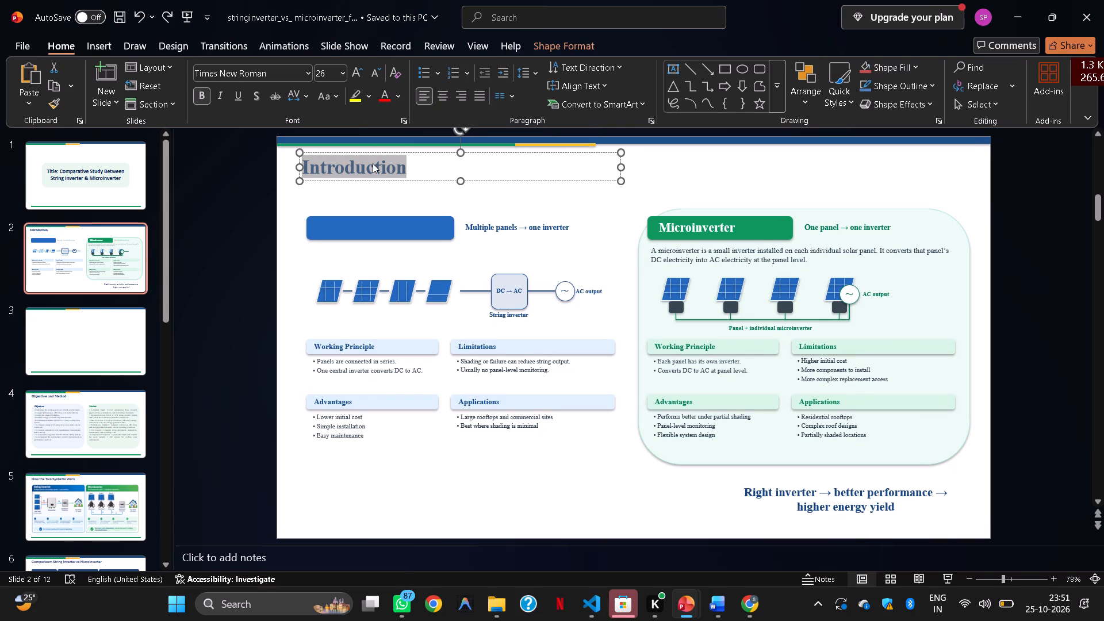
pyautogui.click(52, 328)
pyautogui.click(385, 174)
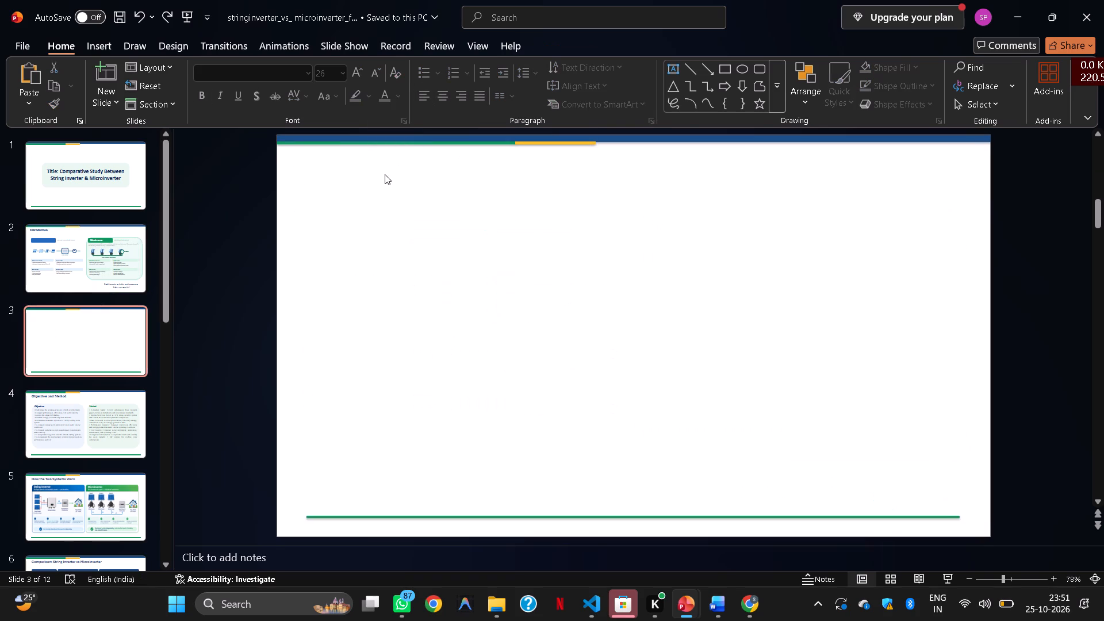
pyautogui.hotkey('ctrl', 'v')
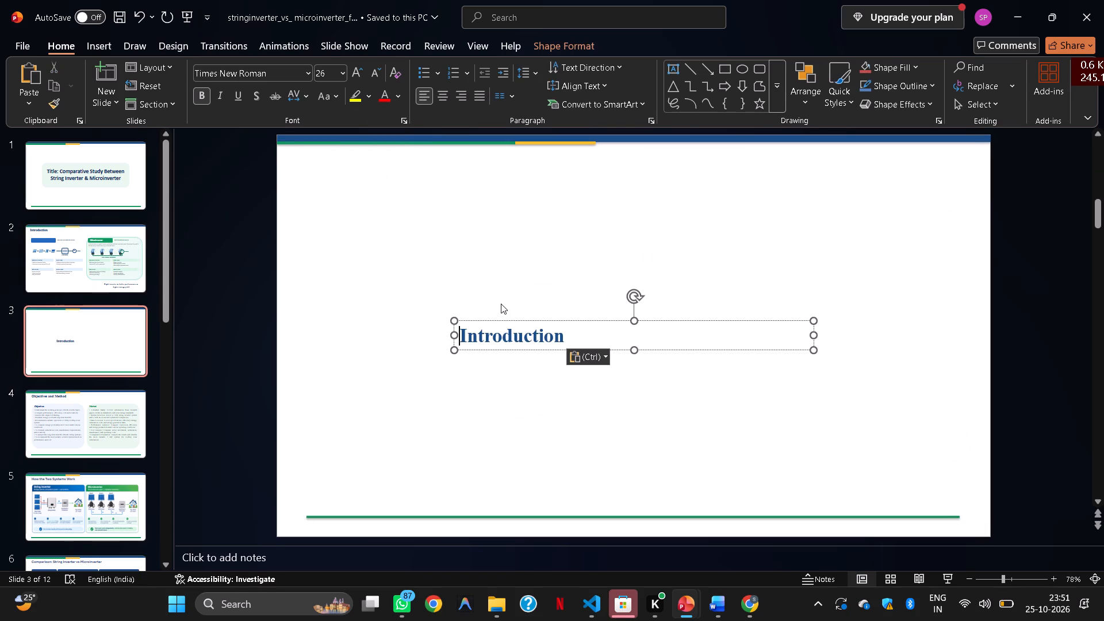
pyautogui.moveTo(502, 319); pyautogui.dragTo(361, 155)
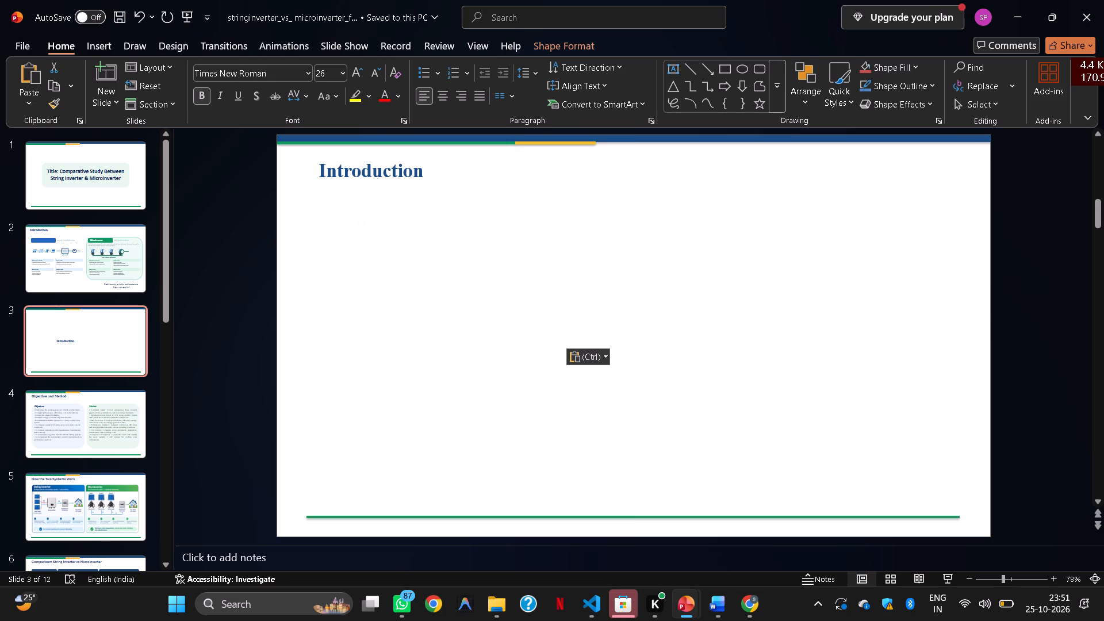
# Nudge the Introduction heading on slide 3 slightly upward, closer to the coloured bars.
pyautogui.moveTo(361, 155); pyautogui.dragTo(361, 151)
pyautogui.click(520, 361)
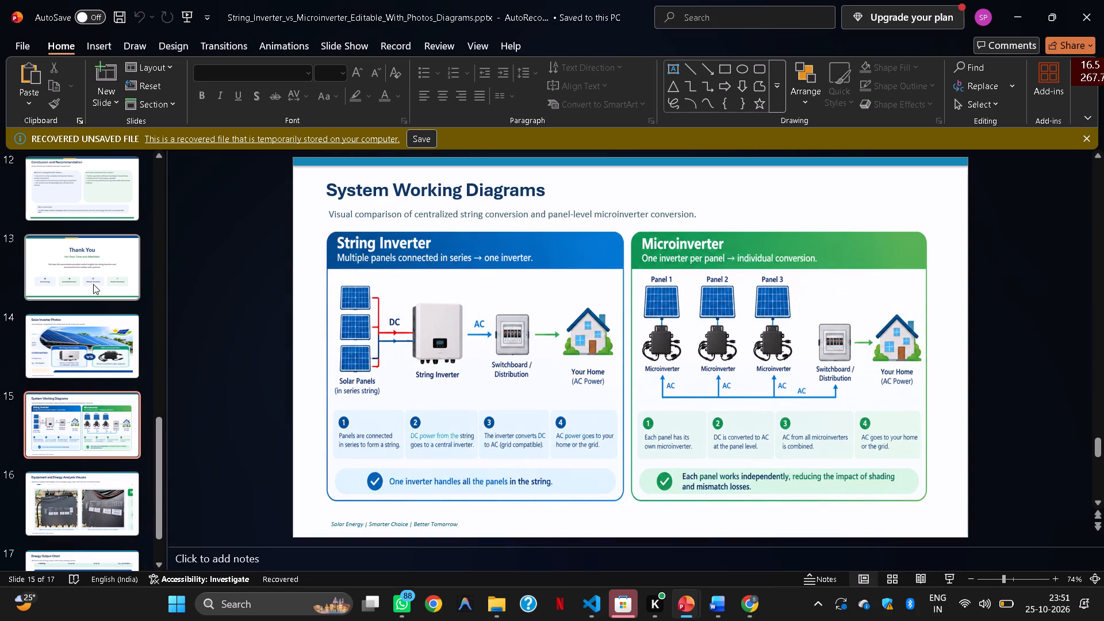
pyautogui.scroll(2, 88, 288)
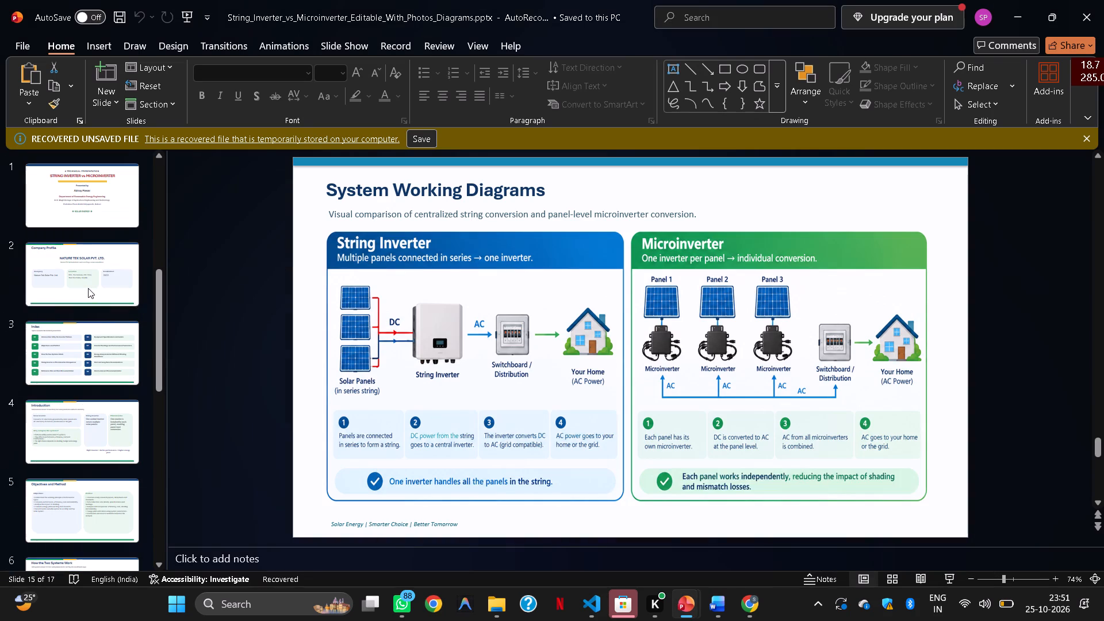
pyautogui.scroll(2, 88, 288)
pyautogui.scroll(-1, 70, 381)
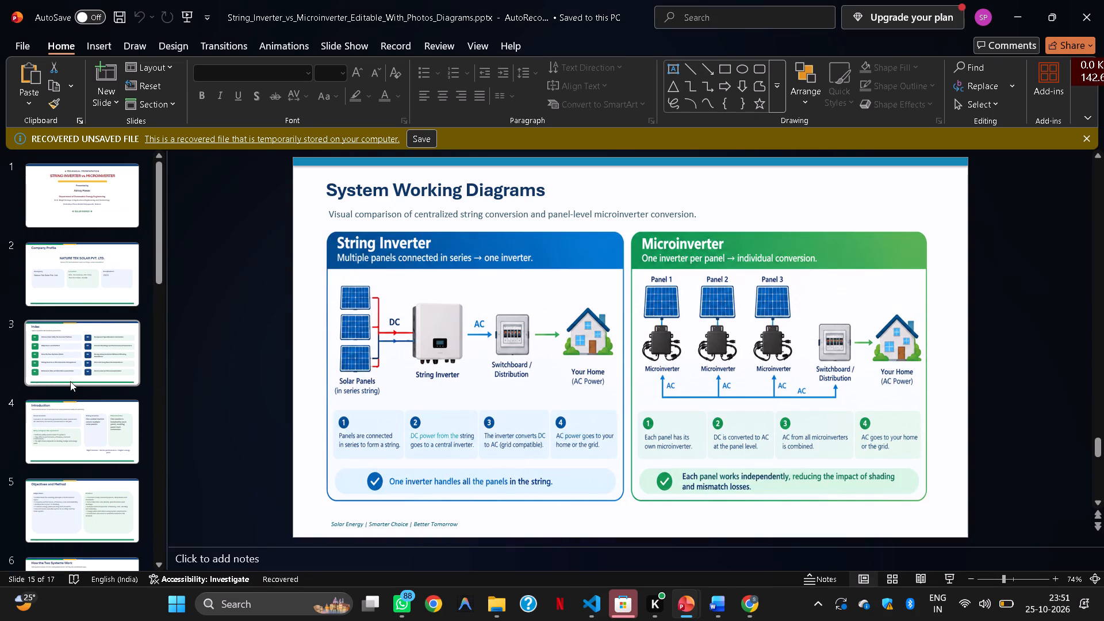
pyautogui.scroll(-2, 70, 381)
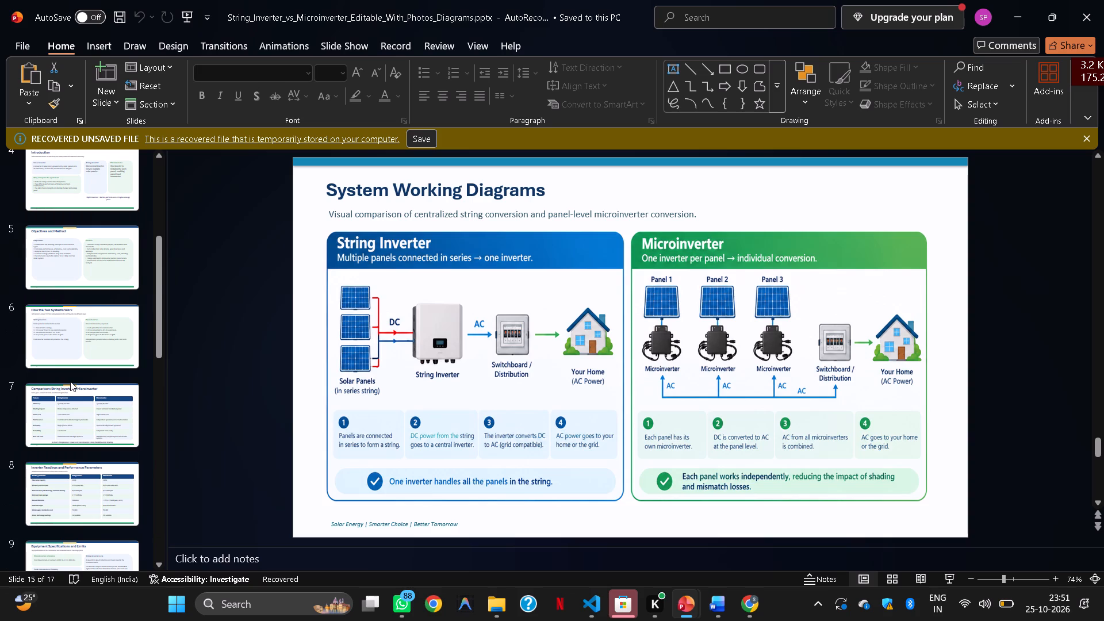
pyautogui.scroll(-3, 70, 381)
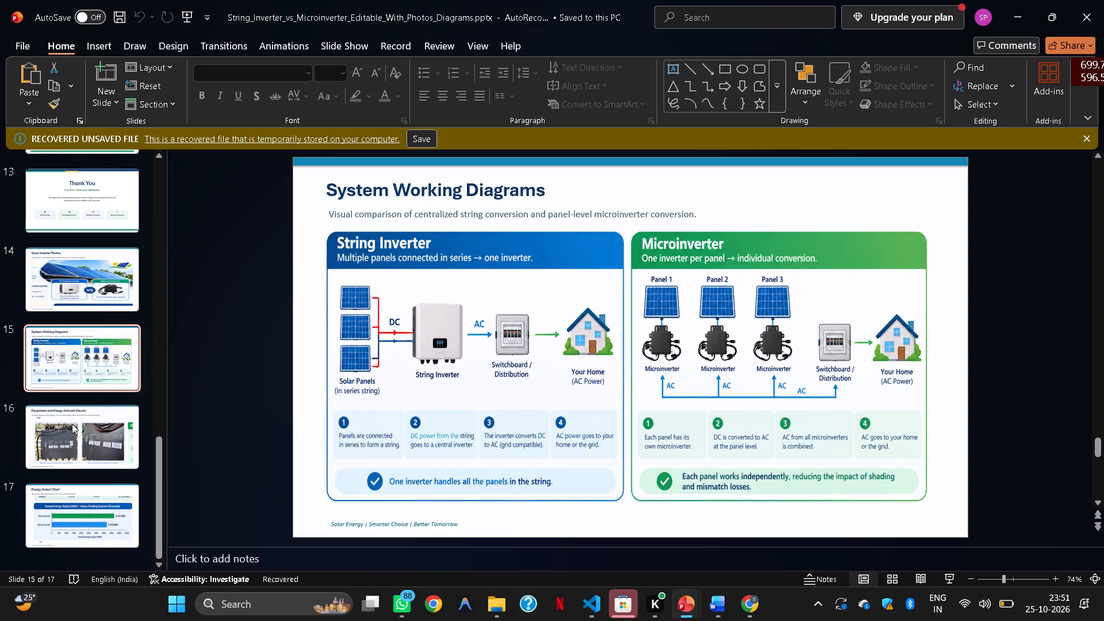
pyautogui.scroll(4, 86, 405)
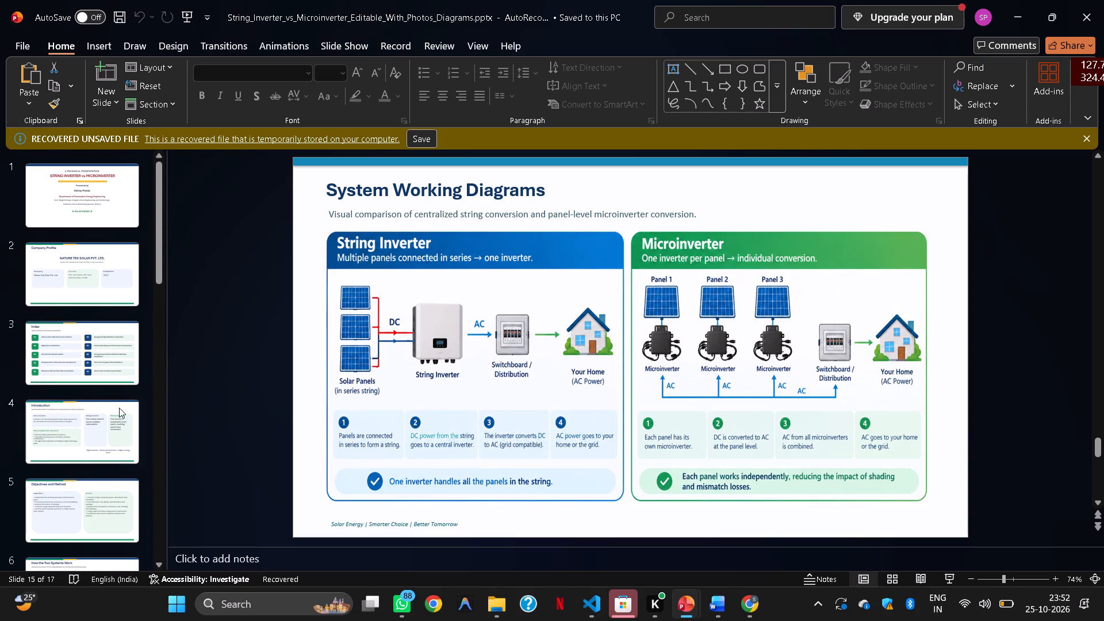
pyautogui.scroll(2, 72, 396)
pyautogui.click(1082, 17)
pyautogui.moveTo(637, 313); pyautogui.dragTo(628, 335)
pyautogui.click(628, 335)
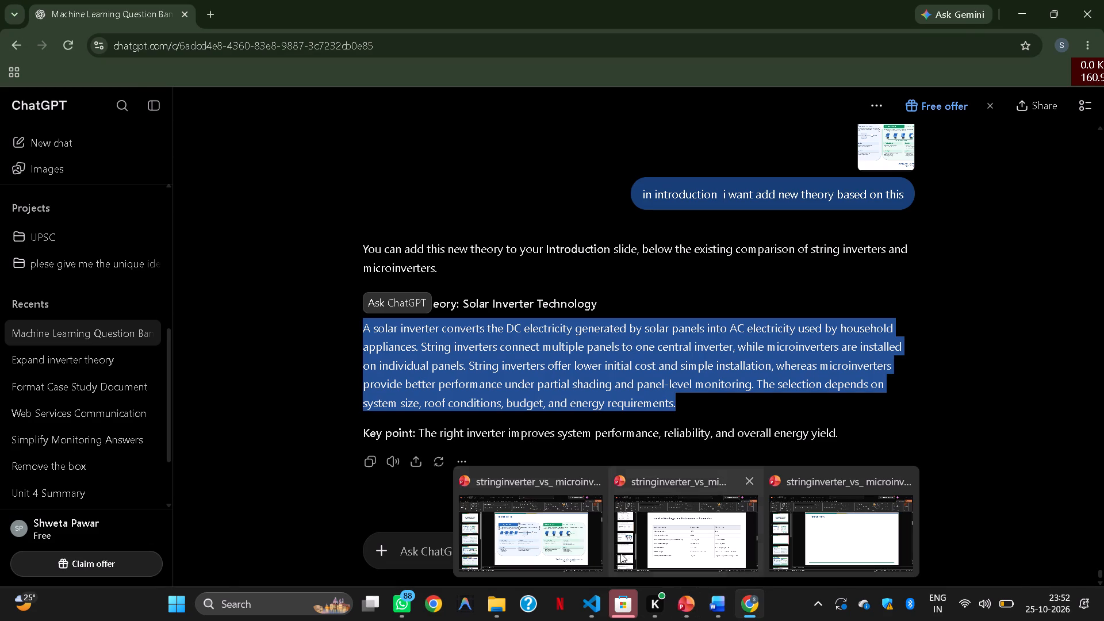
# Examine the "How the Two Systems Work" and "Equipment Specifications and Limits" slides in the simple version of the presentation.
pyautogui.click(575, 542)
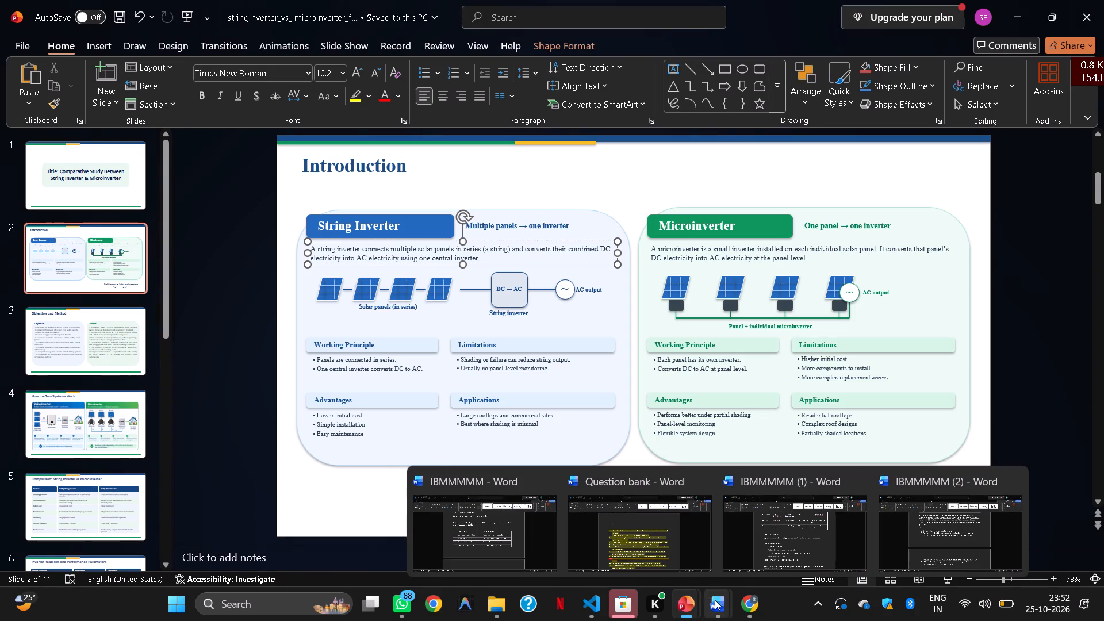
pyautogui.click(678, 557)
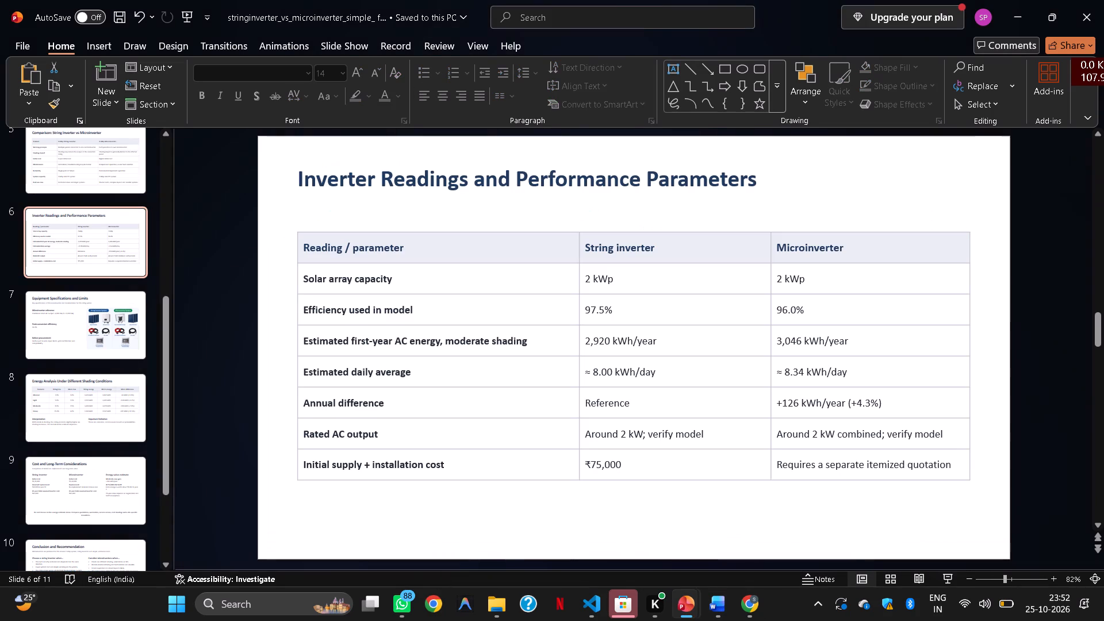
pyautogui.scroll(3, 77, 343)
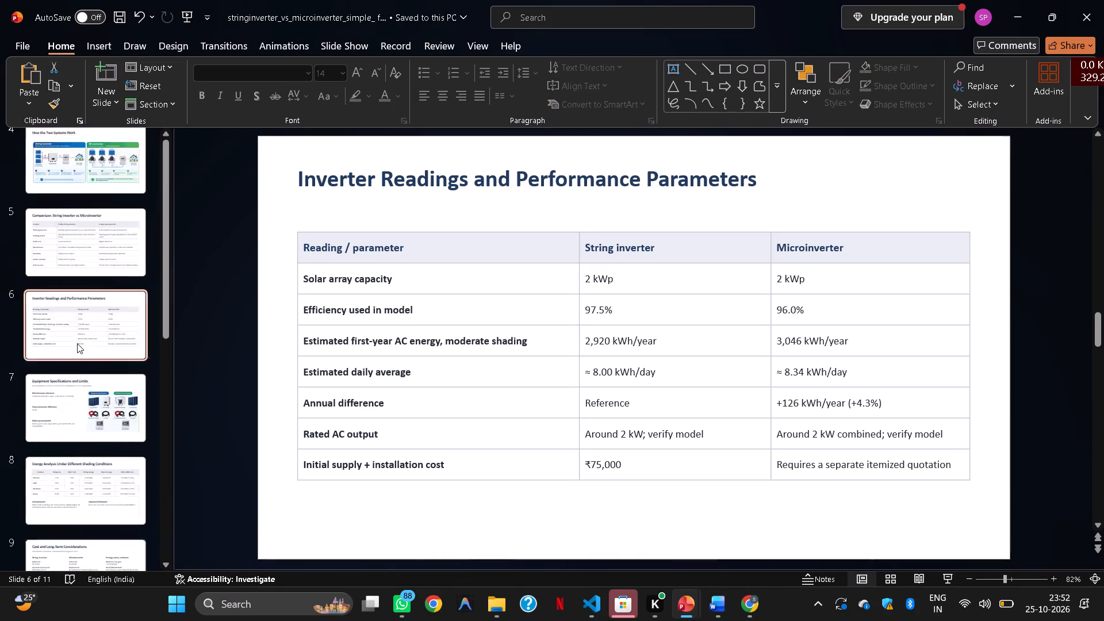
pyautogui.click(110, 186)
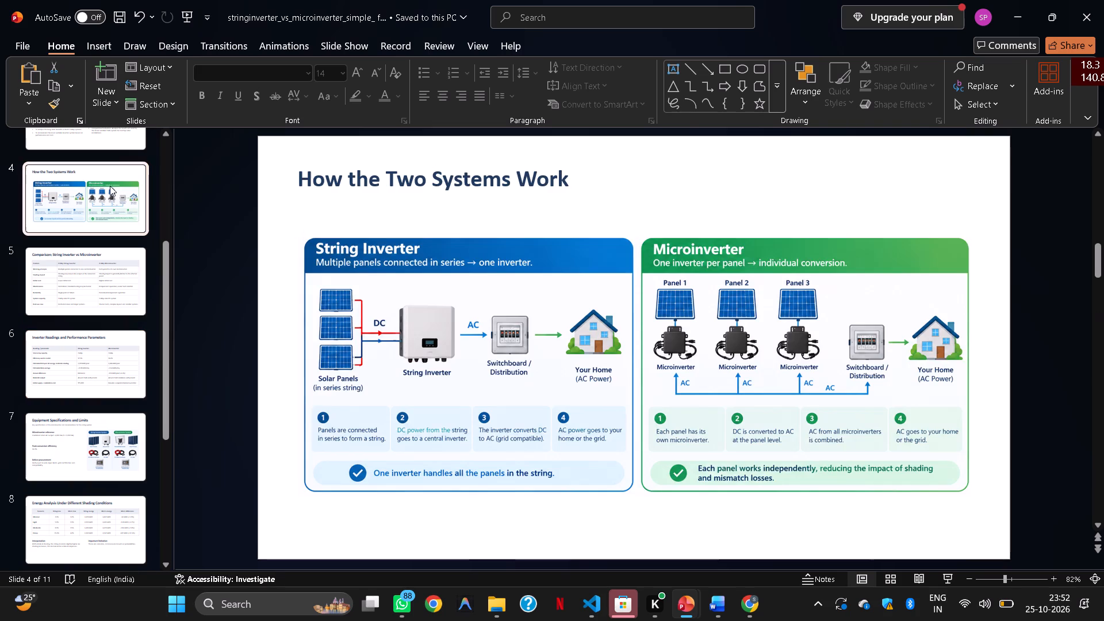
pyautogui.click(115, 421)
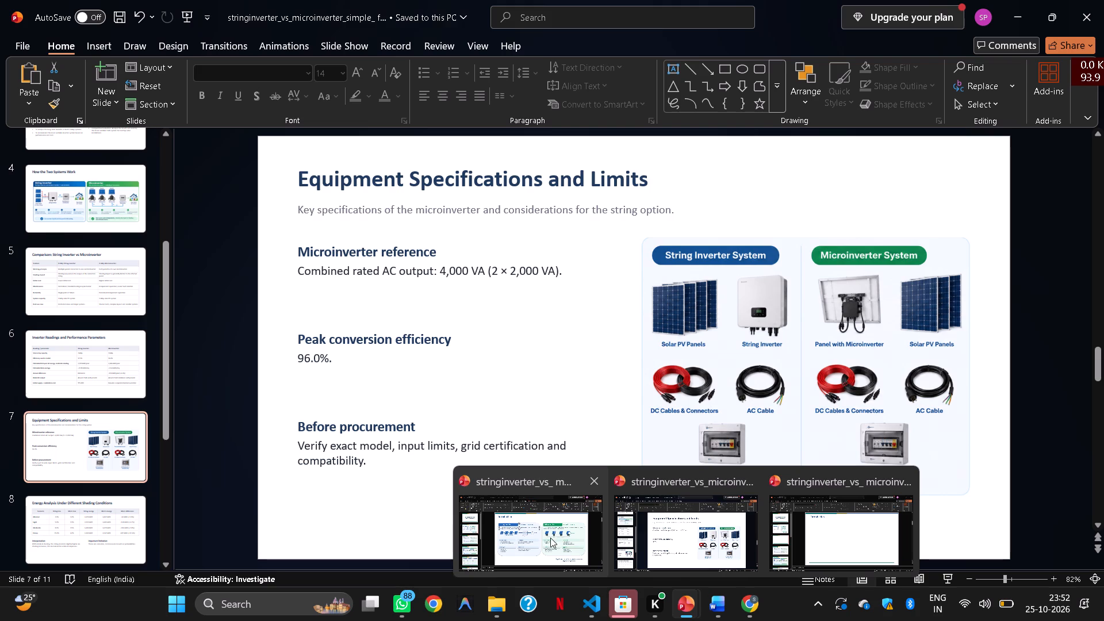
# Delete the text "Right inverter → better performance → higher energy yield" from the Introduction slide of the 11-slide presentation.
pyautogui.click(550, 538)
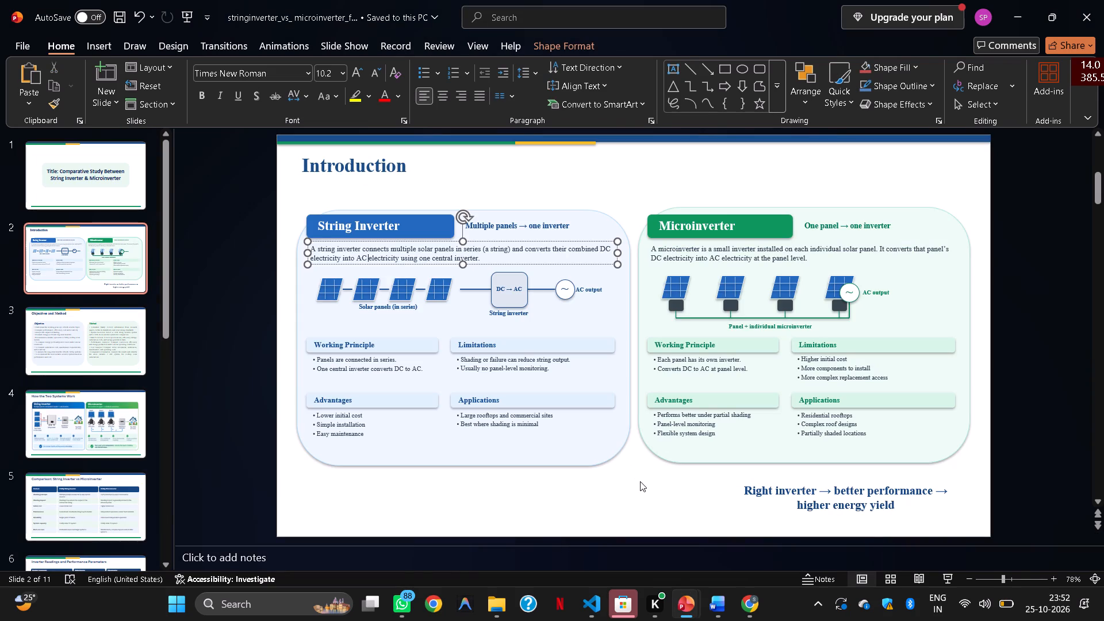
pyautogui.moveTo(744, 486); pyautogui.dragTo(933, 526)
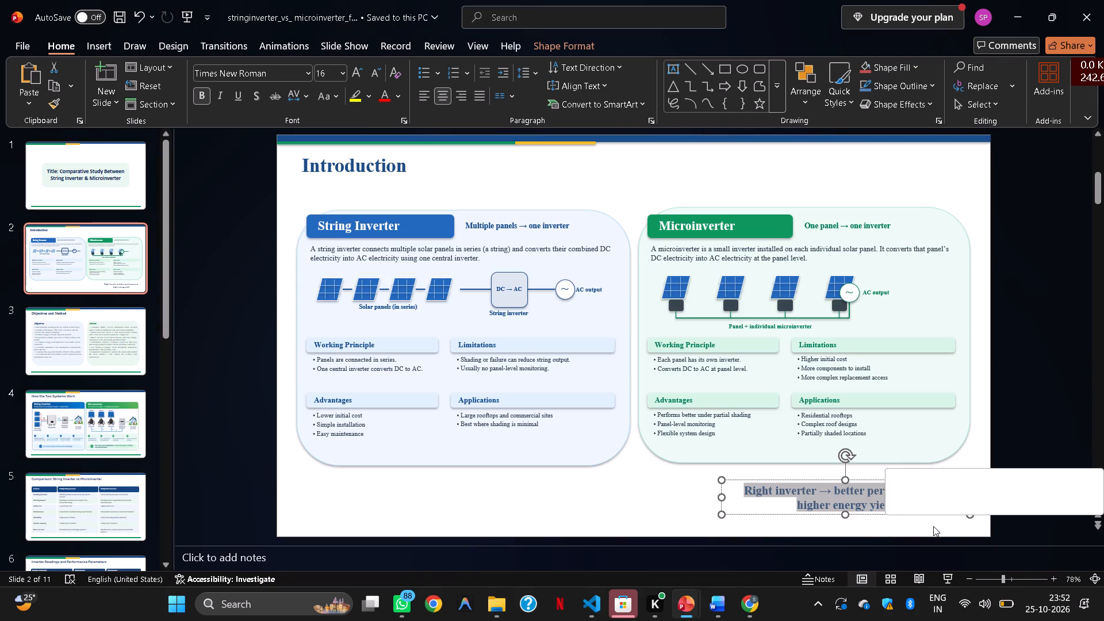
pyautogui.press('BackSpace')
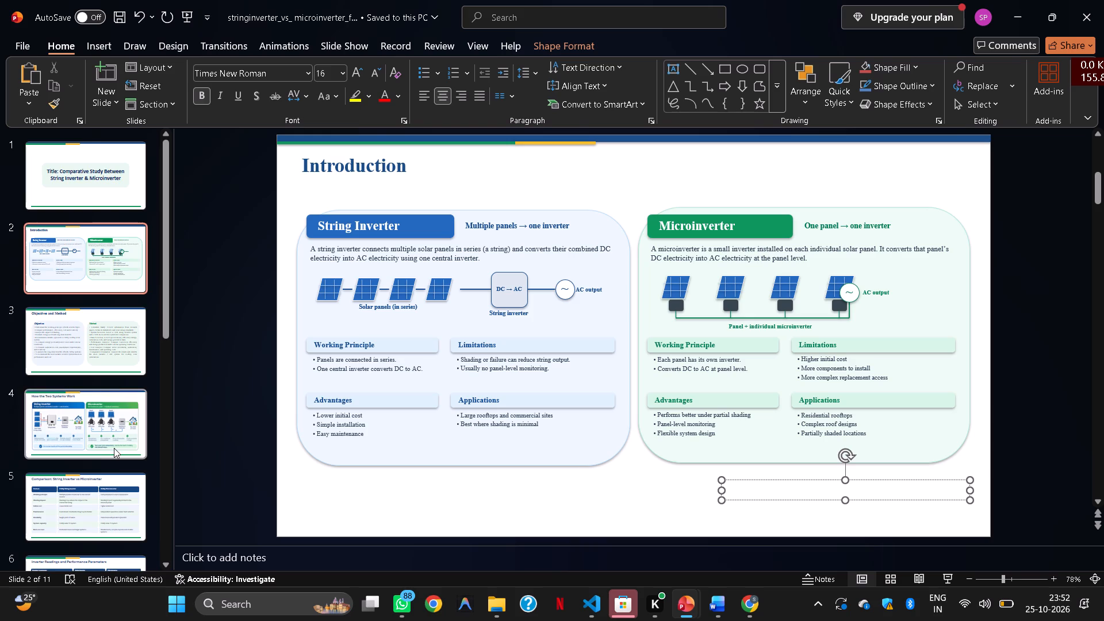
# Browse the slides of the open inverter presentations for comparison, ending on the new slide 3 of the 12-slide deck.
pyautogui.scroll(-4, 114, 448)
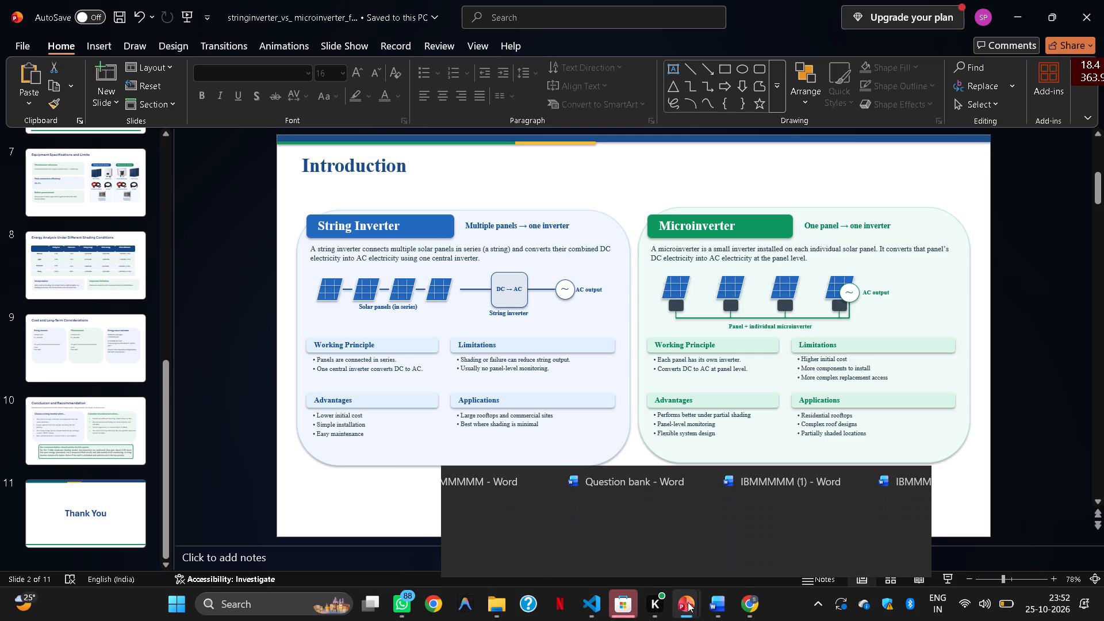
pyautogui.click(706, 545)
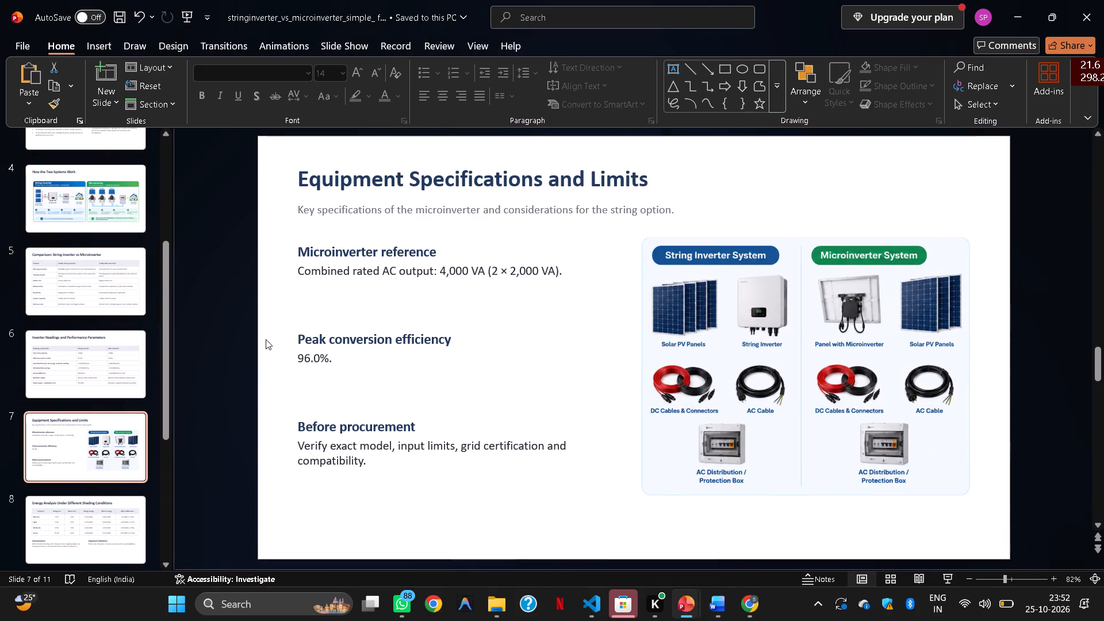
pyautogui.scroll(3, 91, 333)
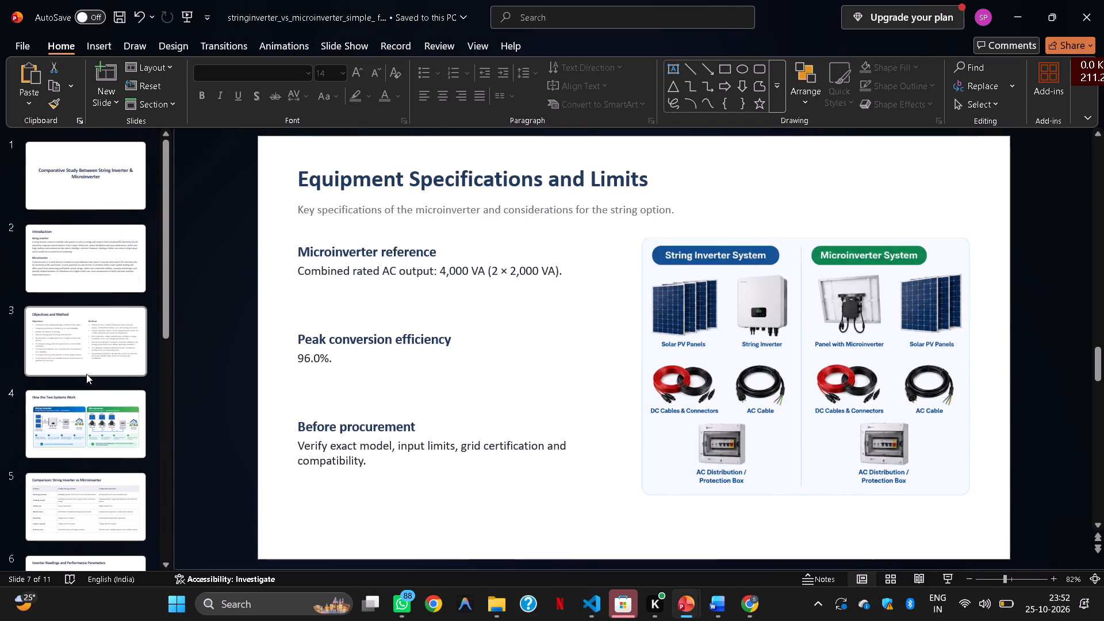
pyautogui.scroll(-4, 86, 421)
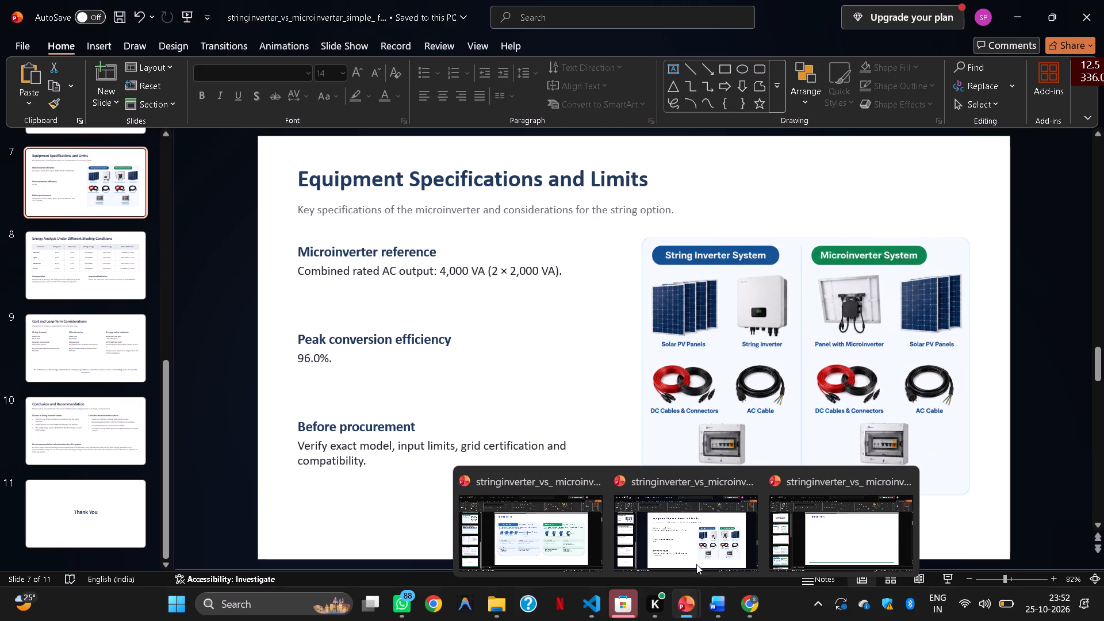
pyautogui.click(825, 561)
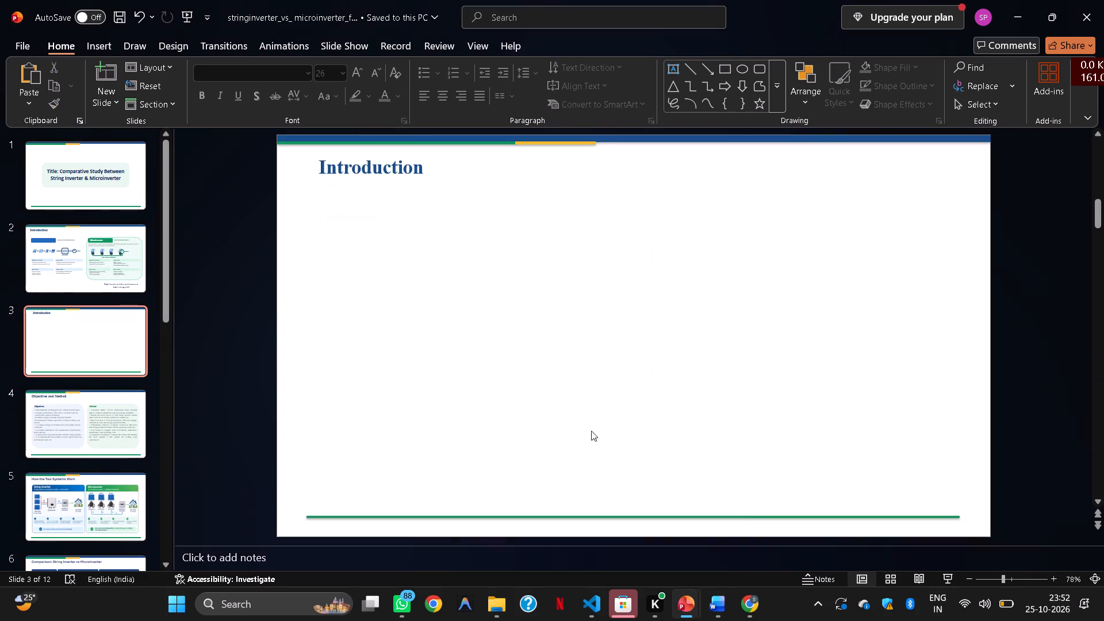
pyautogui.scroll(-4, 67, 443)
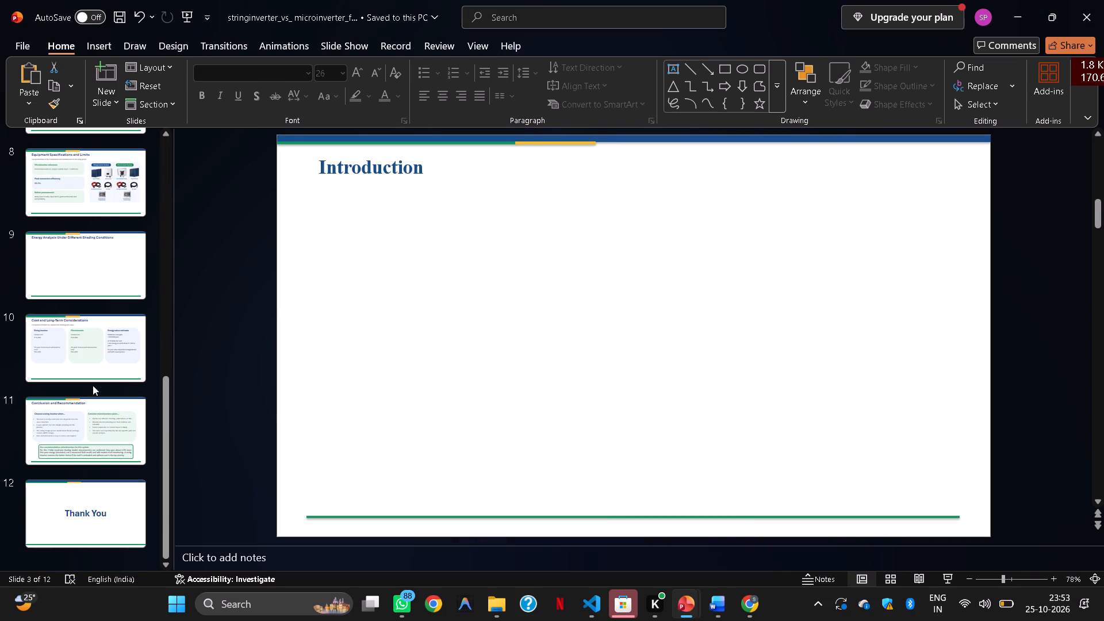
pyautogui.click(93, 359)
pyautogui.click(91, 289)
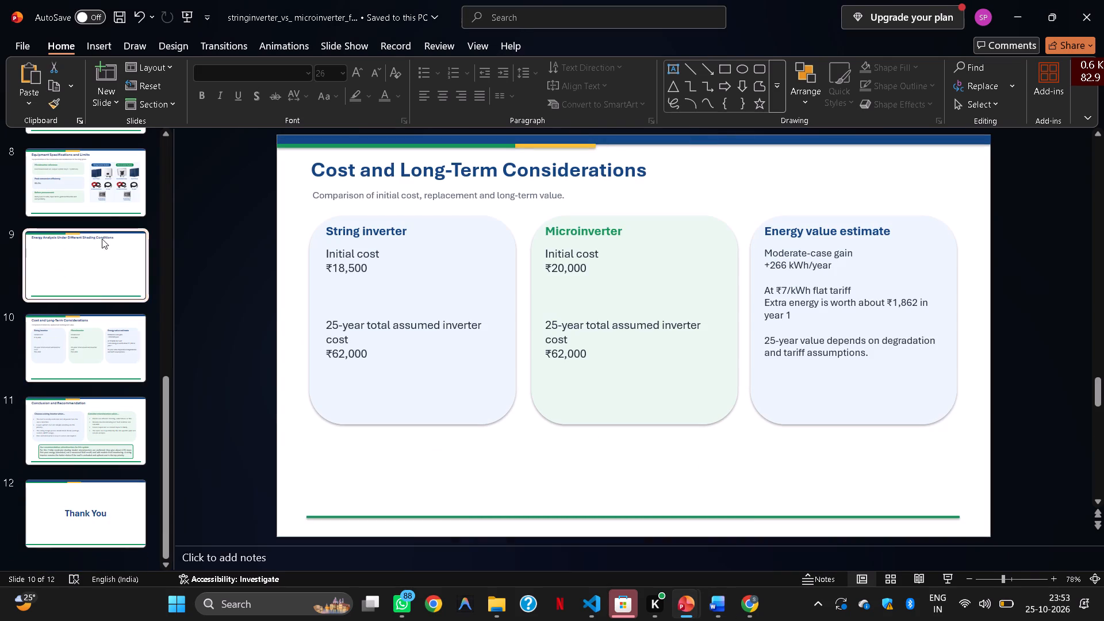
pyautogui.scroll(5, 102, 239)
pyautogui.click(83, 341)
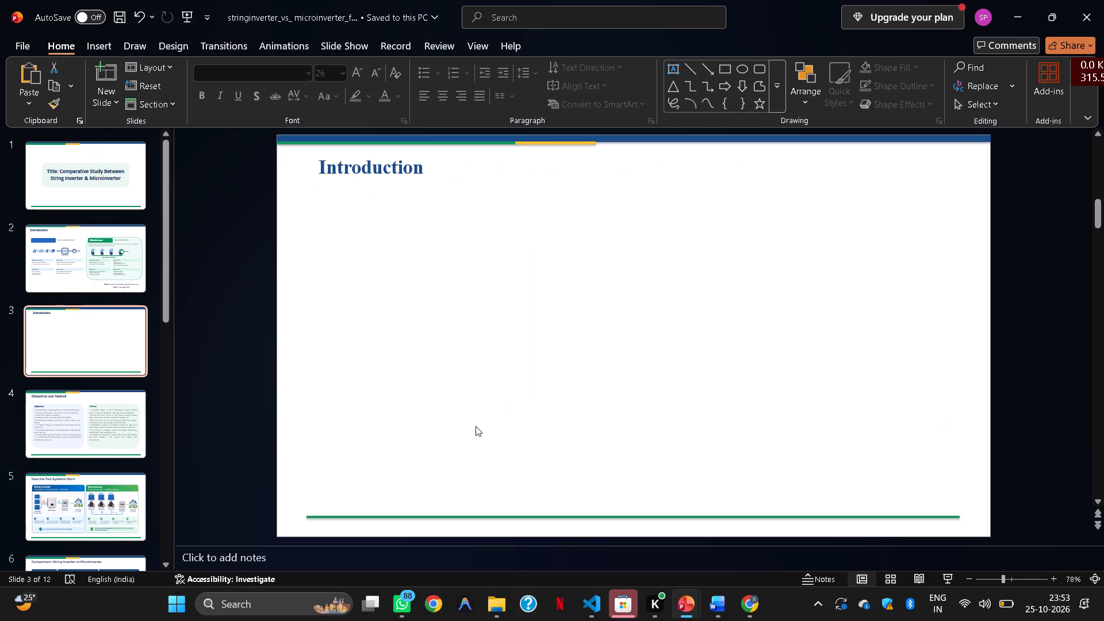
# Copy the pale blue rounded panel behind the String Inverter content in the 11-slide deck's Introduction onto slide 3 of the 12-slide deck.
pyautogui.click(742, 557)
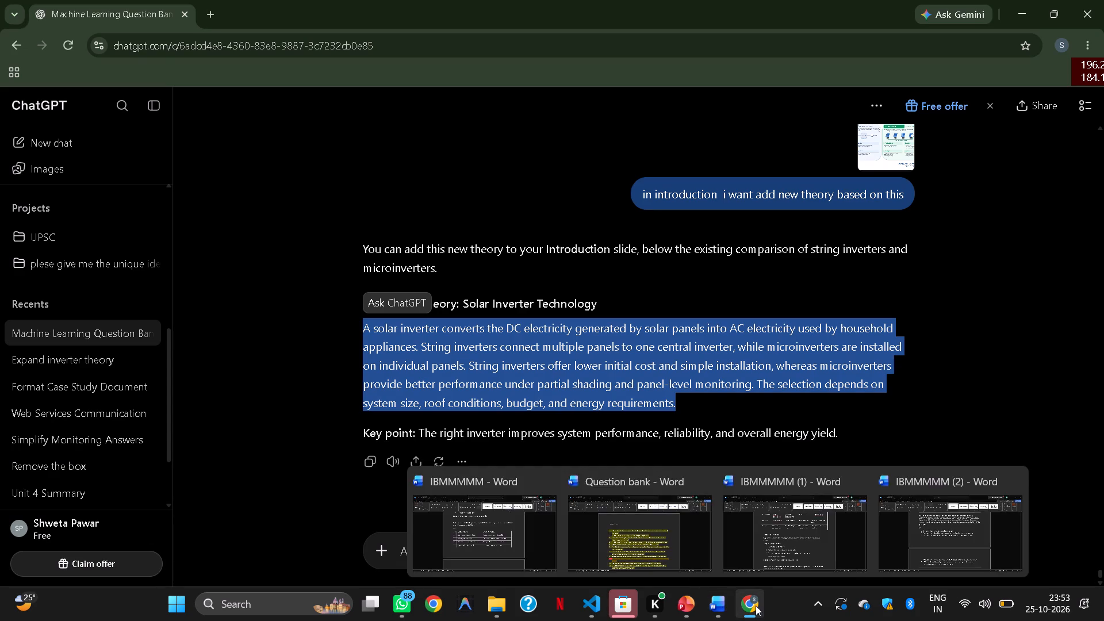
pyautogui.click(587, 546)
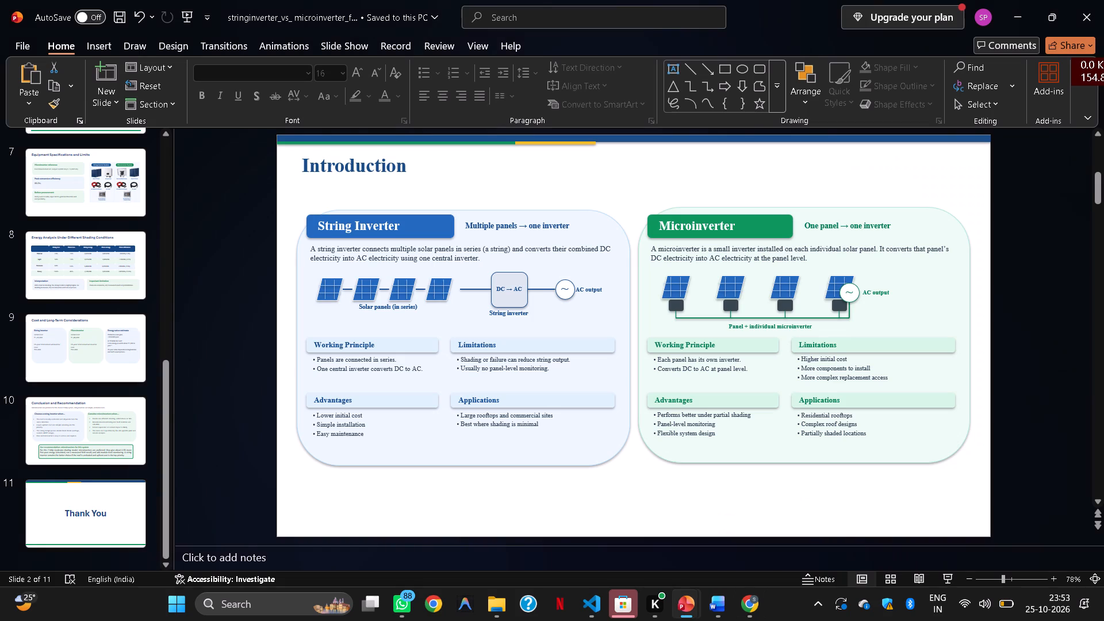
pyautogui.click(445, 428)
pyautogui.hotkey('ctrl', 'c')
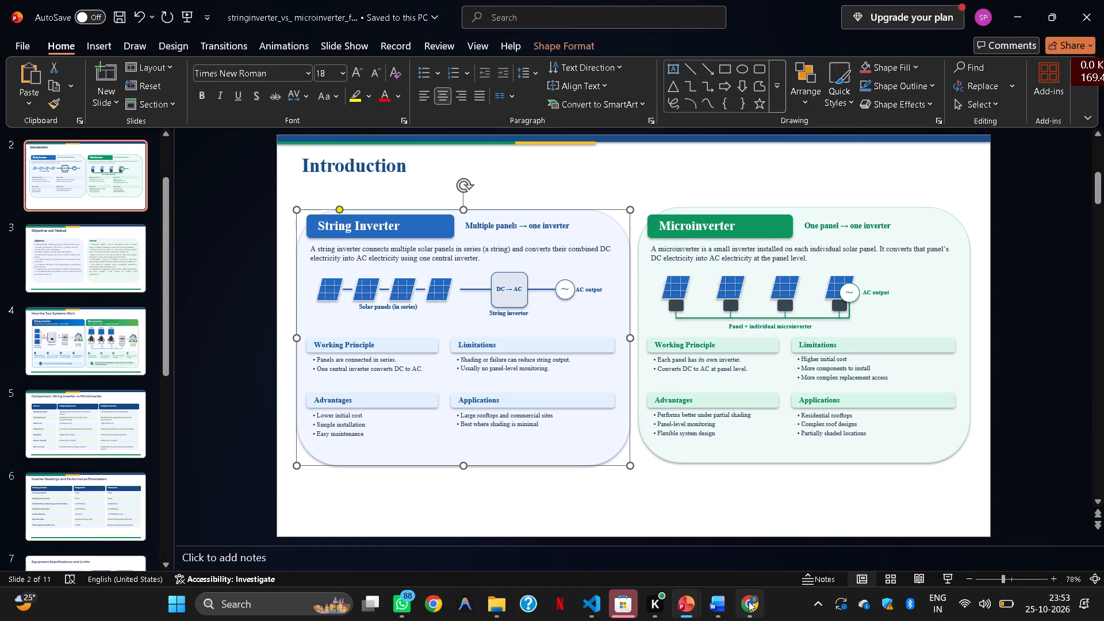
pyautogui.click(810, 552)
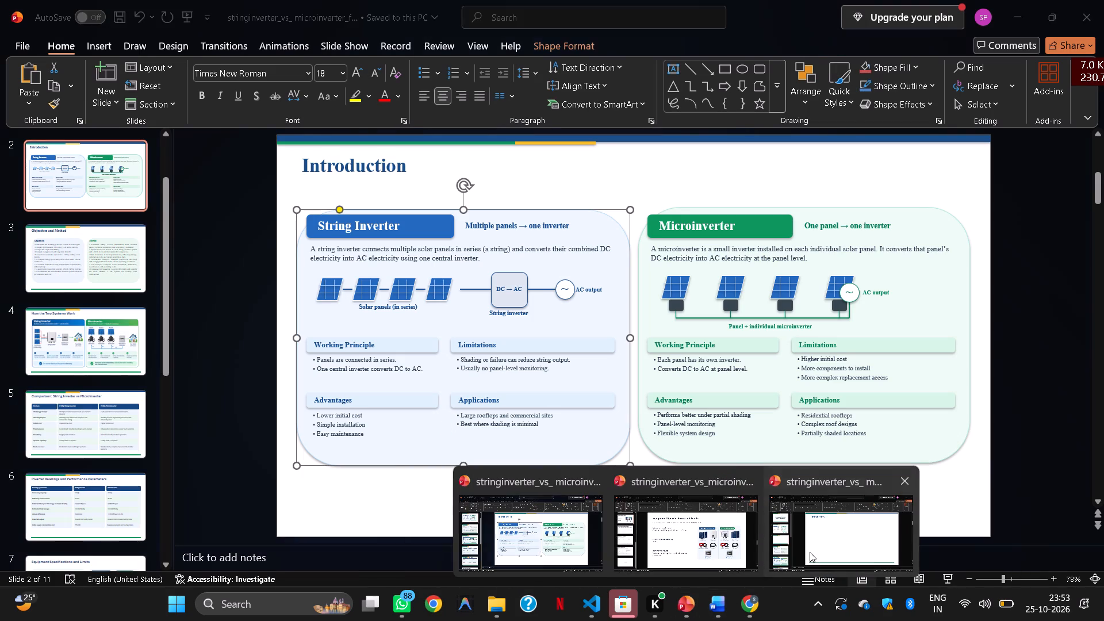
pyautogui.click(554, 344)
pyautogui.click(554, 344)
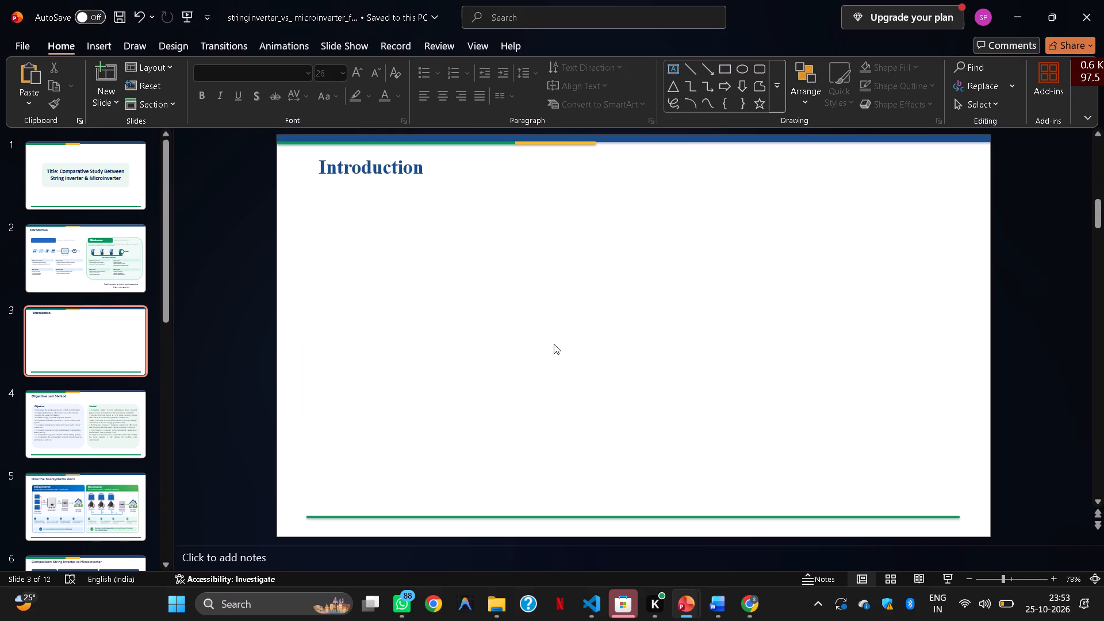
pyautogui.hotkey('ctrl', 'v')
# Widen the pale blue panel on slide 3 to about 18.07 cm and move it up beneath the Introduction heading.
pyautogui.moveTo(631, 339); pyautogui.dragTo(677, 325)
pyautogui.moveTo(542, 356); pyautogui.dragTo(545, 342)
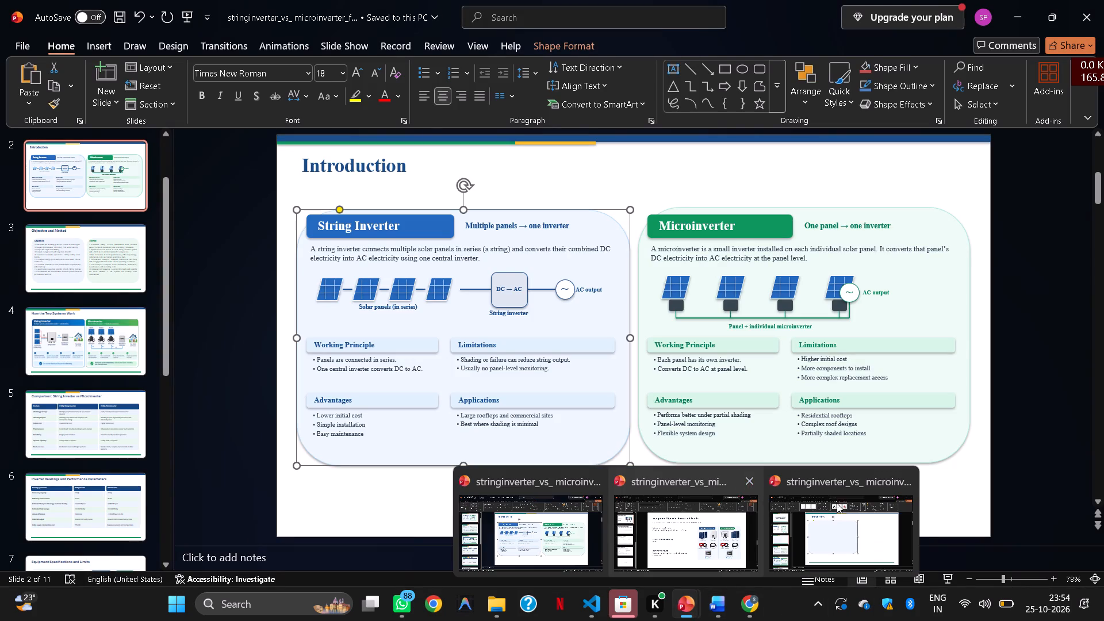
pyautogui.click(847, 526)
pyautogui.click(547, 337)
pyautogui.hotkey('ctrl', 'v')
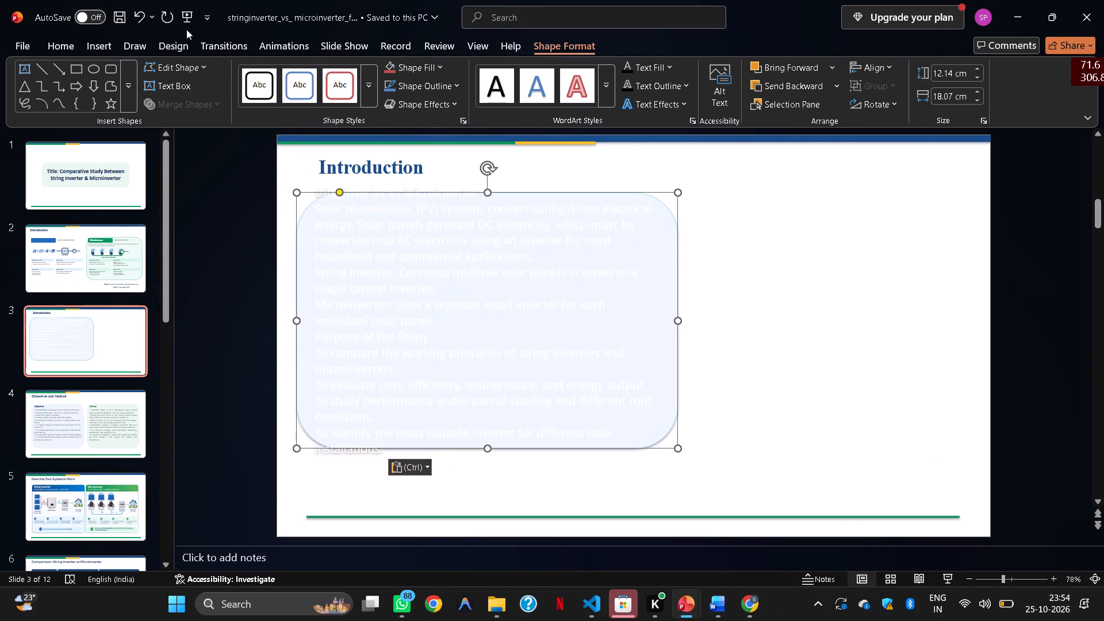
# Set the font colour of the pasted text in the slide 3 panel to black.
pyautogui.click(64, 46)
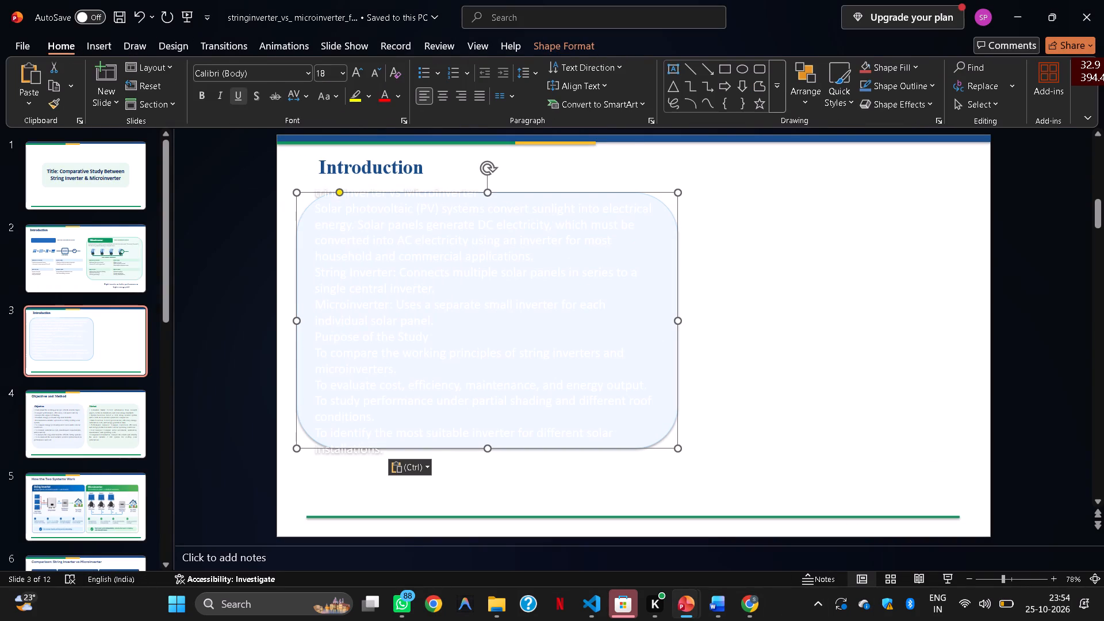
pyautogui.click(366, 99)
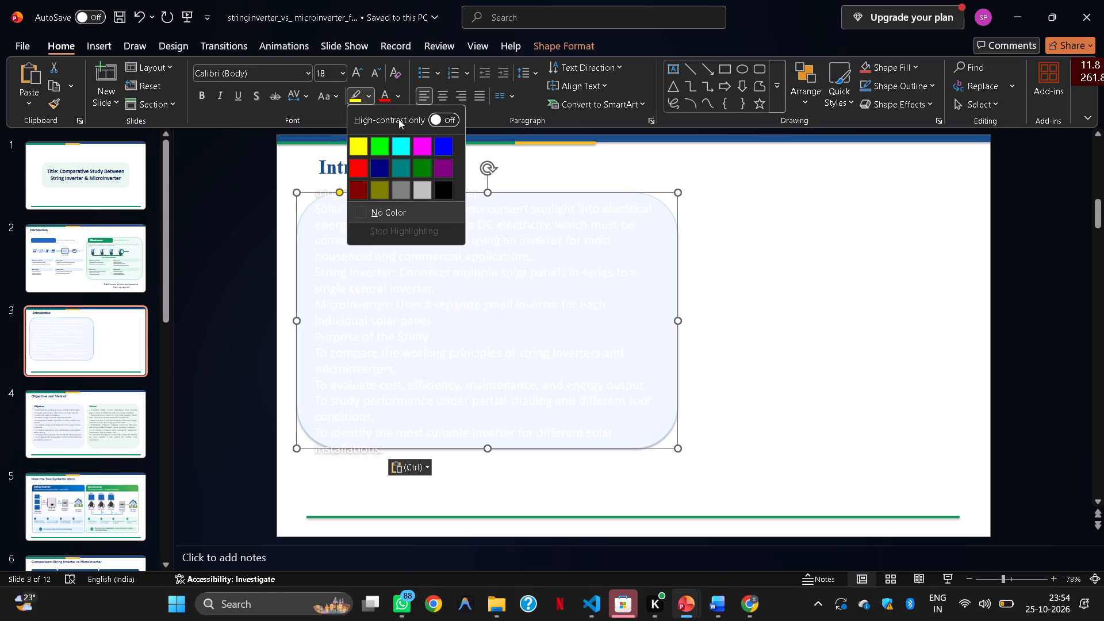
pyautogui.click(398, 91)
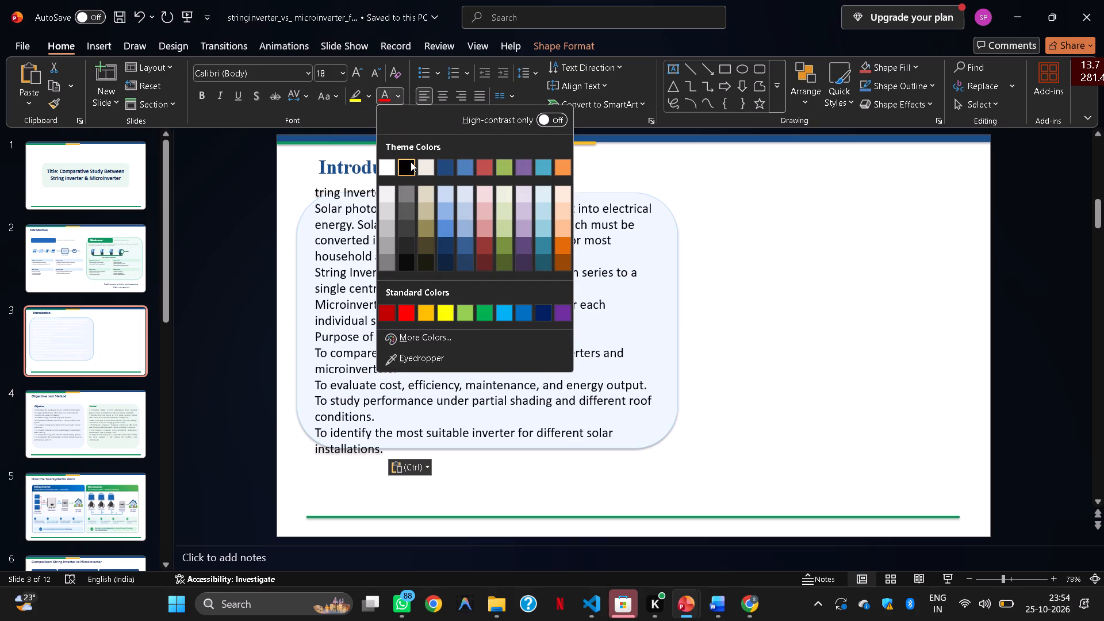
pyautogui.click(411, 162)
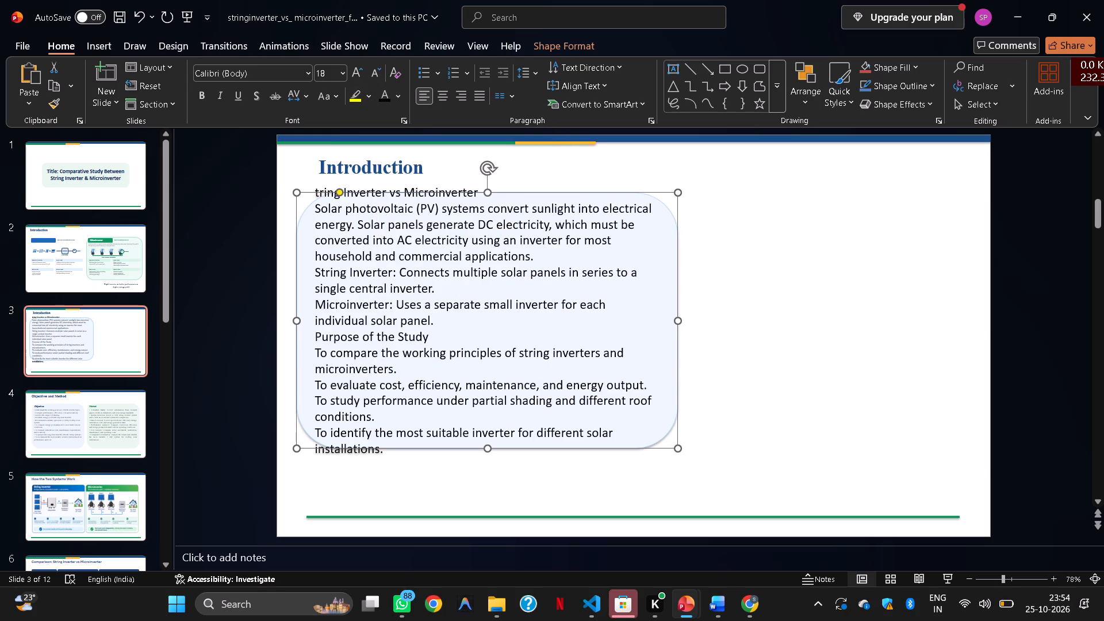
# Widen the pale blue panel to span most of slide 3 and centre it horizontally, slightly lower beneath the Introduction heading.
pyautogui.click(663, 325)
pyautogui.moveTo(674, 320); pyautogui.dragTo(747, 315)
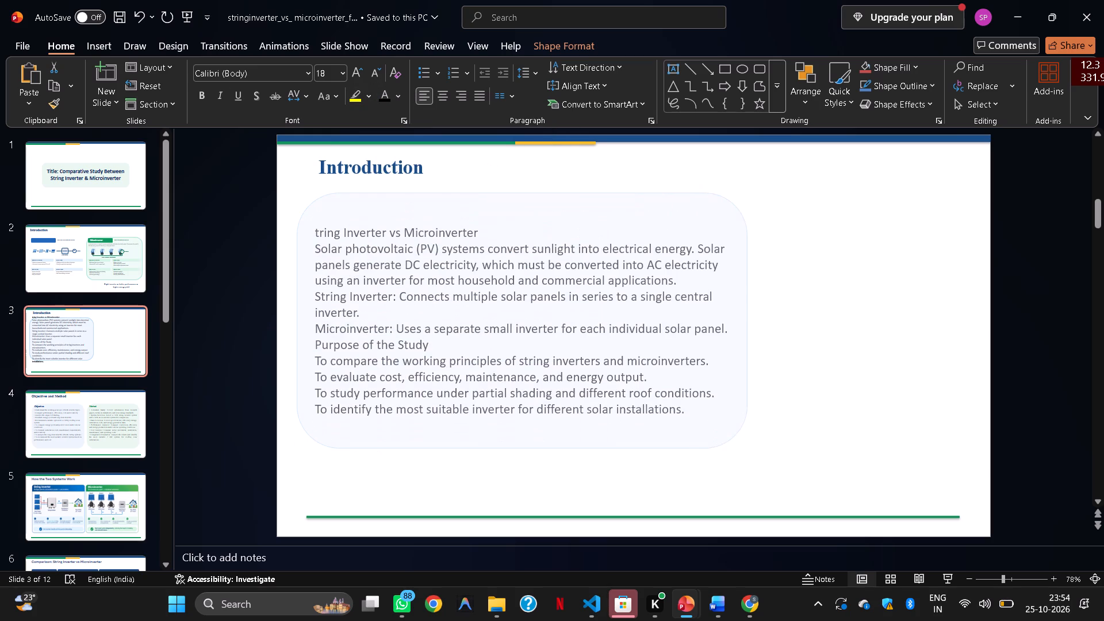
pyautogui.moveTo(747, 315); pyautogui.dragTo(798, 336)
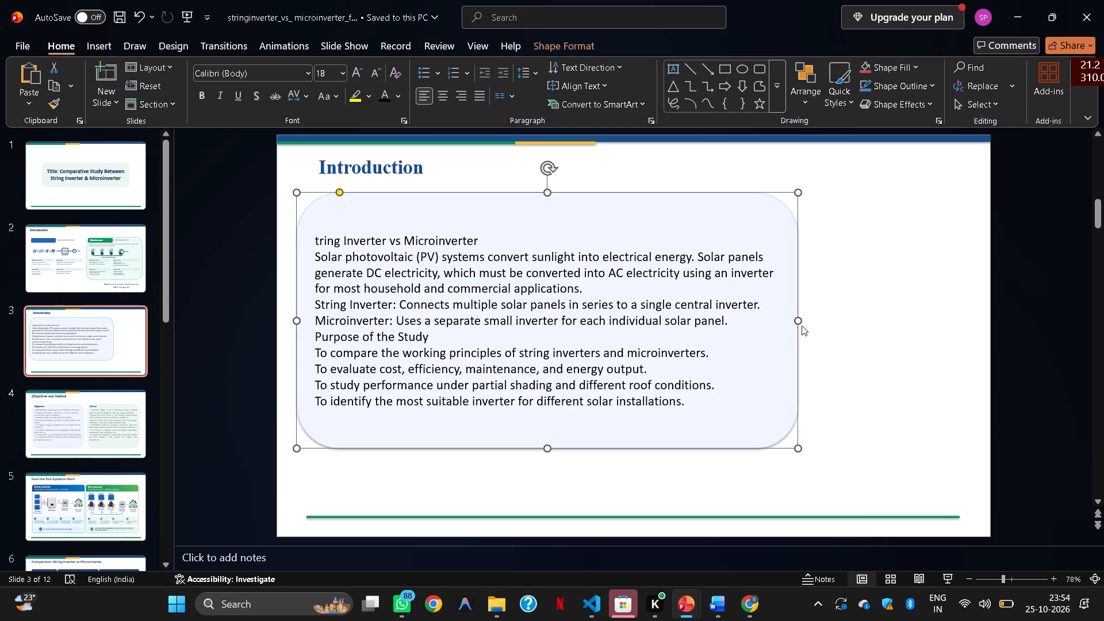
pyautogui.moveTo(798, 320); pyautogui.dragTo(912, 335)
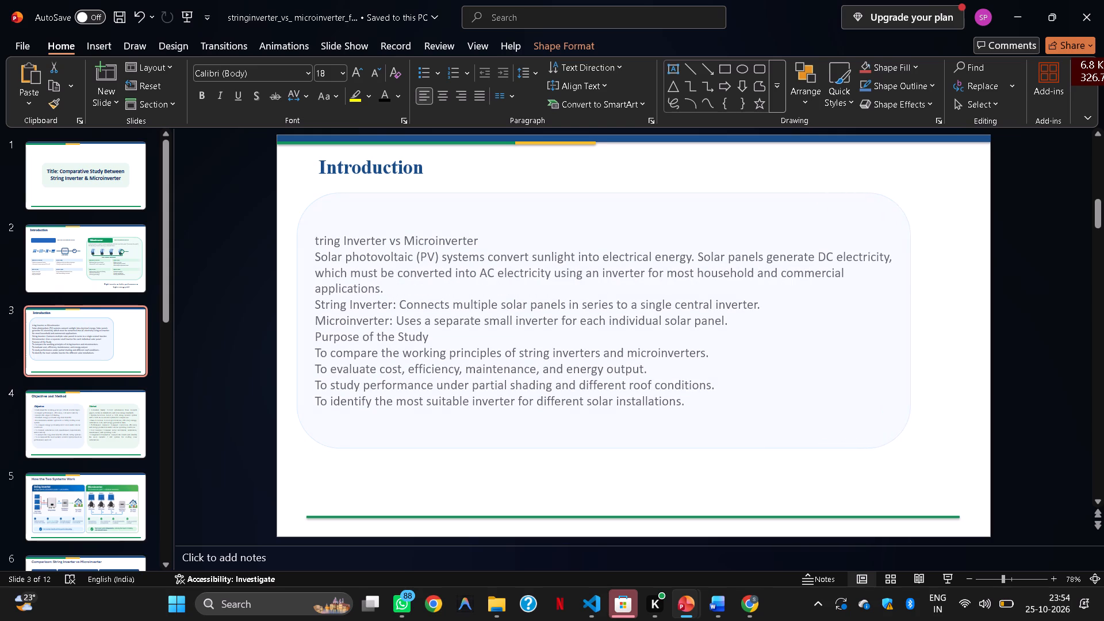
pyautogui.moveTo(912, 335); pyautogui.dragTo(900, 379)
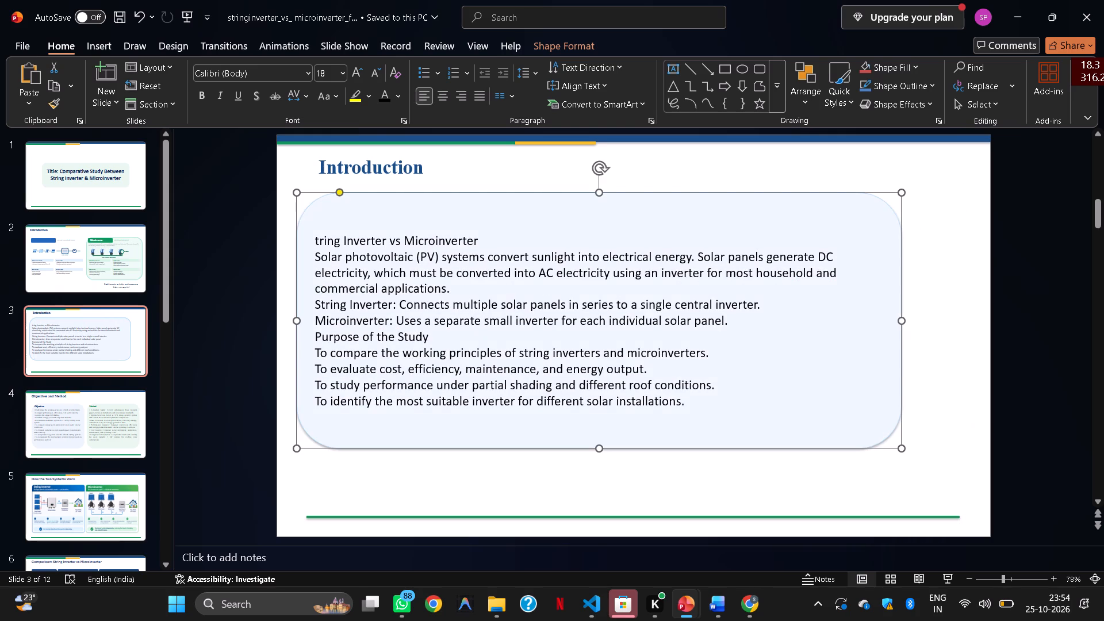
pyautogui.moveTo(760, 341); pyautogui.dragTo(801, 342)
pyautogui.moveTo(655, 194); pyautogui.dragTo(675, 194)
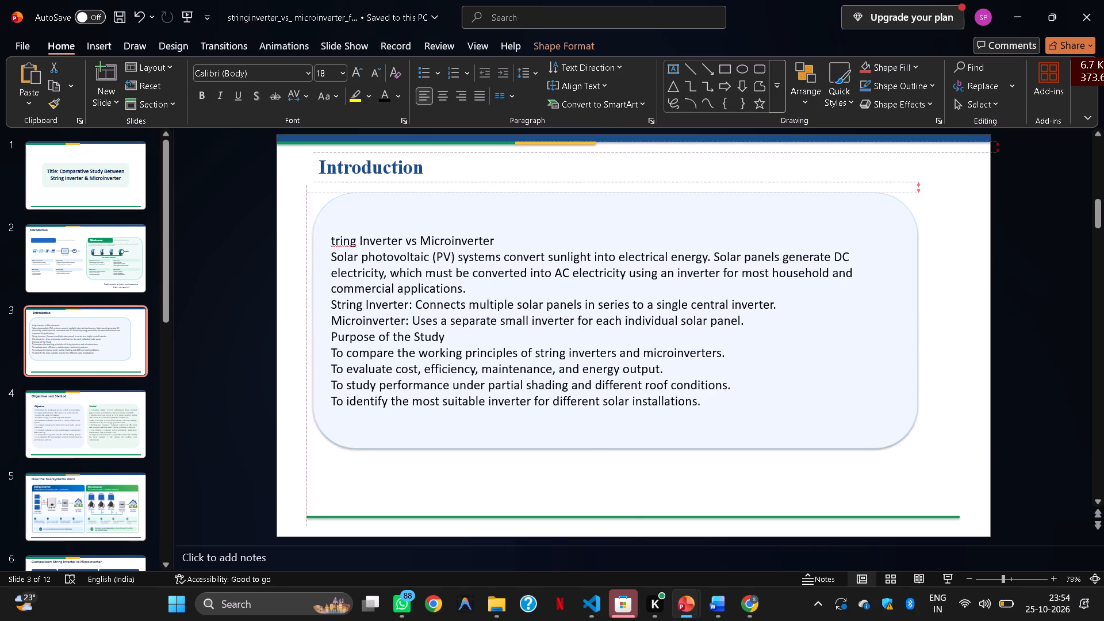
pyautogui.moveTo(675, 194); pyautogui.dragTo(689, 202)
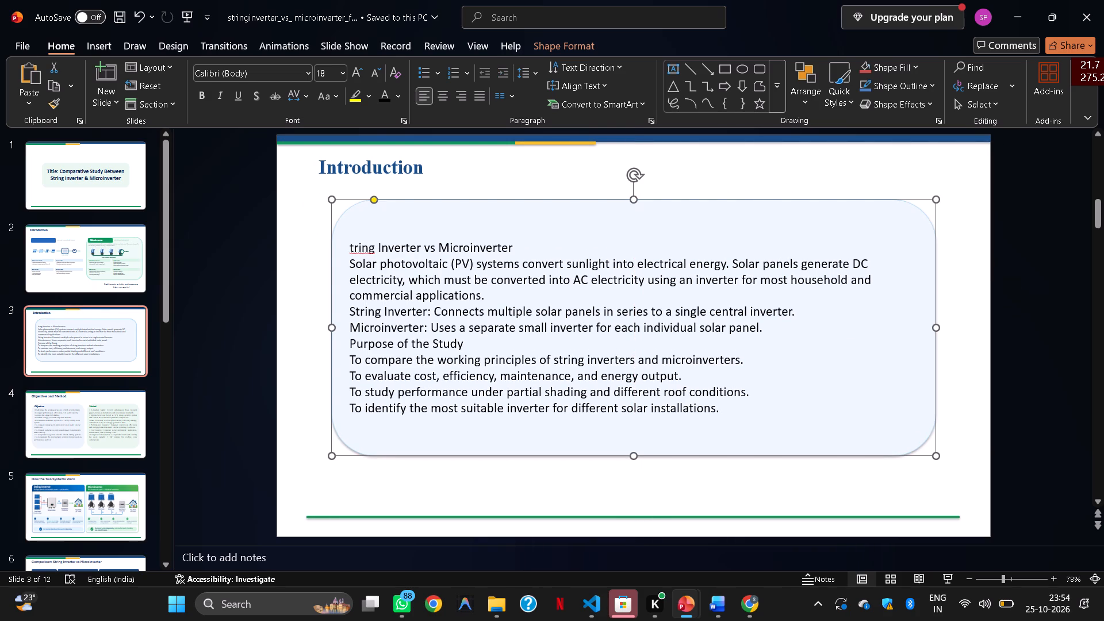
# Delete the "tring Inverter vs Microinverter" line from the panel and retype the opening paragraph's first letter as a lowercase s.
pyautogui.click(516, 248)
pyautogui.moveTo(516, 248); pyautogui.dragTo(354, 253)
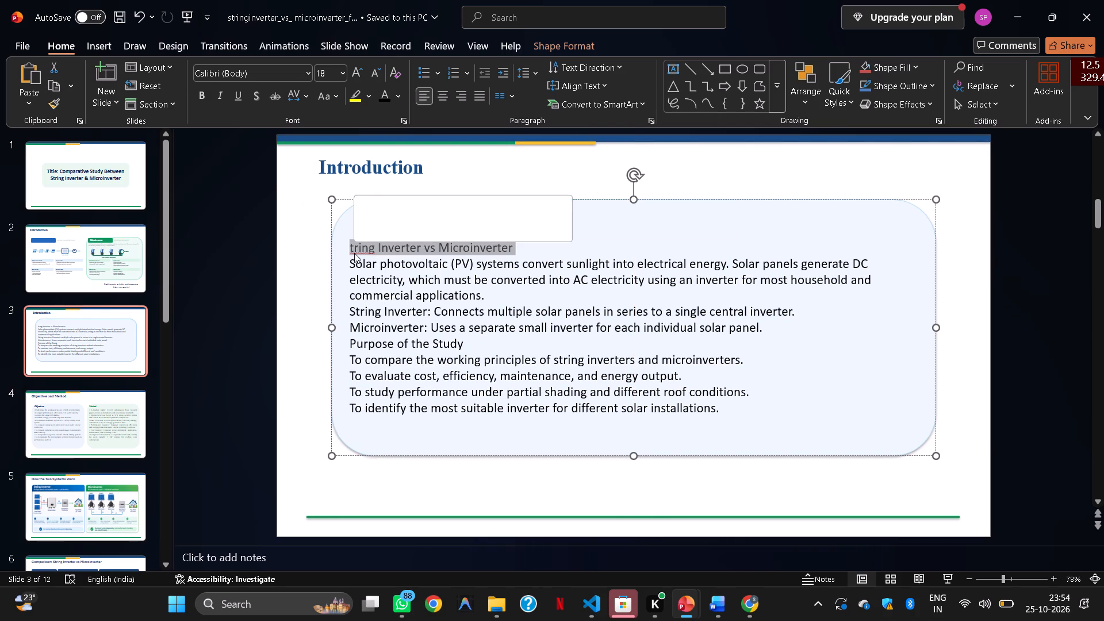
pyautogui.press('BackSpace')
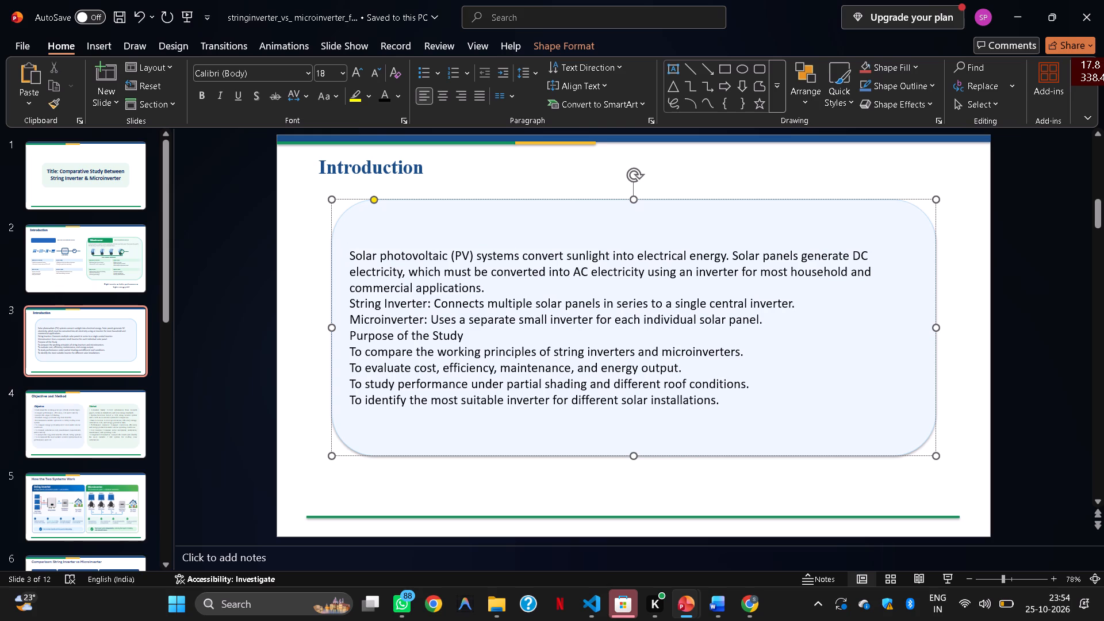
pyautogui.click(359, 247)
pyautogui.press('BackSpace')
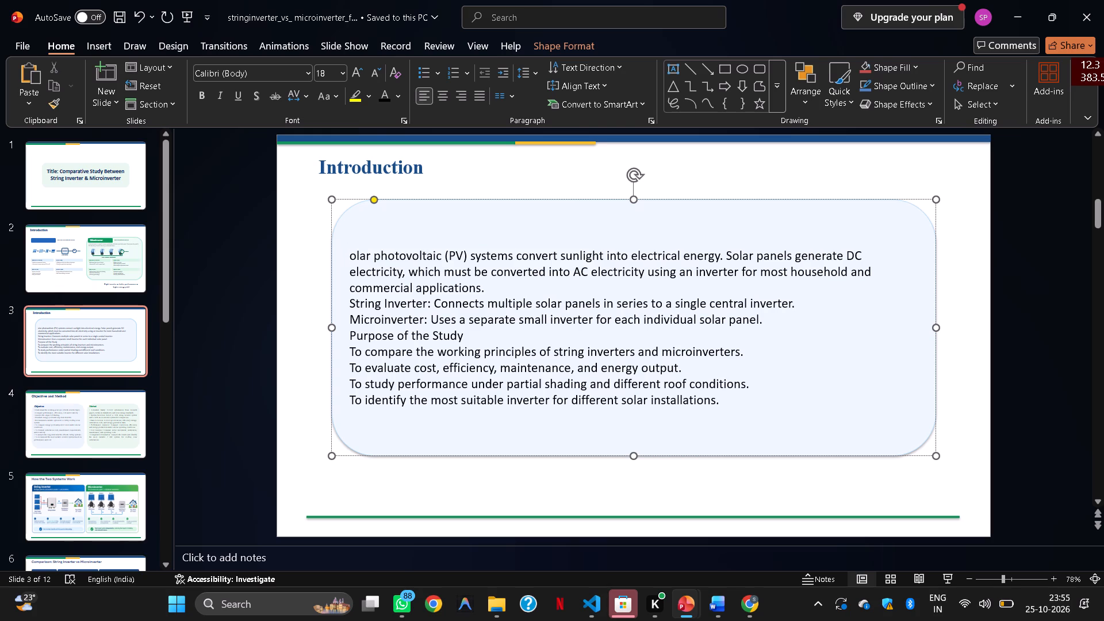
pyautogui.press('s')
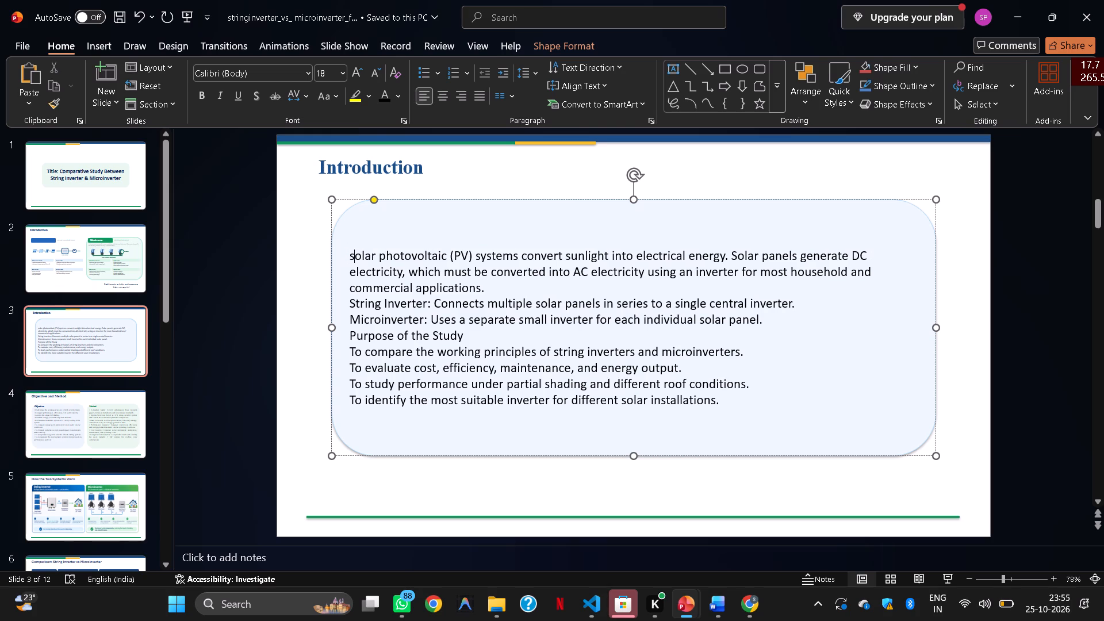
pyautogui.press('Left')
pyautogui.press('BackSpace')
pyautogui.press('BackSpace')
# Insert a blank line after the opening paragraph and another after the Microinverter line in the slide 3 panel.
pyautogui.click(488, 293)
pyautogui.press('Return')
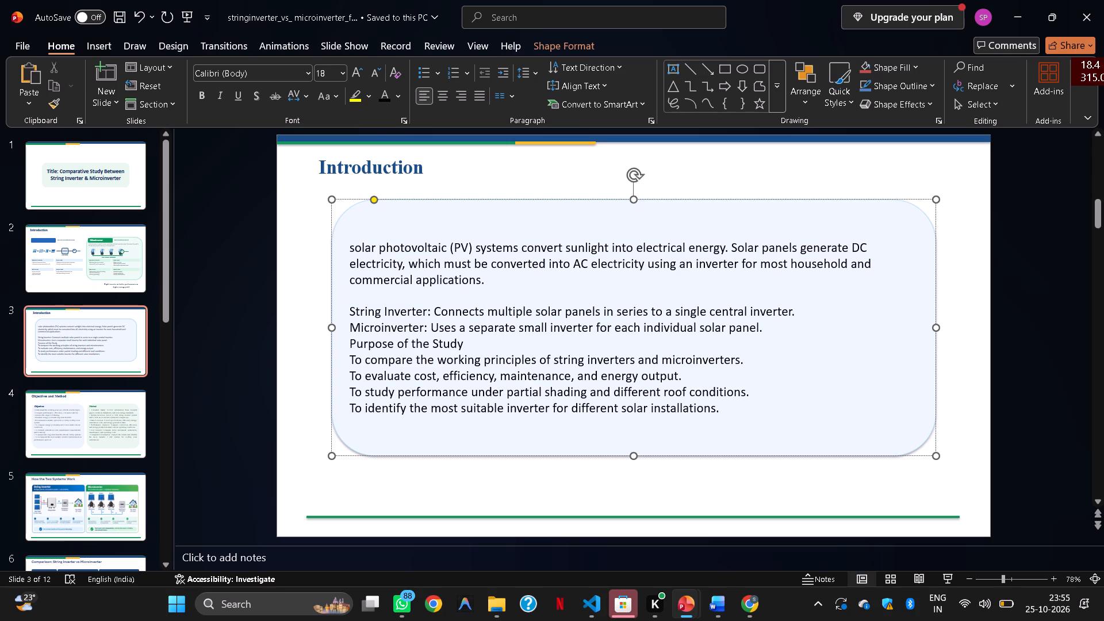
pyautogui.click(790, 338)
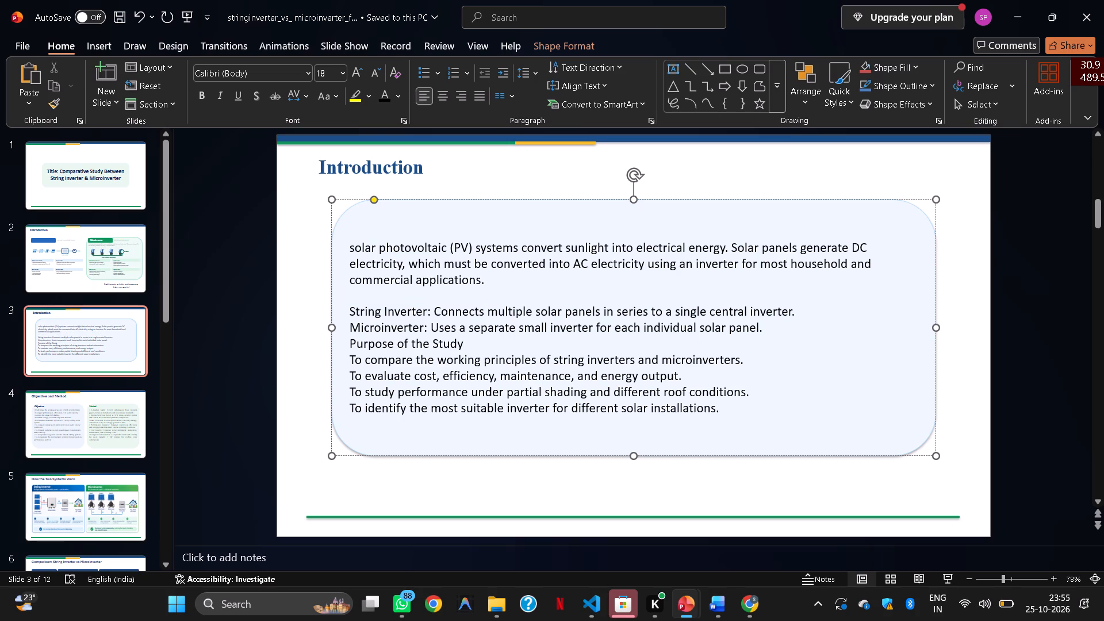
pyautogui.click(775, 326)
pyautogui.press('Return')
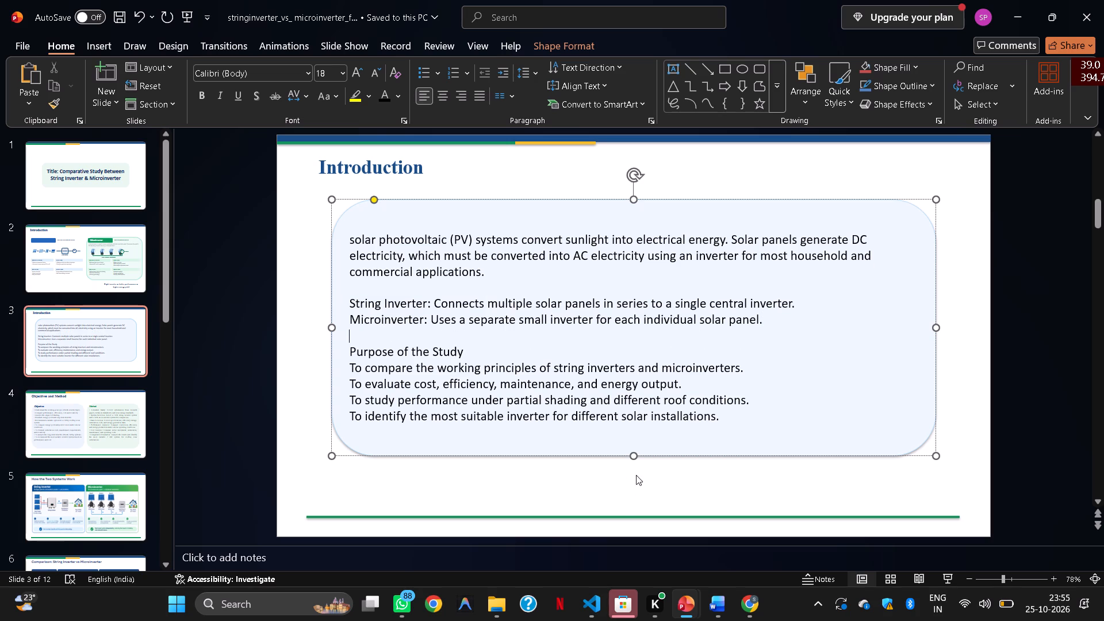
# Extend the slide 3 panel's bottom edge downward to just above the green footer line.
pyautogui.moveTo(635, 456); pyautogui.dragTo(632, 471)
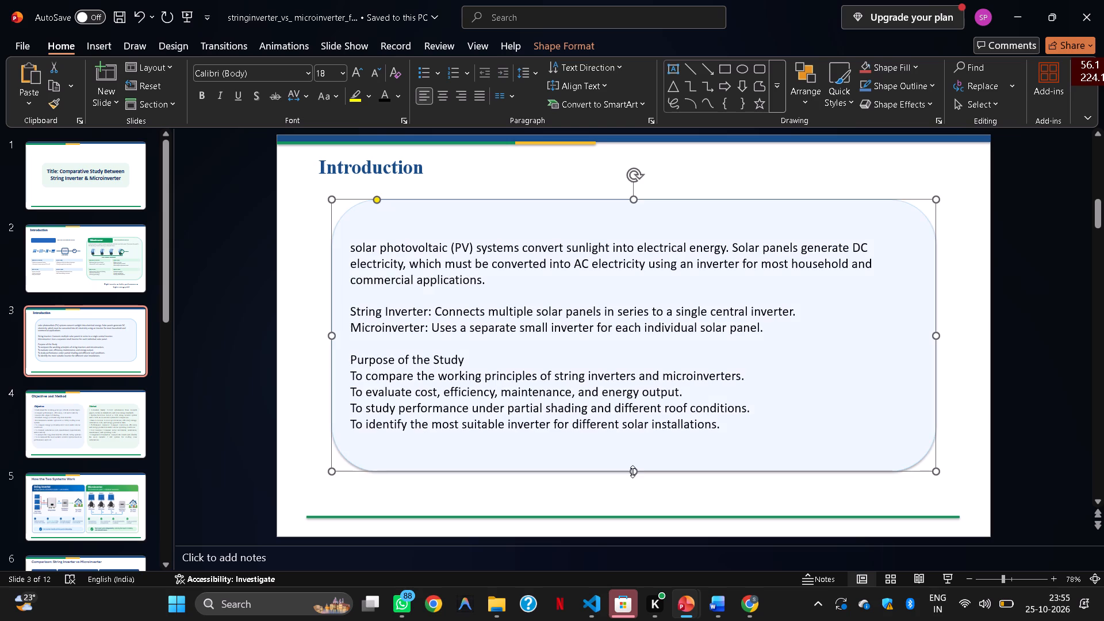
pyautogui.moveTo(632, 471); pyautogui.dragTo(632, 493)
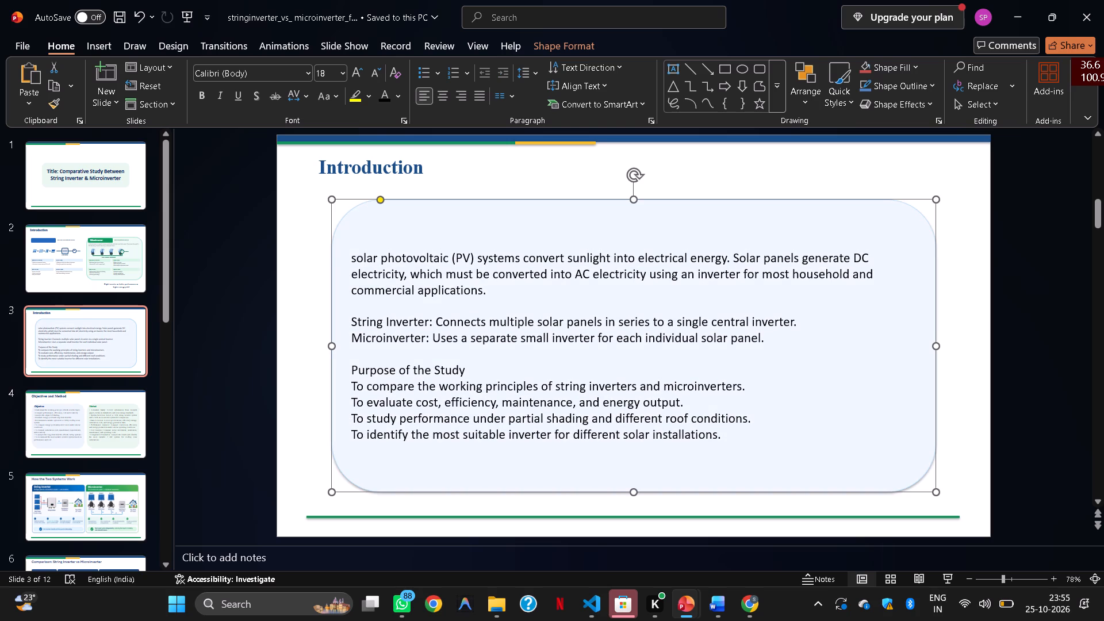
# Make the labels String Inverter and Microinverter and the subheading Purpose of the Study bold in the panel.
pyautogui.moveTo(431, 320); pyautogui.dragTo(362, 320)
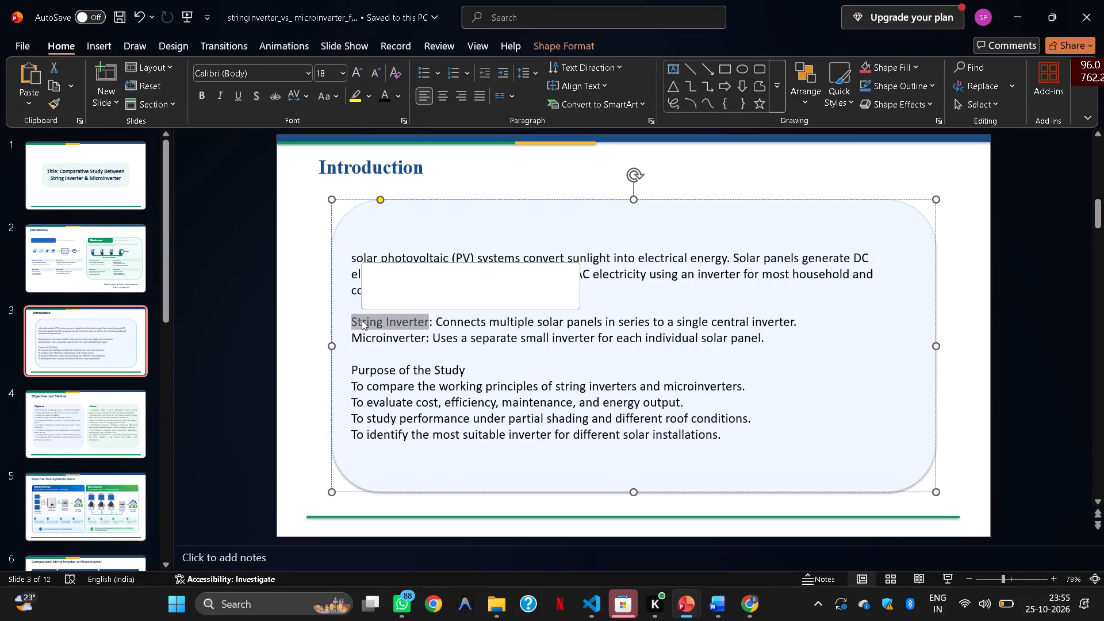
pyautogui.click(376, 295)
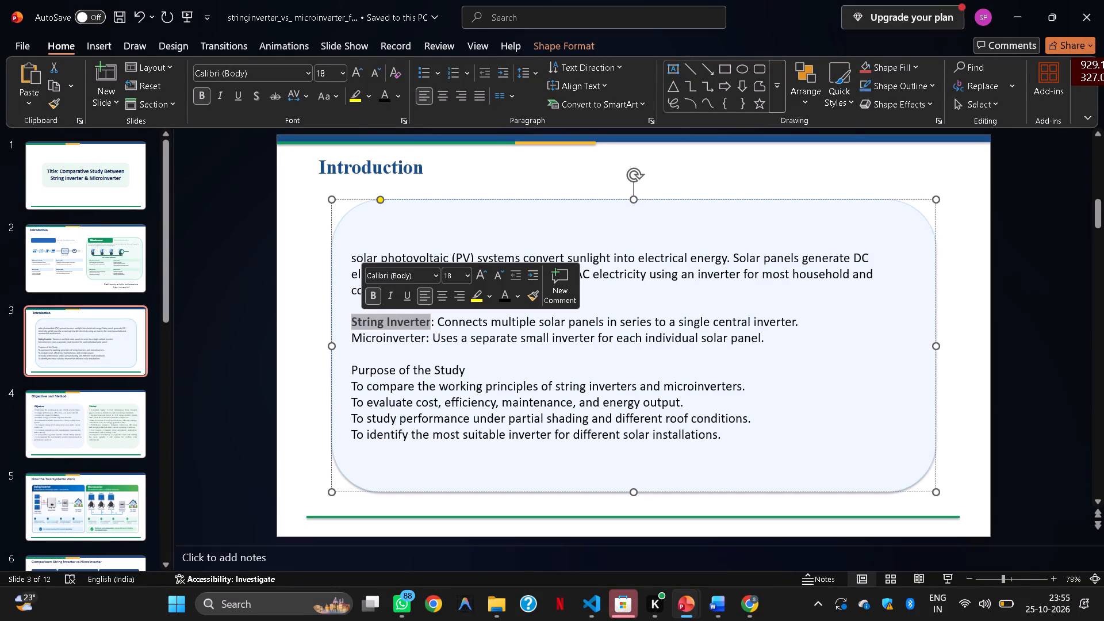
pyautogui.moveTo(427, 340); pyautogui.dragTo(350, 335)
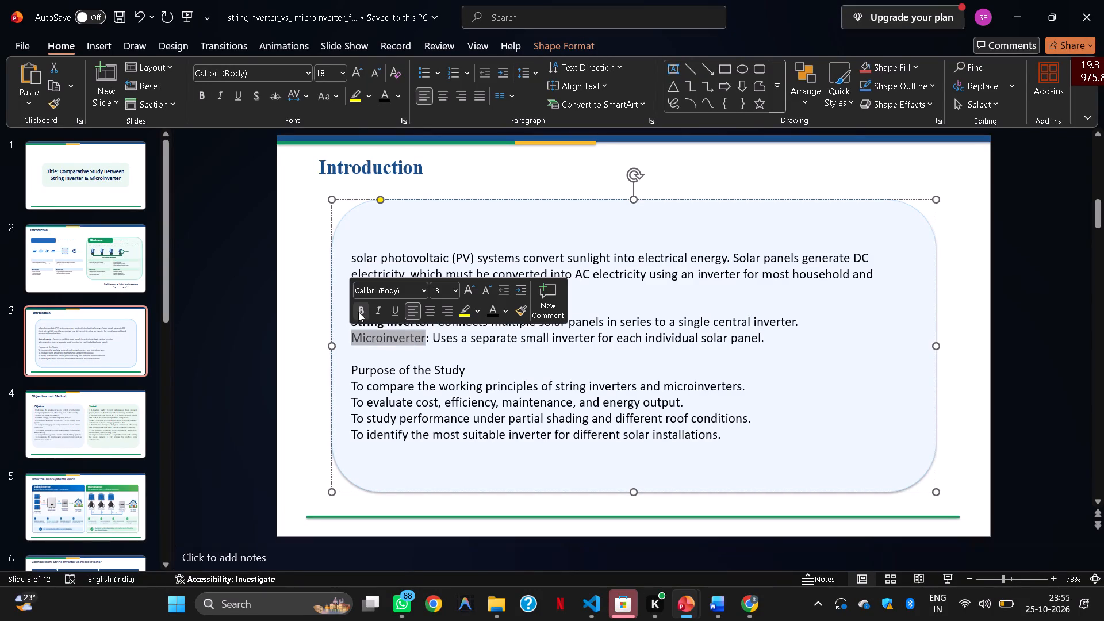
pyautogui.click(358, 309)
pyautogui.moveTo(481, 373); pyautogui.dragTo(370, 371)
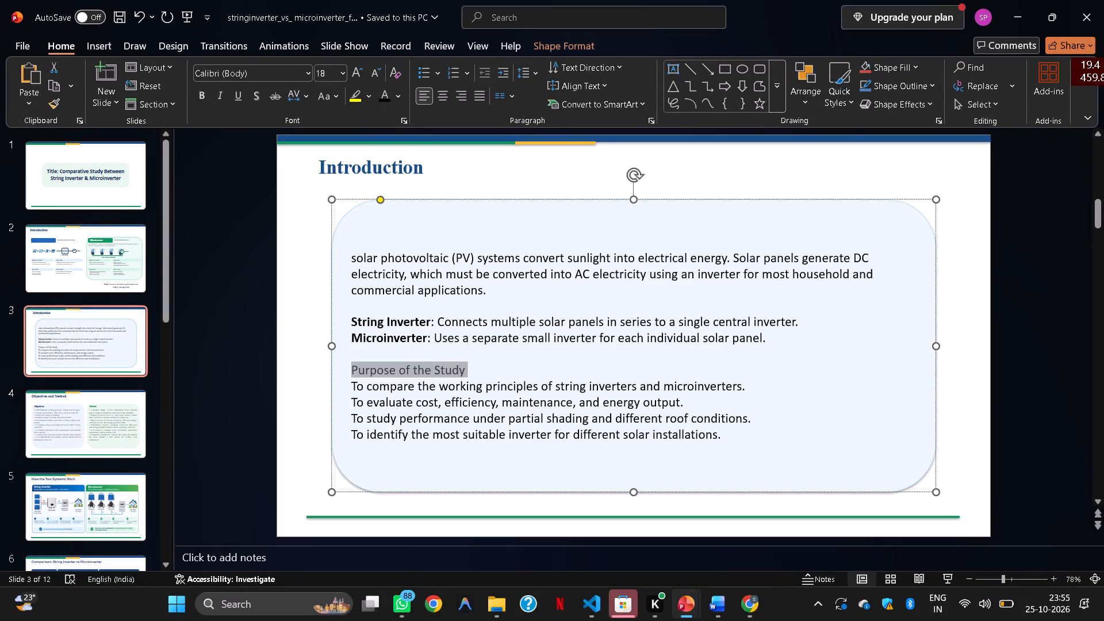
pyautogui.moveTo(370, 371); pyautogui.dragTo(350, 370)
pyautogui.click(356, 347)
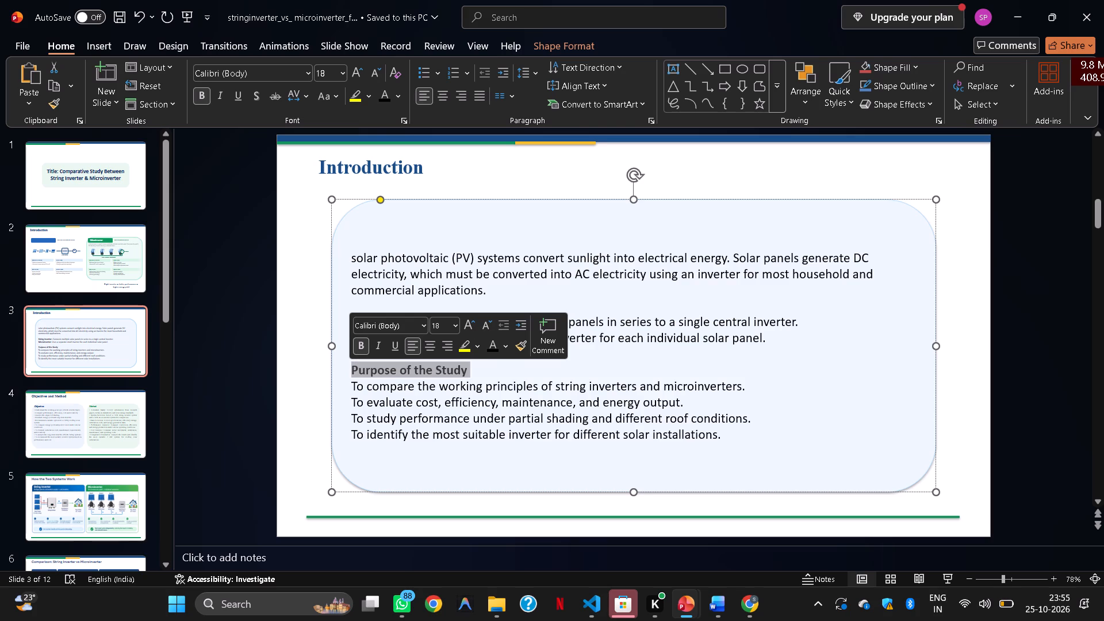
# Shorten the panel from its top edge and centre it horizontally and vertically on slide 3.
pyautogui.moveTo(473, 404); pyautogui.dragTo(412, 221)
pyautogui.click(412, 221)
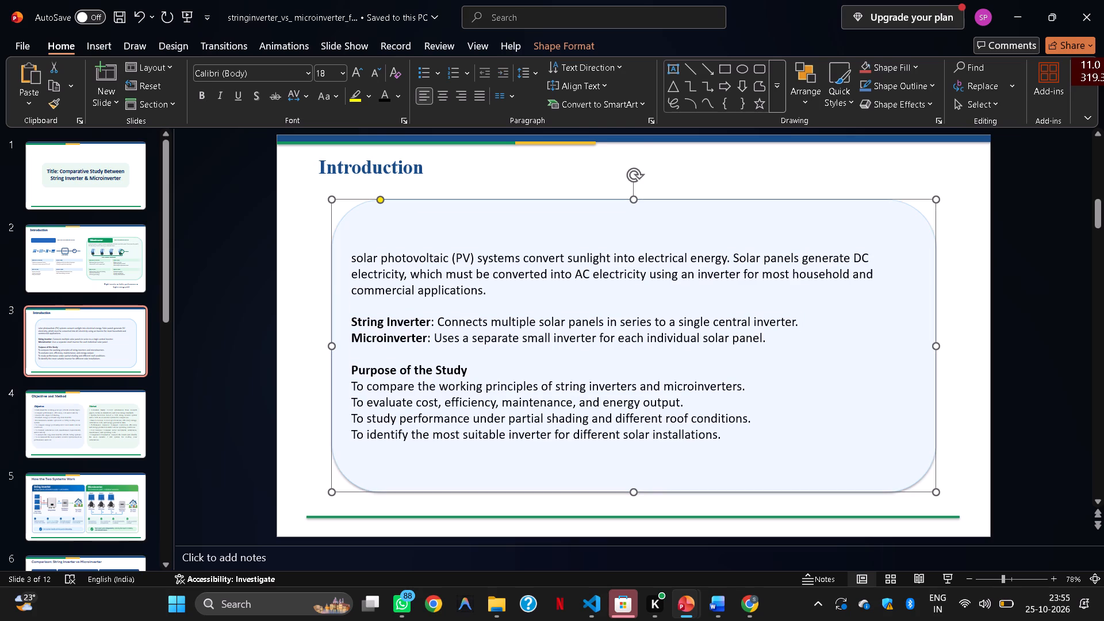
pyautogui.click(412, 234)
pyautogui.click(584, 199)
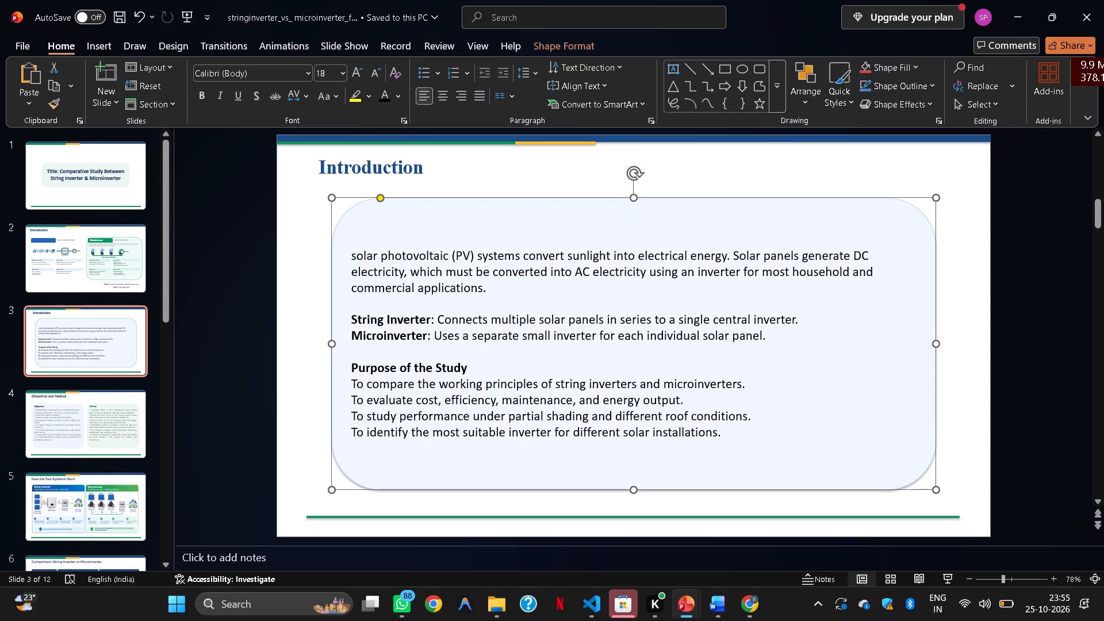
pyautogui.moveTo(635, 200); pyautogui.dragTo(635, 217)
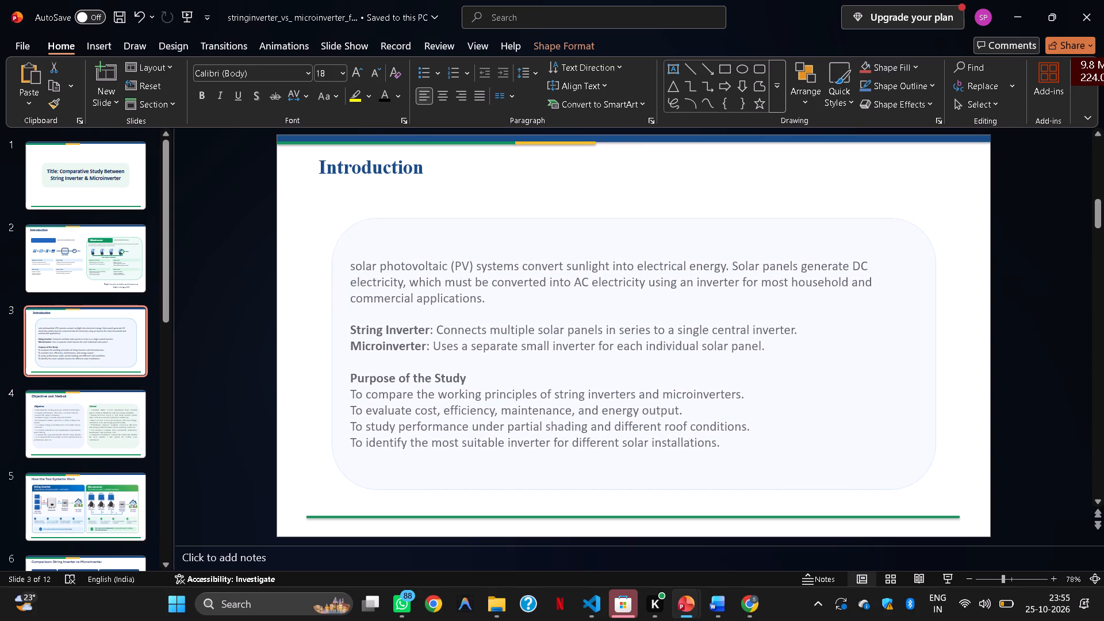
pyautogui.moveTo(635, 217); pyautogui.dragTo(635, 220)
pyautogui.moveTo(584, 230); pyautogui.dragTo(585, 212)
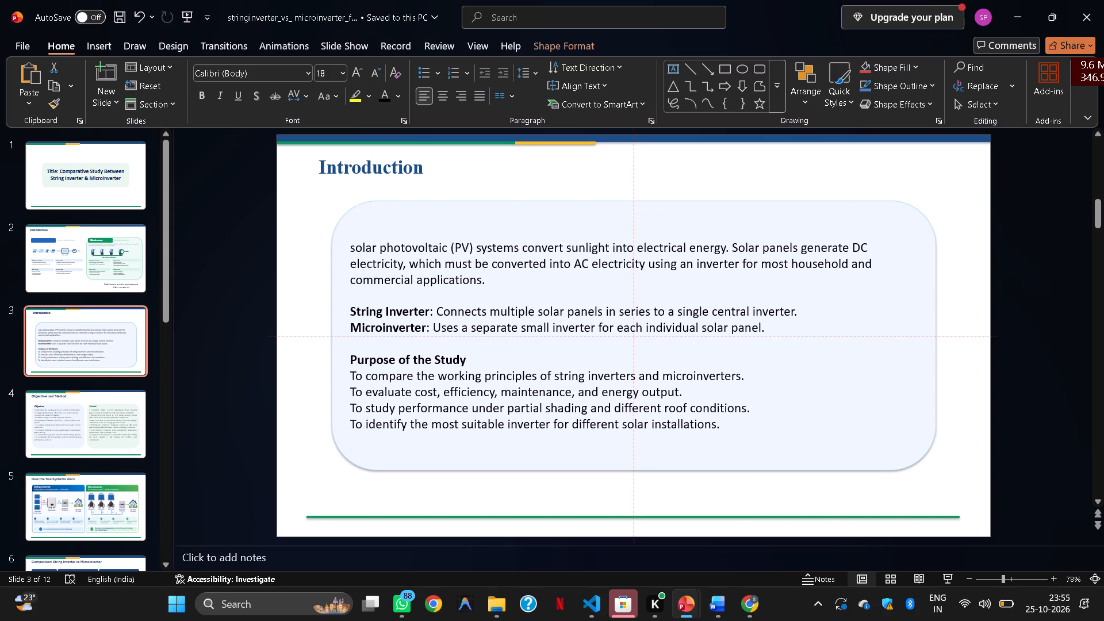
pyautogui.moveTo(585, 212); pyautogui.dragTo(587, 210)
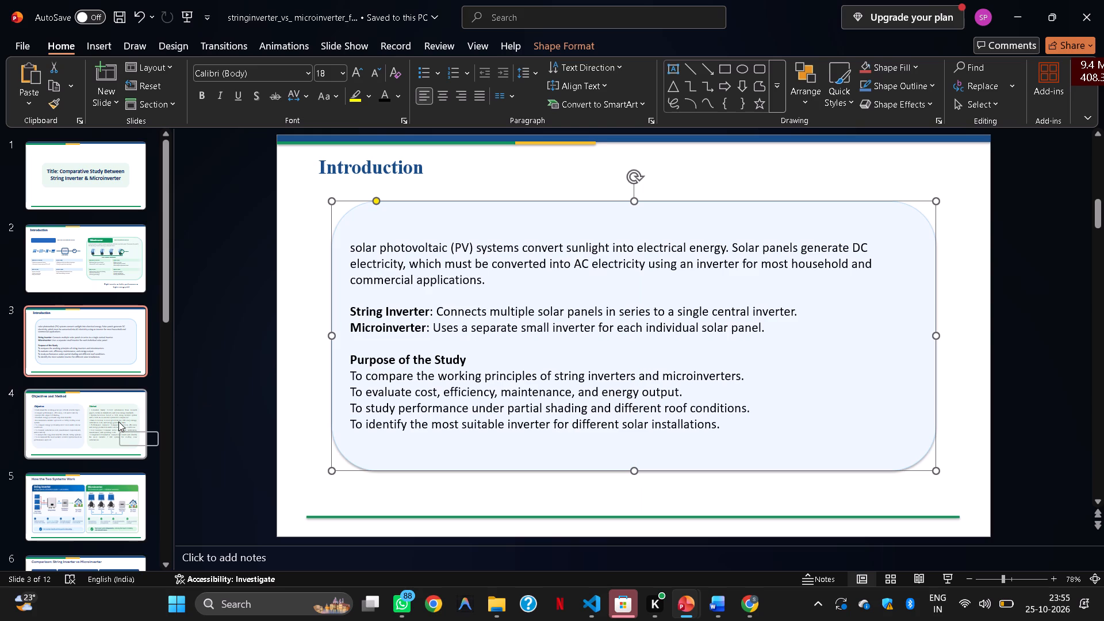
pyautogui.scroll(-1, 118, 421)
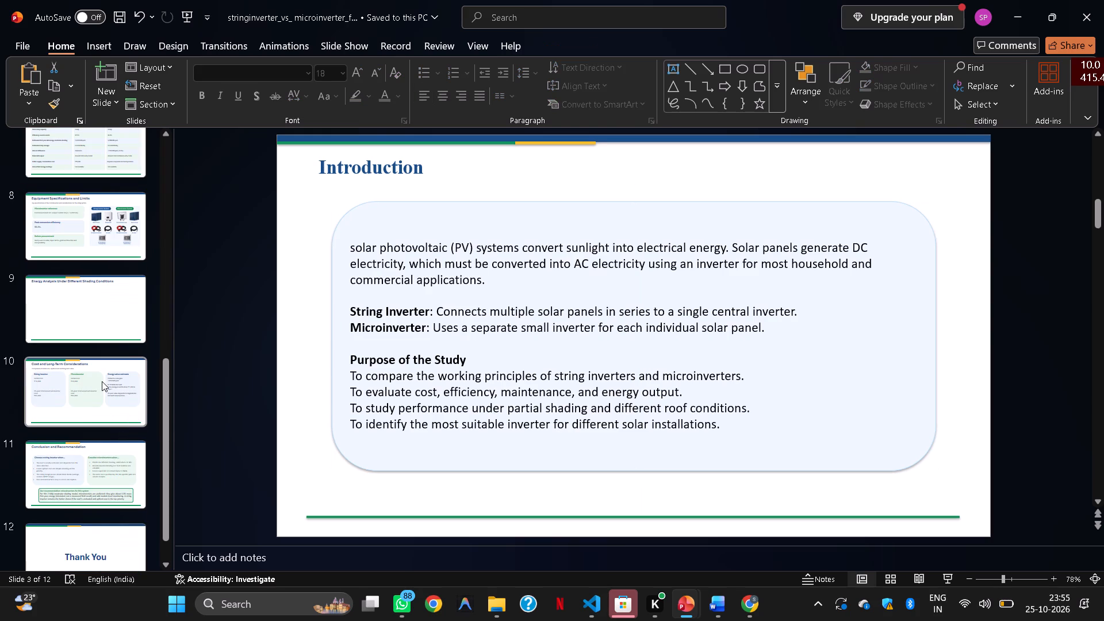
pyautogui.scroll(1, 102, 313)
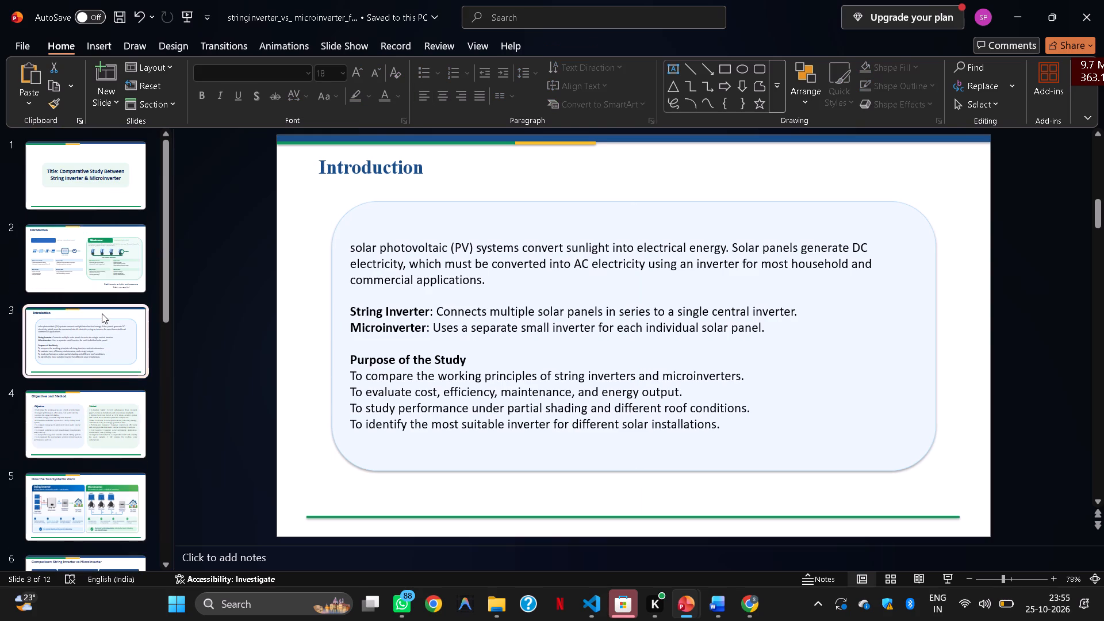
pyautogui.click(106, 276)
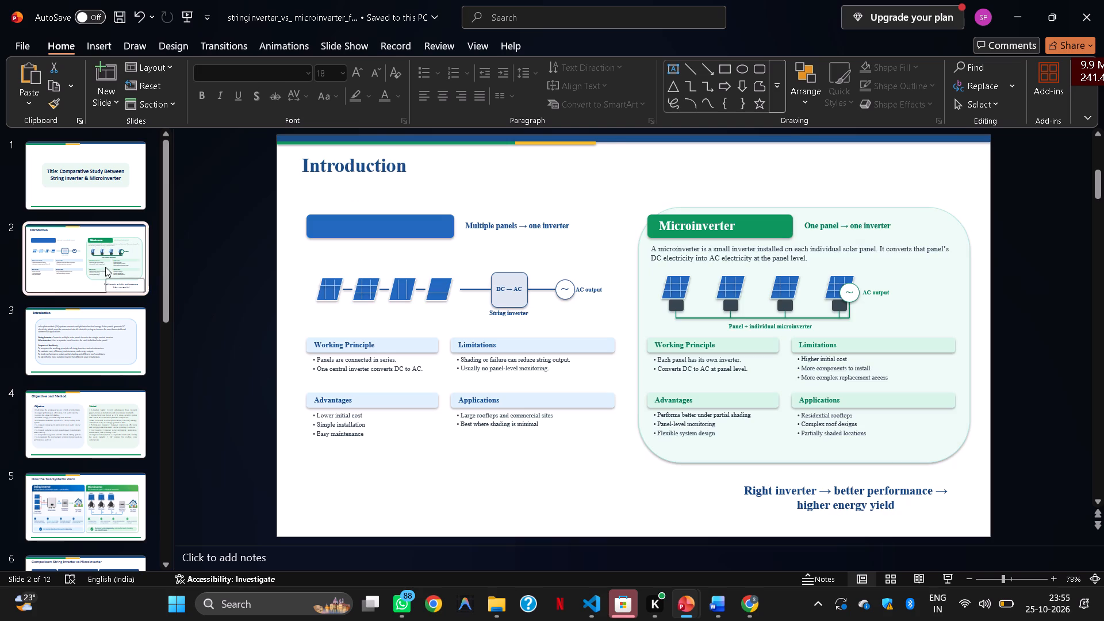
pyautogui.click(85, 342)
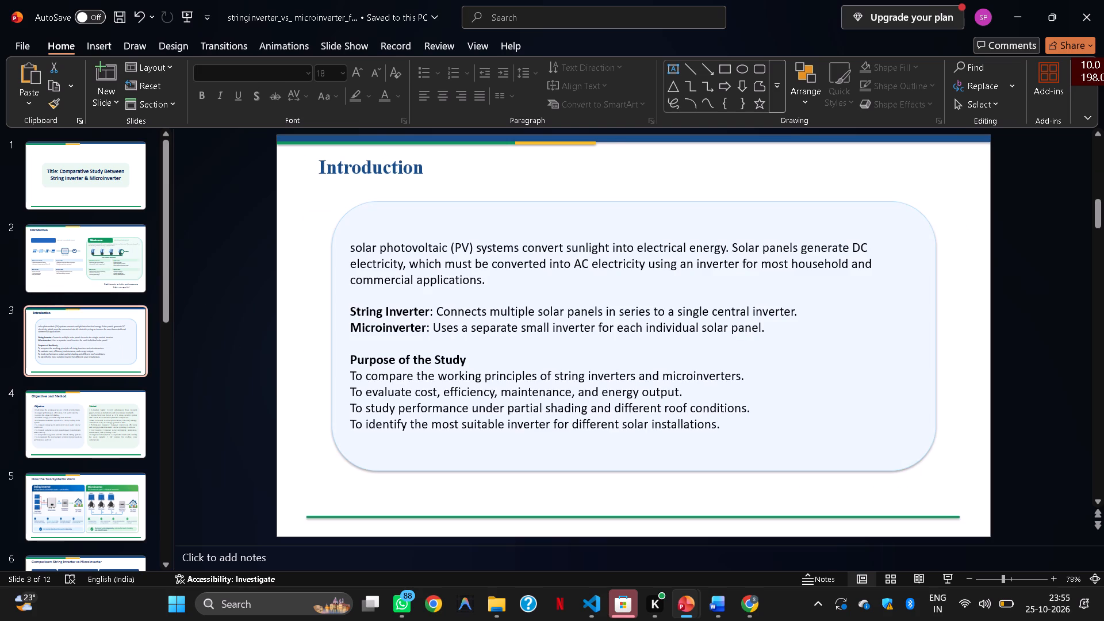
# Move the panel toward the slide's left edge, narrow it to about two-thirds of the slide width, and make it slightly taller.
pyautogui.moveTo(410, 225); pyautogui.dragTo(378, 221)
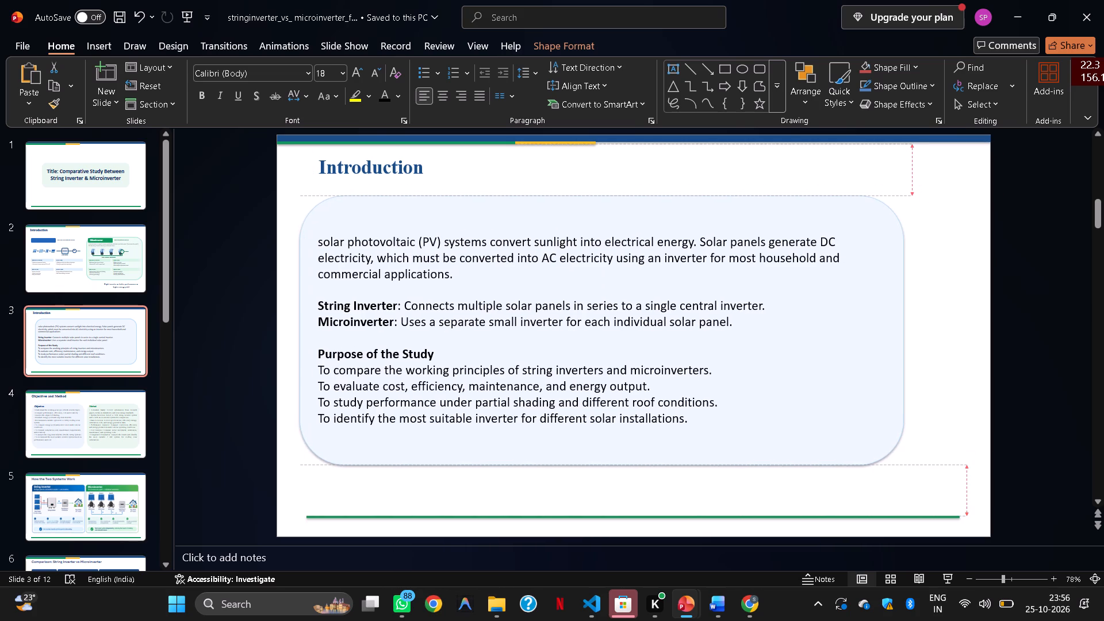
pyautogui.moveTo(378, 221); pyautogui.dragTo(373, 226)
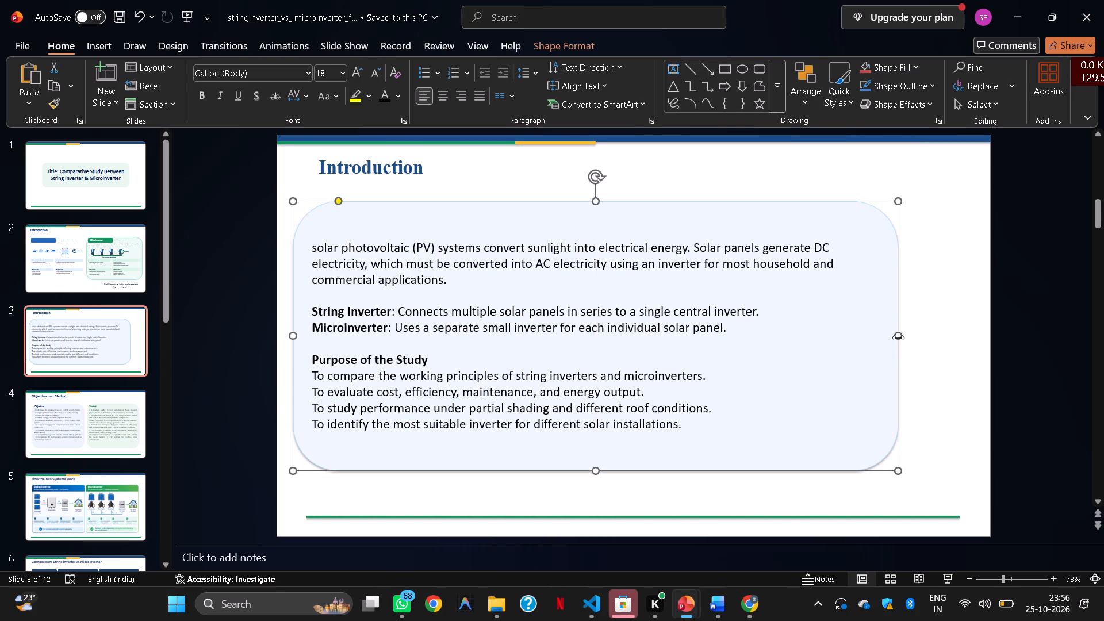
pyautogui.moveTo(898, 338); pyautogui.dragTo(818, 329)
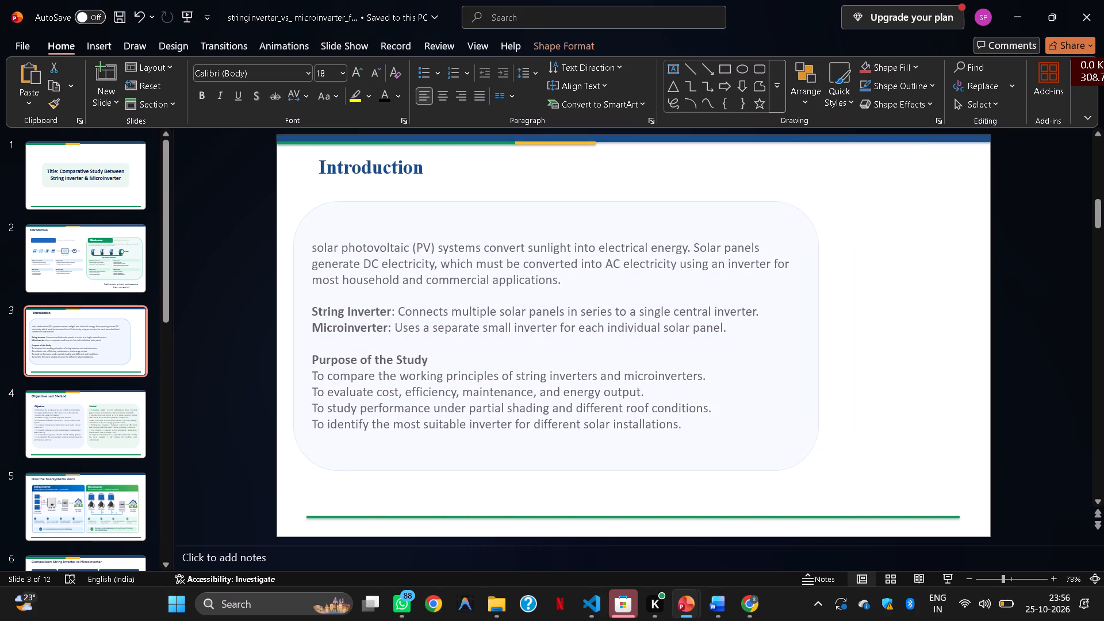
pyautogui.moveTo(818, 329); pyautogui.dragTo(796, 330)
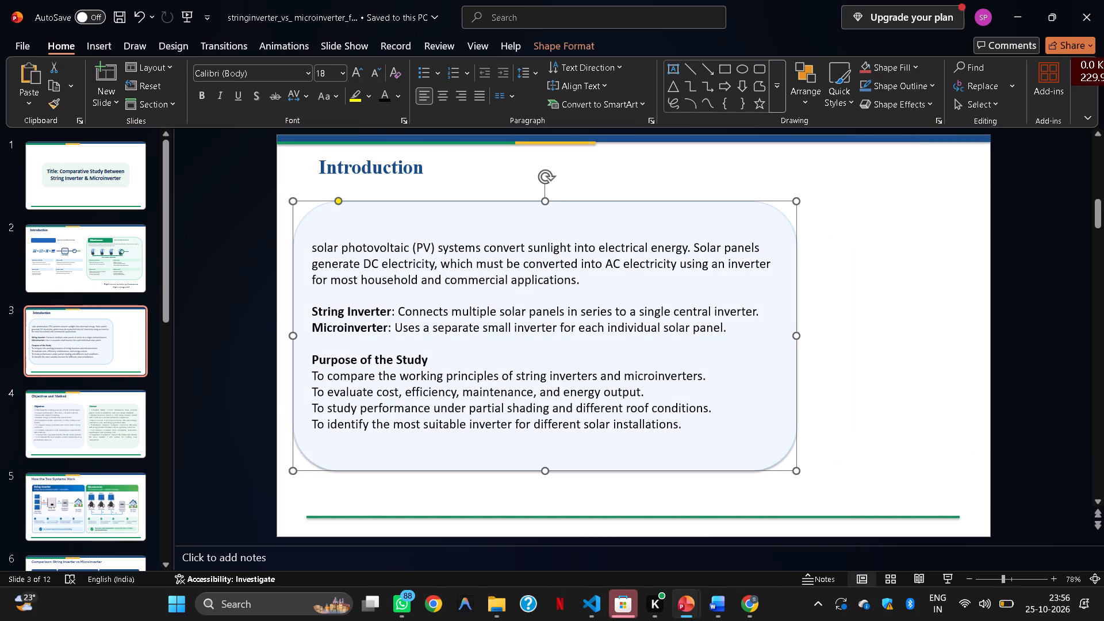
pyautogui.moveTo(543, 473); pyautogui.dragTo(543, 491)
pyautogui.moveTo(561, 420); pyautogui.dragTo(549, 398)
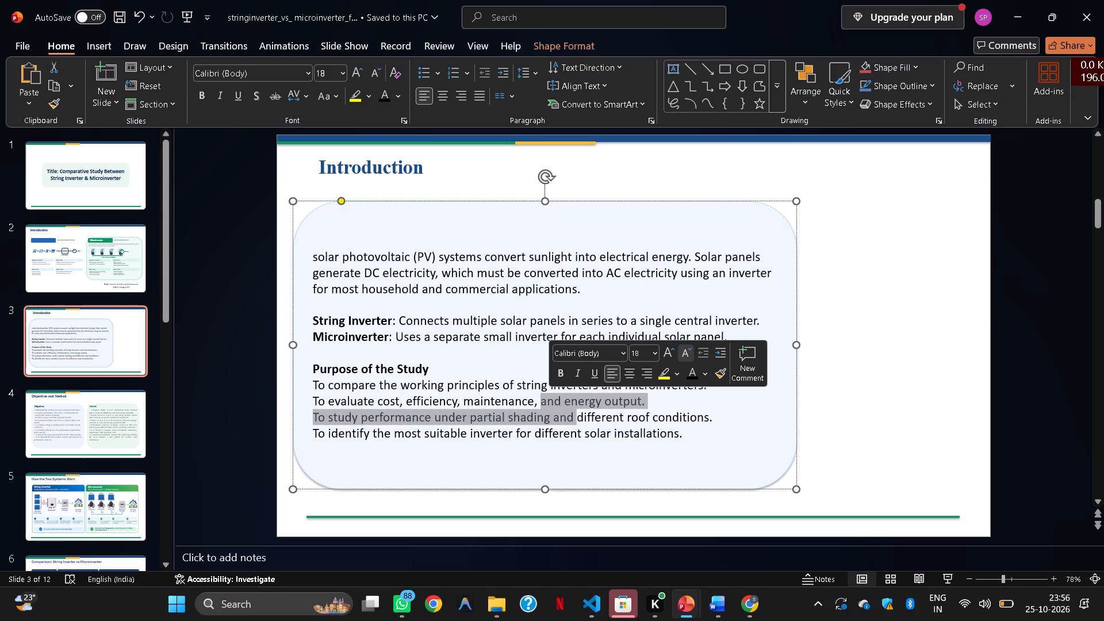
pyautogui.moveTo(793, 345); pyautogui.dragTo(769, 345)
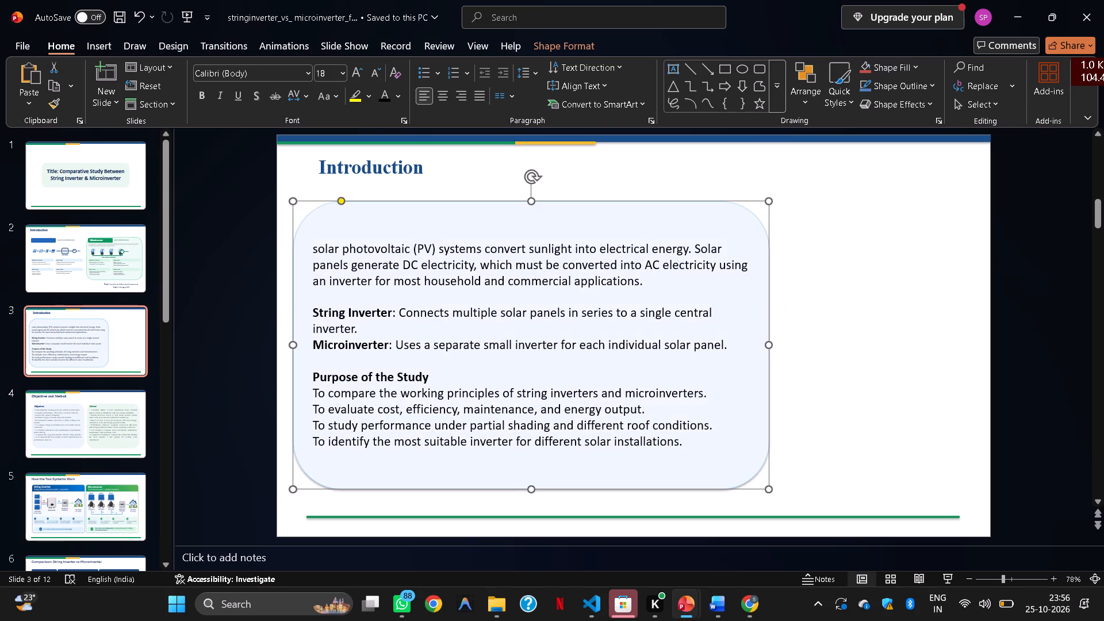
pyautogui.click(401, 217)
pyautogui.click(368, 230)
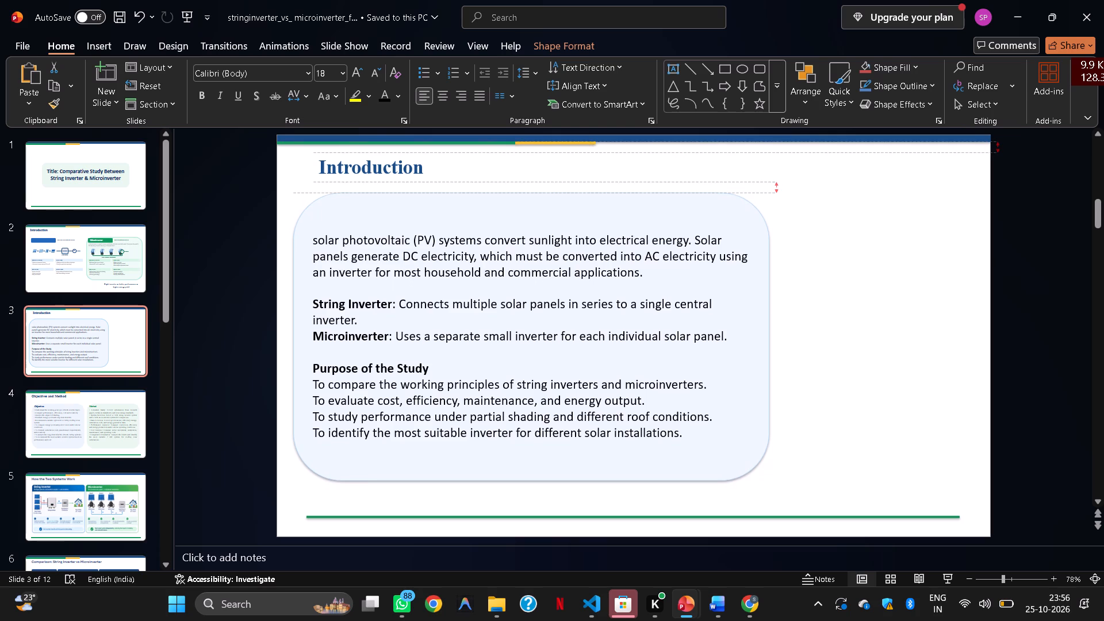
# Select the panel's text from the opening paragraph through the last Purpose of the Study line.
pyautogui.tripleClick(367, 243)
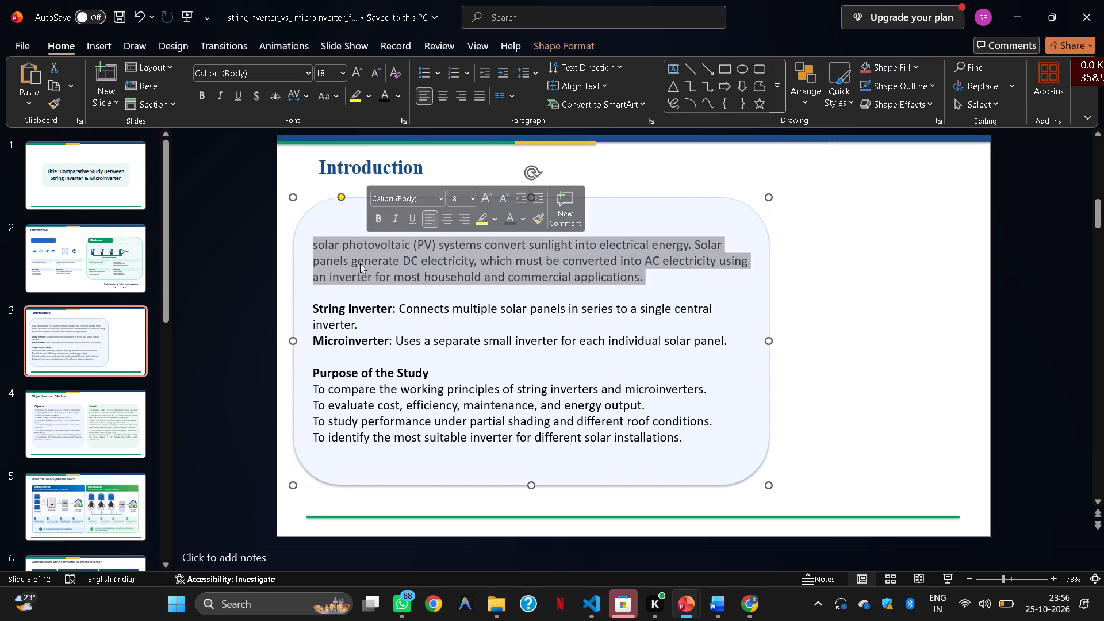
pyautogui.click(339, 278)
pyautogui.click(339, 278)
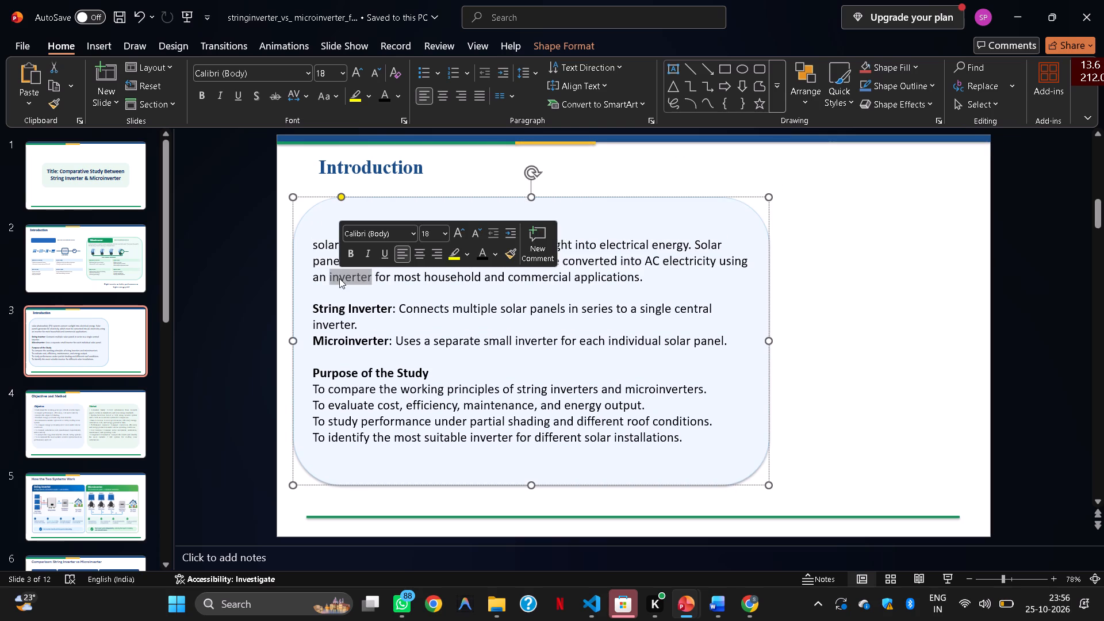
pyautogui.click(314, 239)
pyautogui.moveTo(314, 239); pyautogui.dragTo(552, 415)
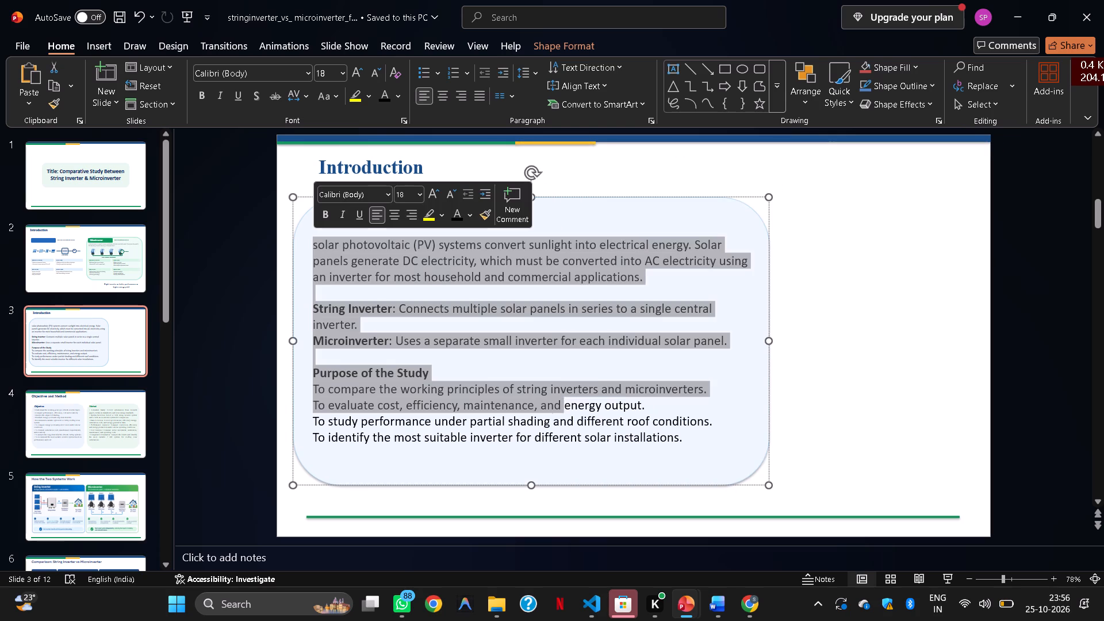
pyautogui.moveTo(552, 415); pyautogui.dragTo(655, 453)
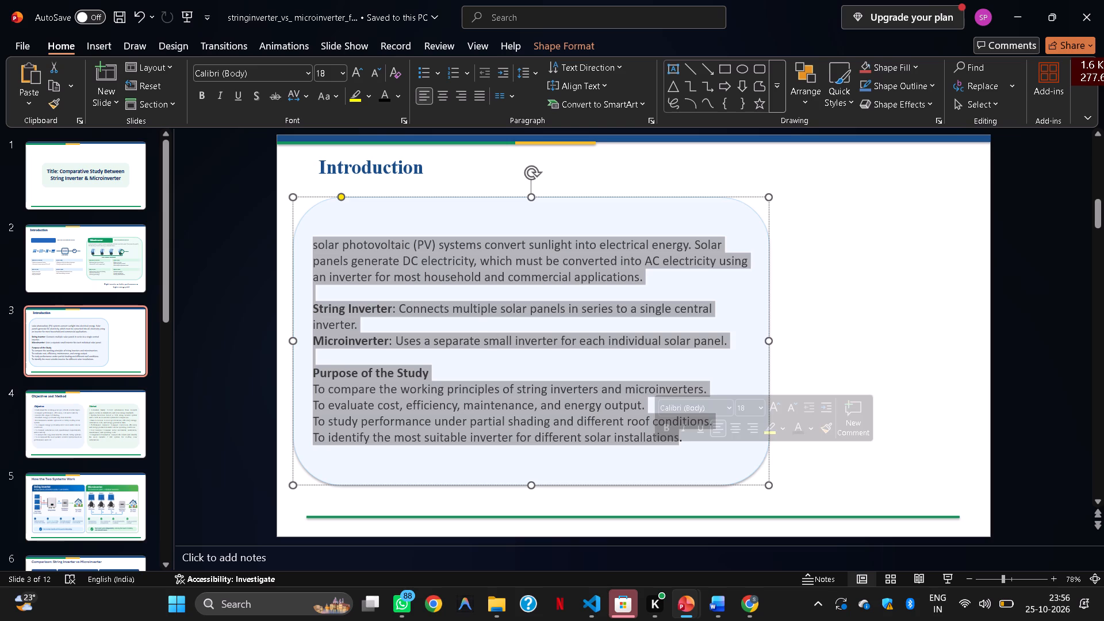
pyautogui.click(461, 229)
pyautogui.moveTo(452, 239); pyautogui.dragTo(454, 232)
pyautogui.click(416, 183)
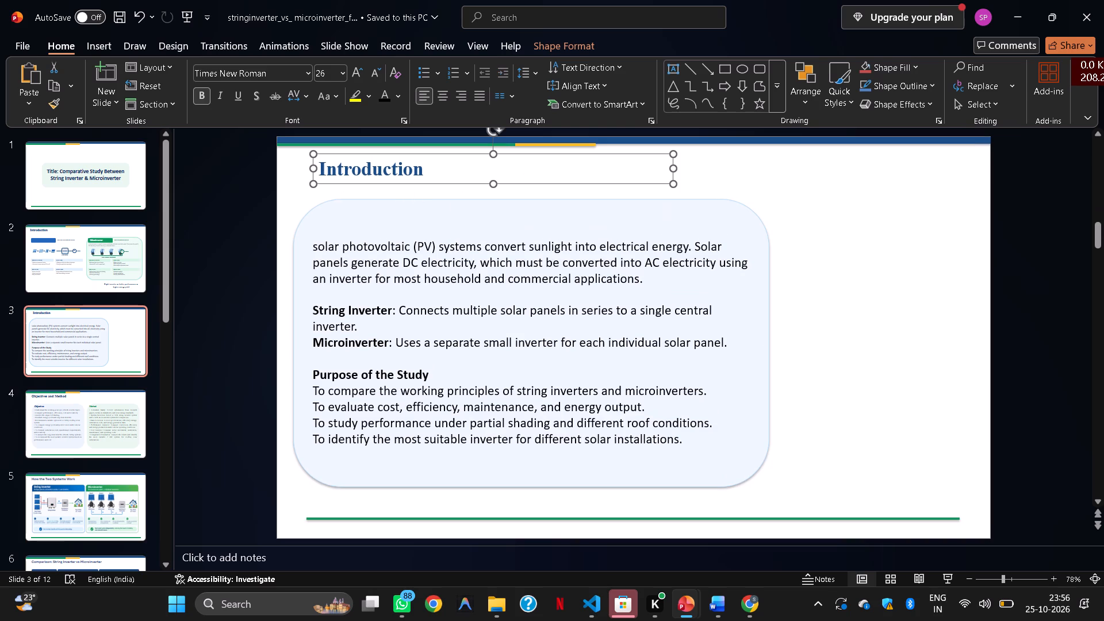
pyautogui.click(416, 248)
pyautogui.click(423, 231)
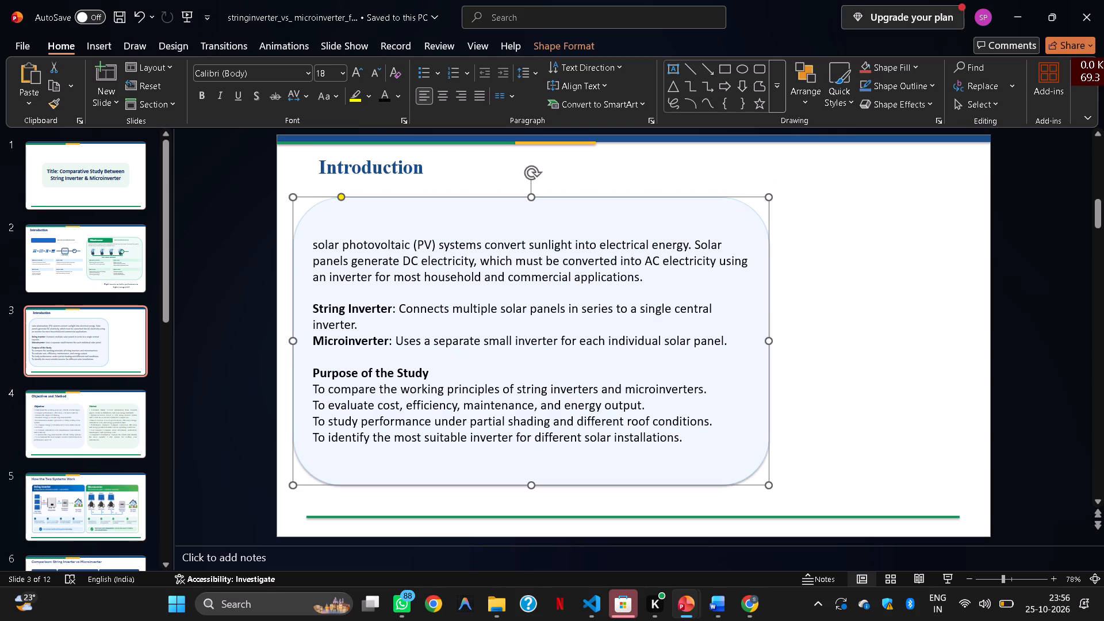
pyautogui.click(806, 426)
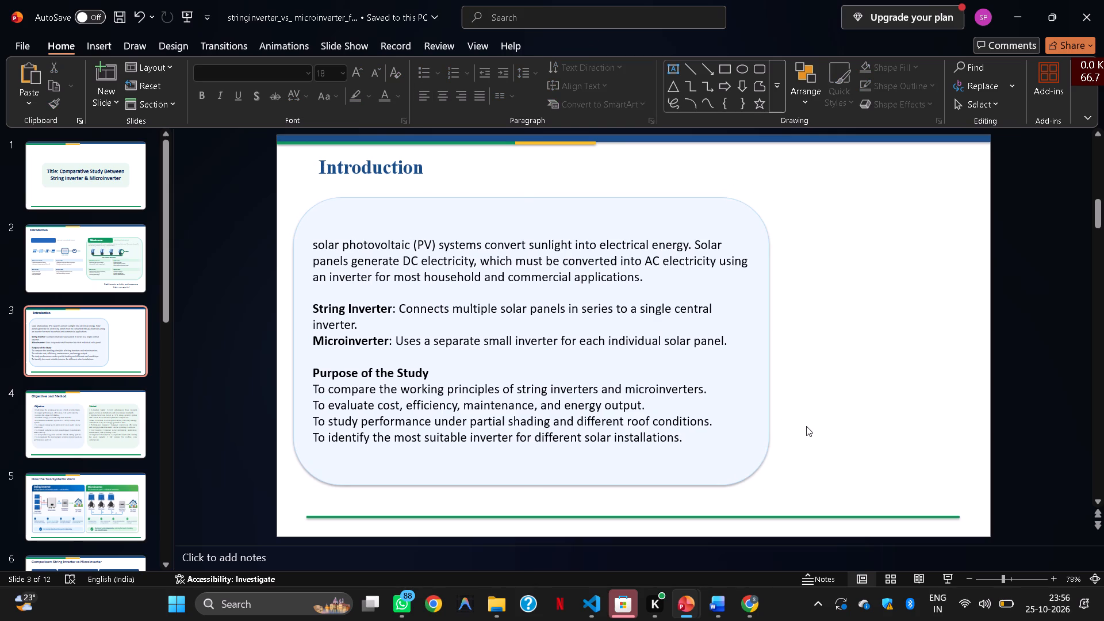
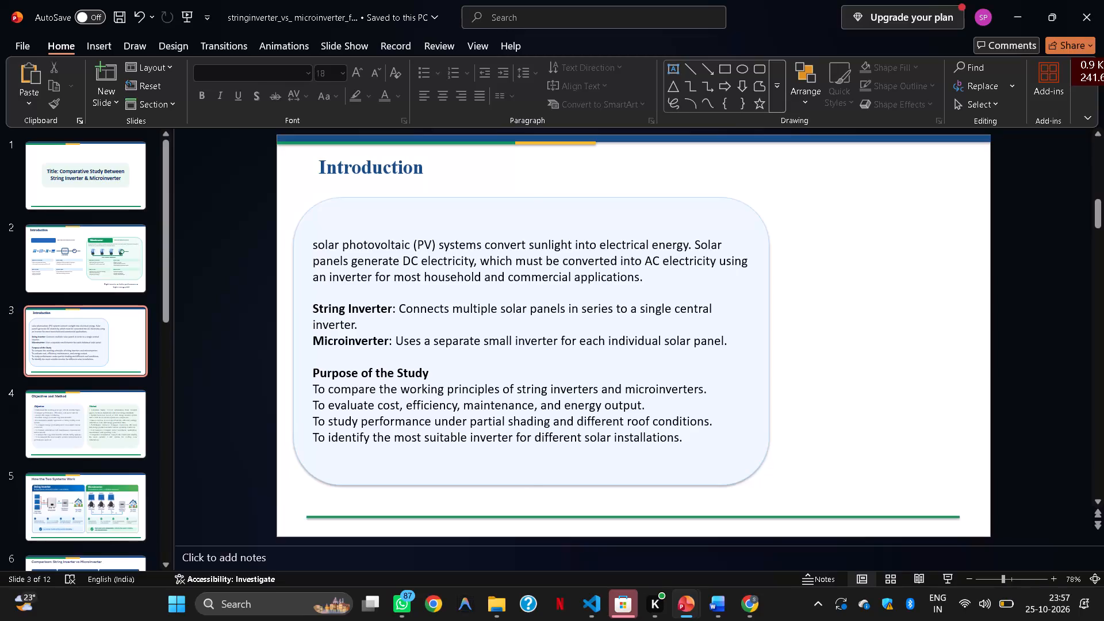
# Shrink the text panel slightly in width and height from its lower-right corner and position it just inside slide 3's left edge.
pyautogui.moveTo(768, 331); pyautogui.dragTo(762, 332)
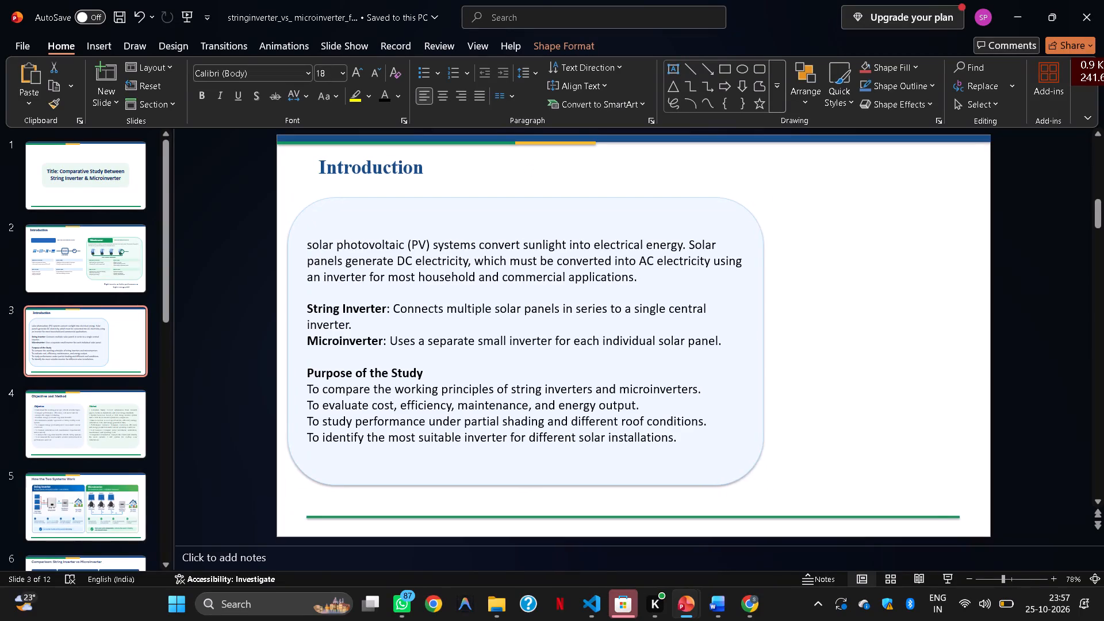
pyautogui.moveTo(762, 332); pyautogui.dragTo(753, 332)
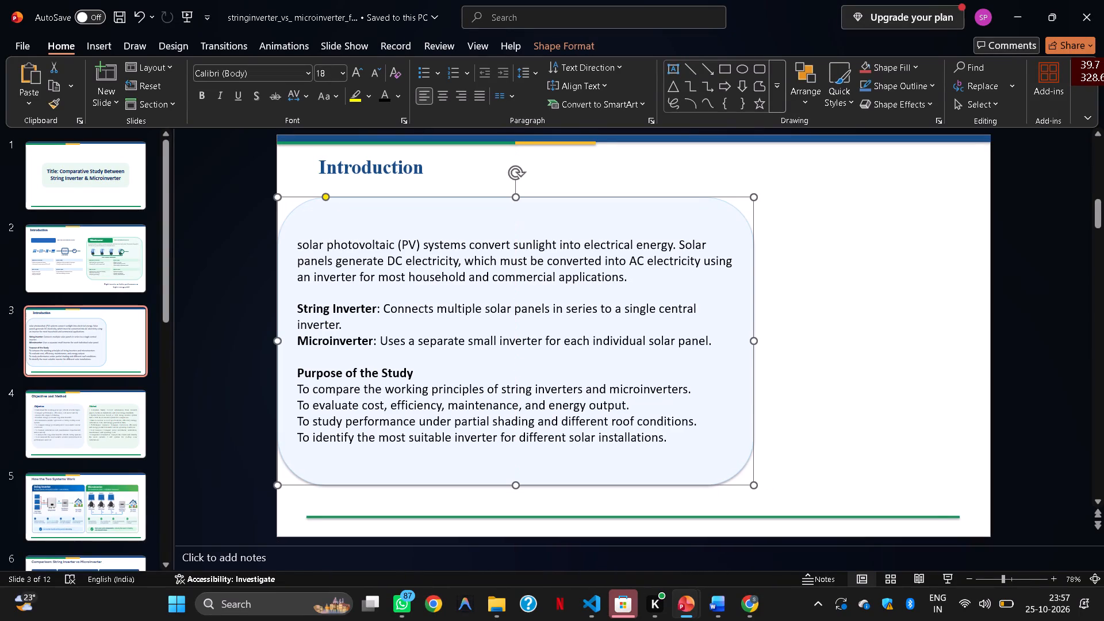
pyautogui.click(673, 334)
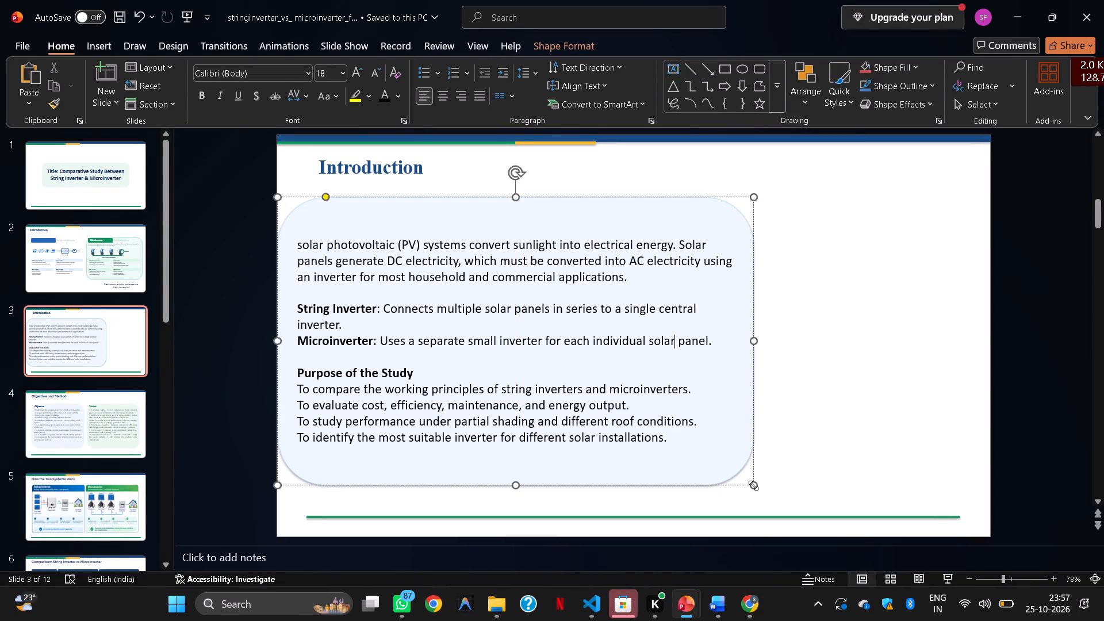
pyautogui.moveTo(753, 485); pyautogui.dragTo(740, 460)
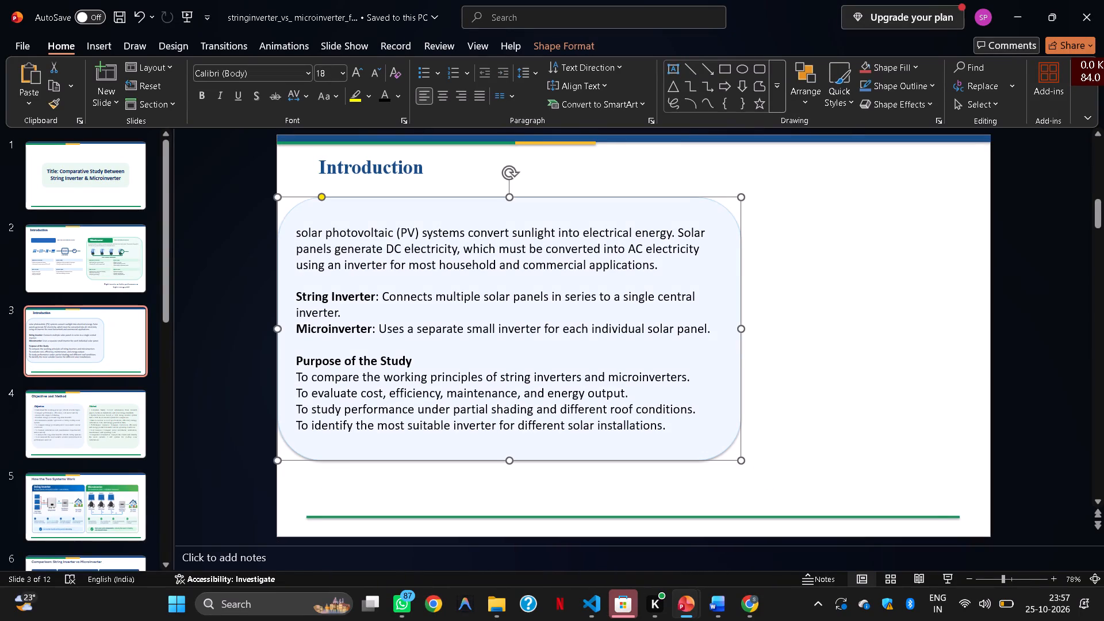
pyautogui.moveTo(682, 393); pyautogui.dragTo(697, 395)
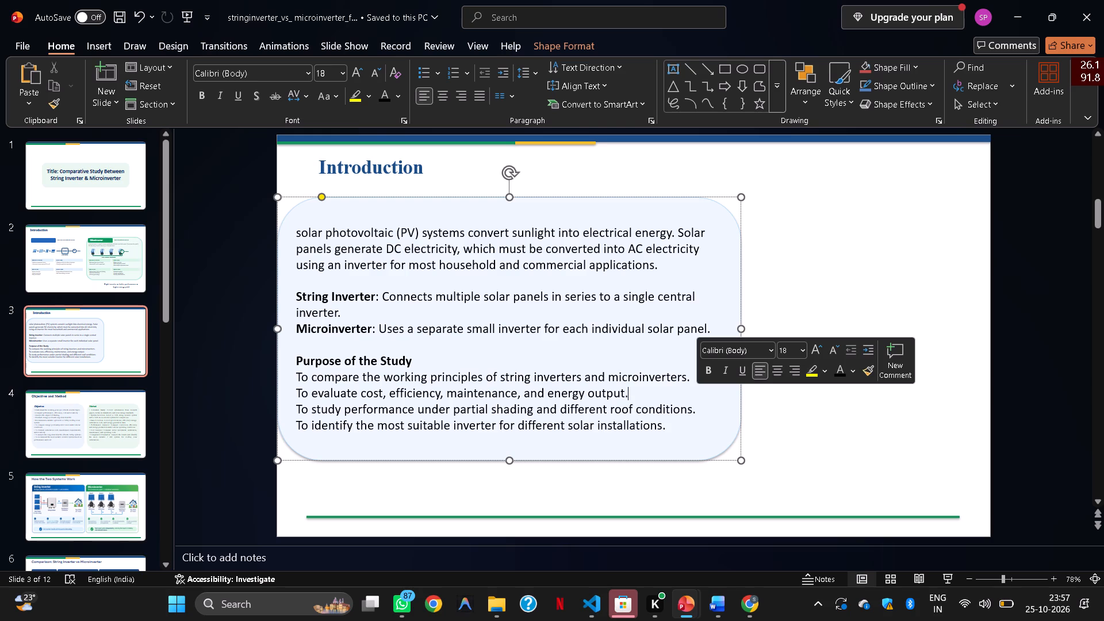
pyautogui.moveTo(696, 206); pyautogui.dragTo(708, 205)
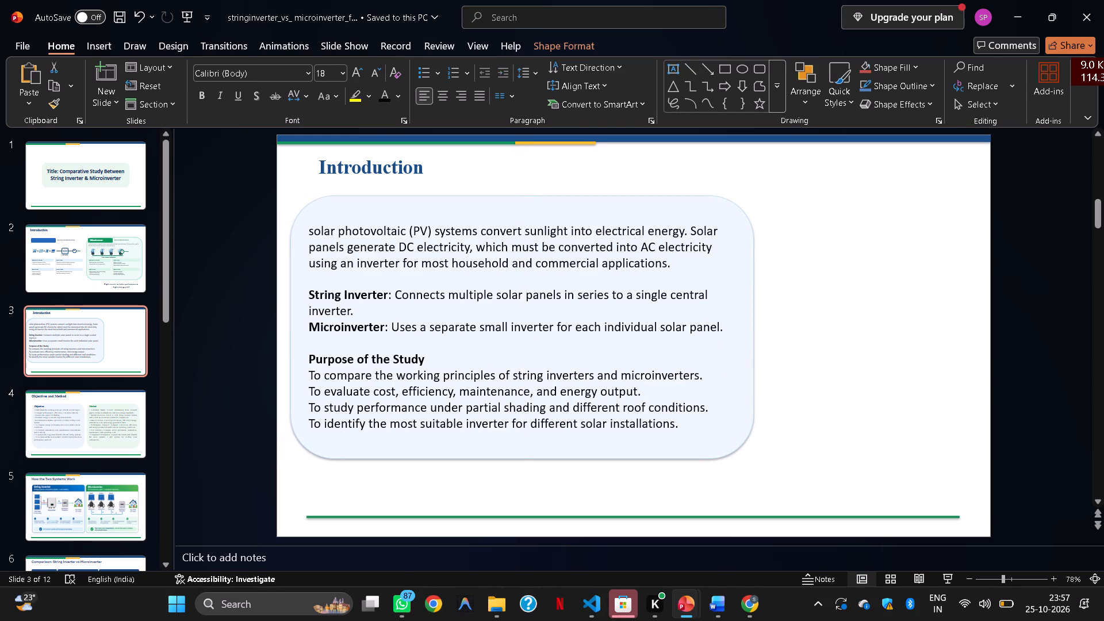
pyautogui.moveTo(708, 205); pyautogui.dragTo(707, 205)
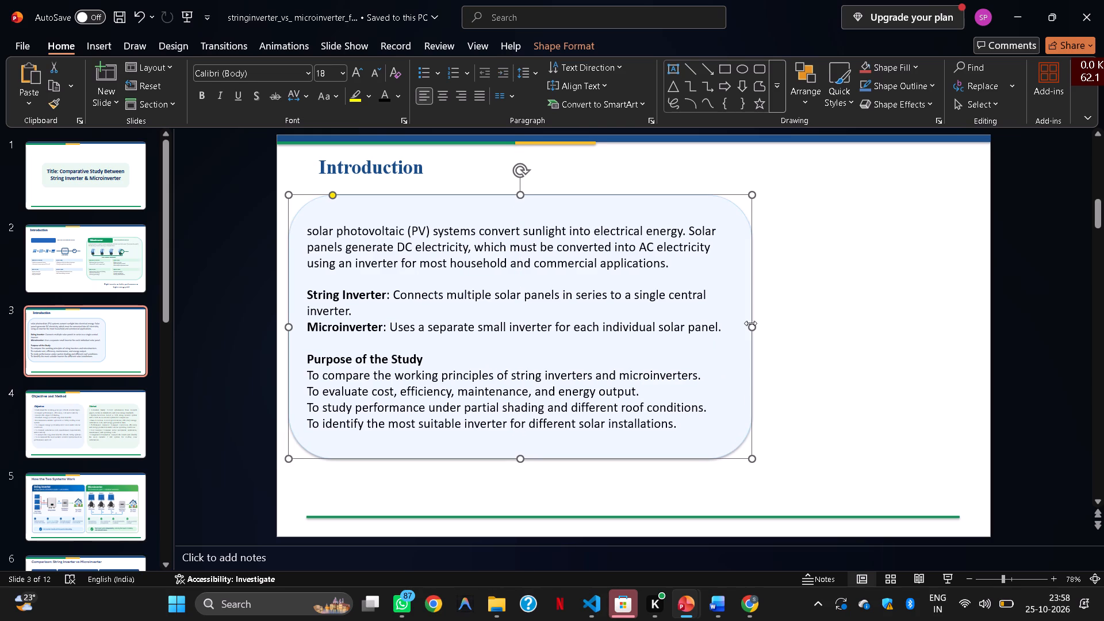
# Adjust the panel's right edge so the panel spans about two-thirds of the slide width.
pyautogui.moveTo(750, 323); pyautogui.dragTo(738, 324)
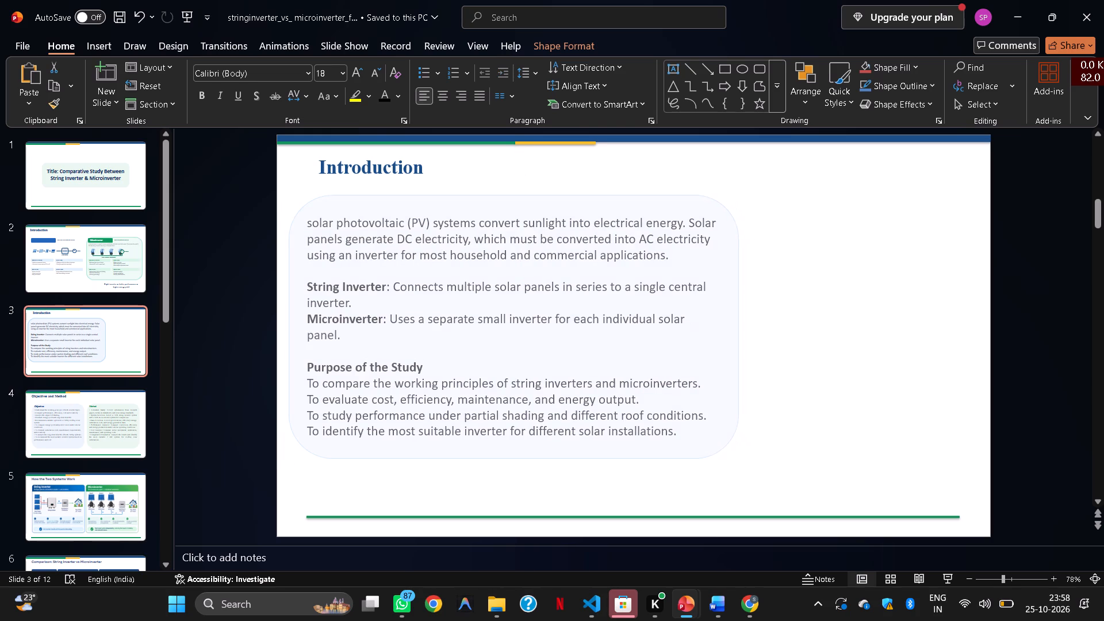
pyautogui.moveTo(738, 324); pyautogui.dragTo(748, 325)
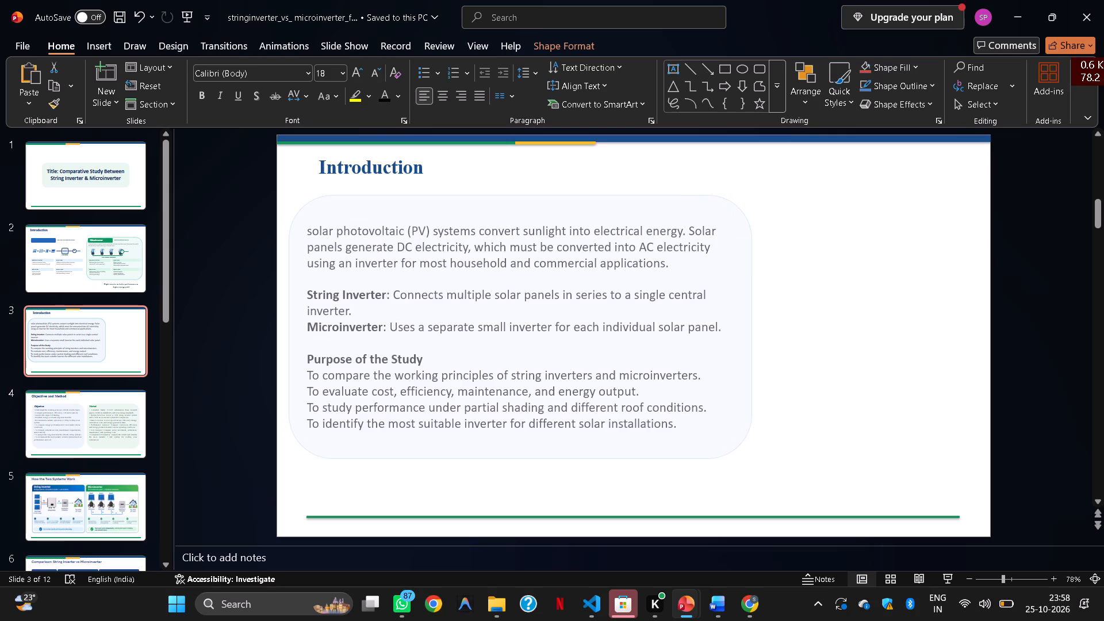
pyautogui.moveTo(748, 325); pyautogui.dragTo(758, 324)
pyautogui.moveTo(758, 324); pyautogui.dragTo(765, 323)
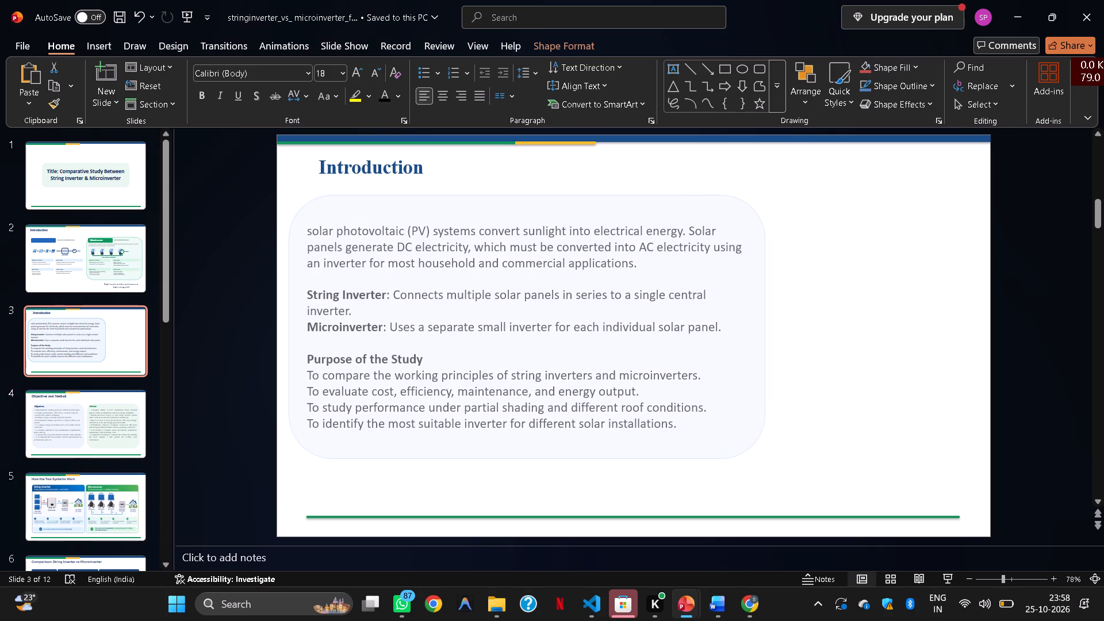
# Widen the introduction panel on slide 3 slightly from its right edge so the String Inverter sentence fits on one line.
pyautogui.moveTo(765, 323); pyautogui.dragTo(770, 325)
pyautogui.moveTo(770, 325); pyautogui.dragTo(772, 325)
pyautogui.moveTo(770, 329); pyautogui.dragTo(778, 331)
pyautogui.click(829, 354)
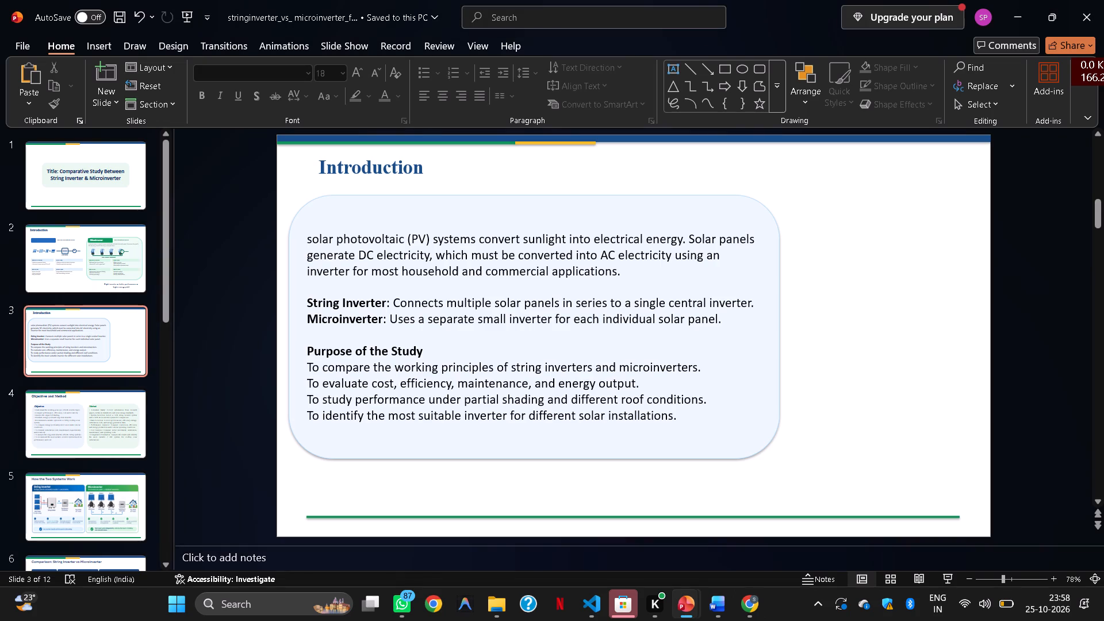
pyautogui.click(314, 240)
pyautogui.press('BackSpace')
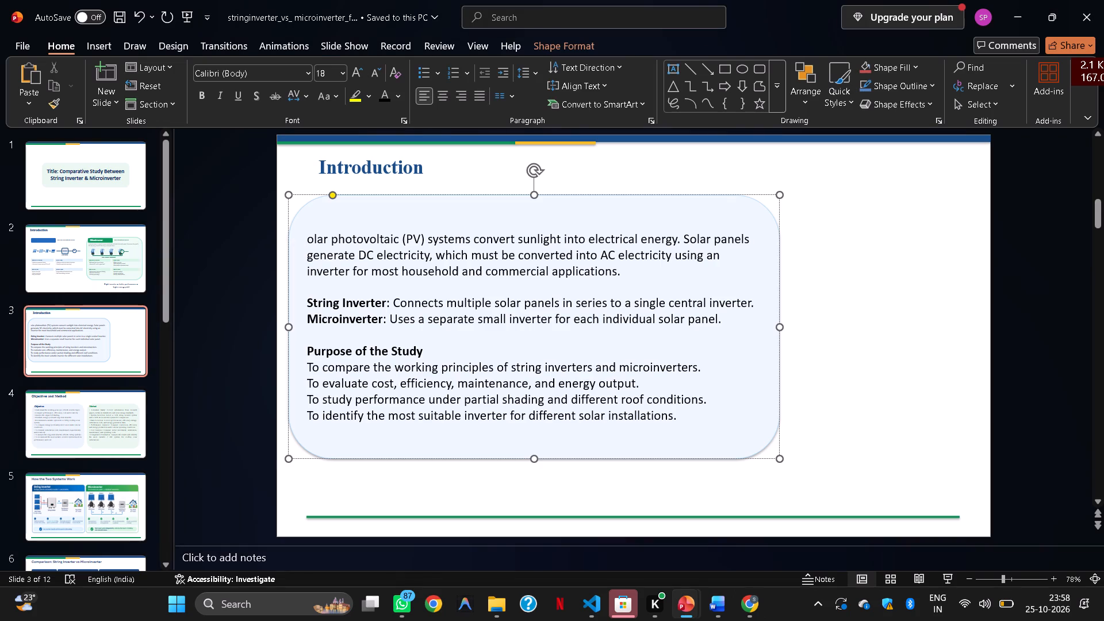
pyautogui.hotkey('shift', 's')
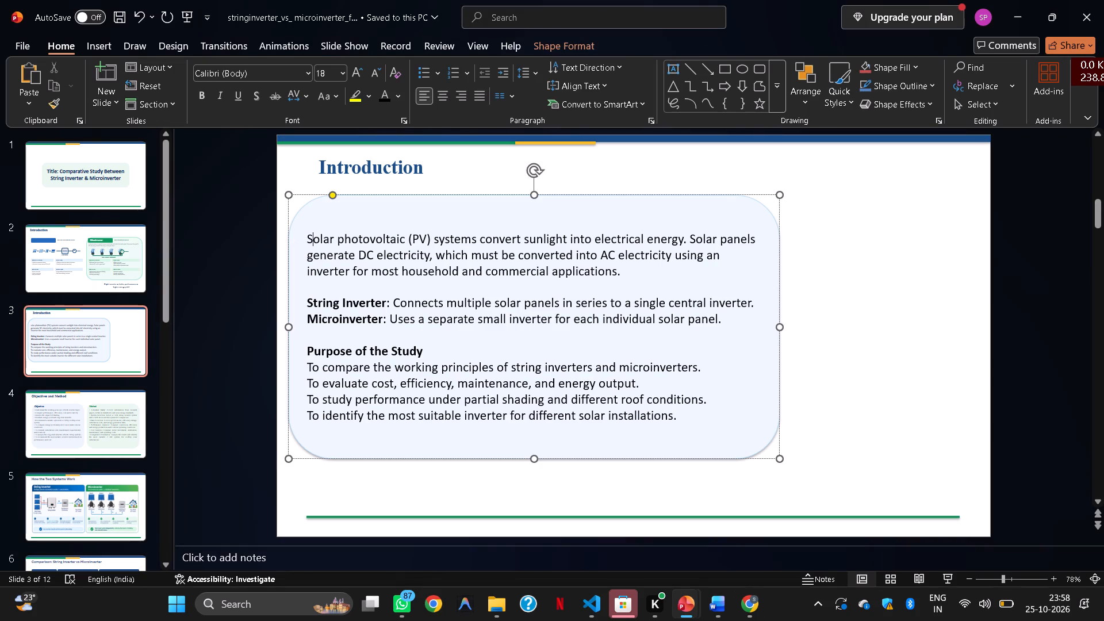
pyautogui.click(803, 331)
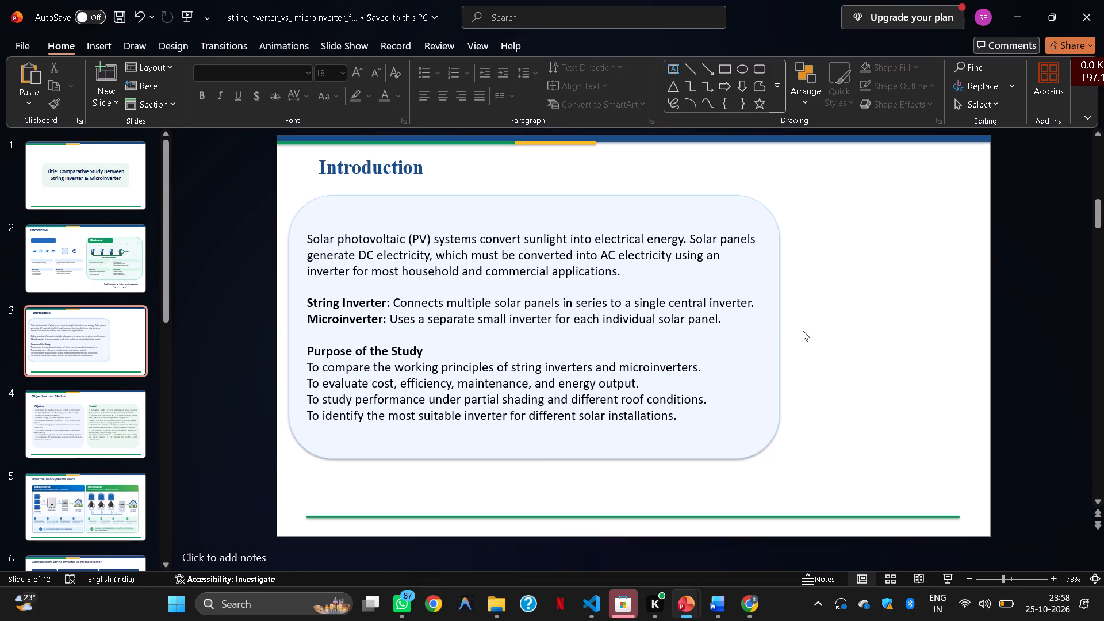
pyautogui.click(823, 359)
# Narrow the introduction panel to just over 60% of the slide width and extend its bottom edge toward the green line.
pyautogui.click(573, 423)
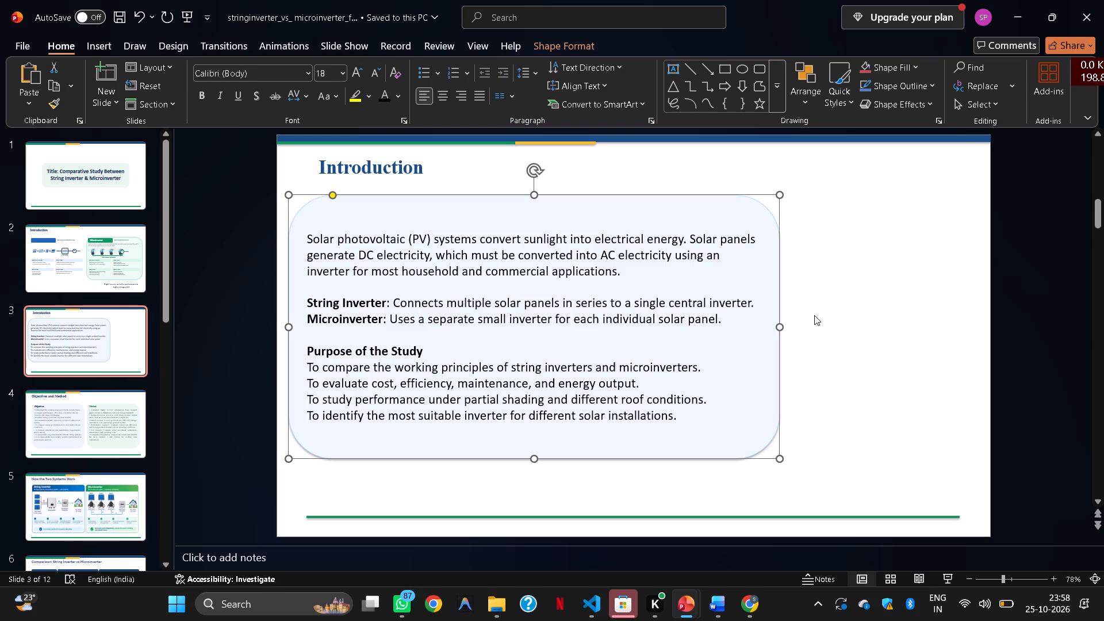
pyautogui.moveTo(781, 326); pyautogui.dragTo(739, 337)
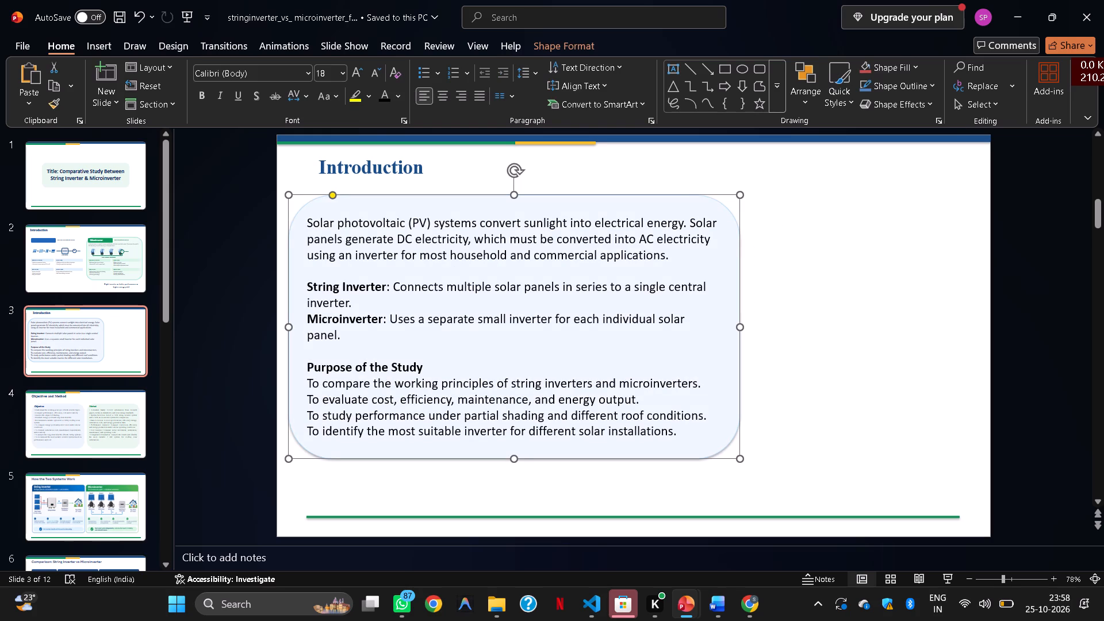
pyautogui.moveTo(515, 459); pyautogui.dragTo(510, 479)
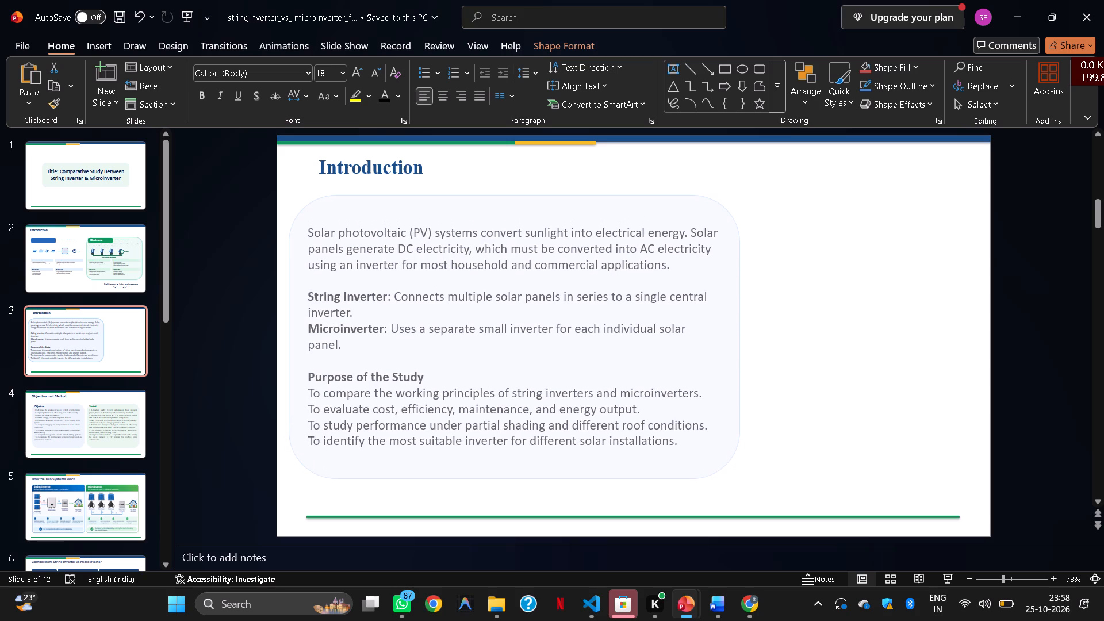
pyautogui.moveTo(510, 479); pyautogui.dragTo(505, 485)
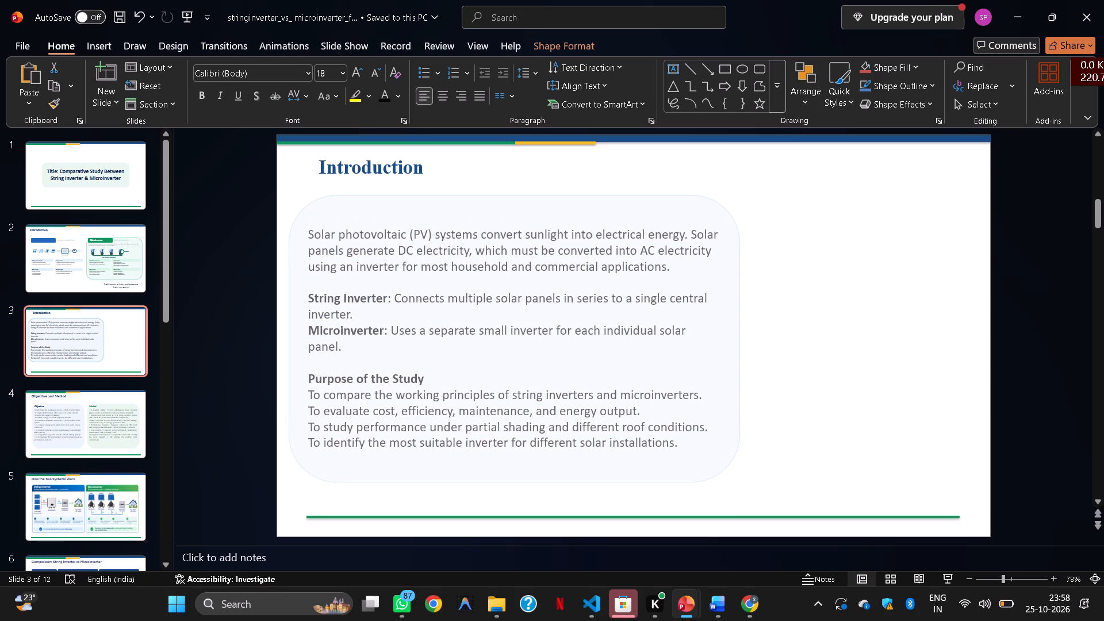
pyautogui.moveTo(505, 485); pyautogui.dragTo(505, 485)
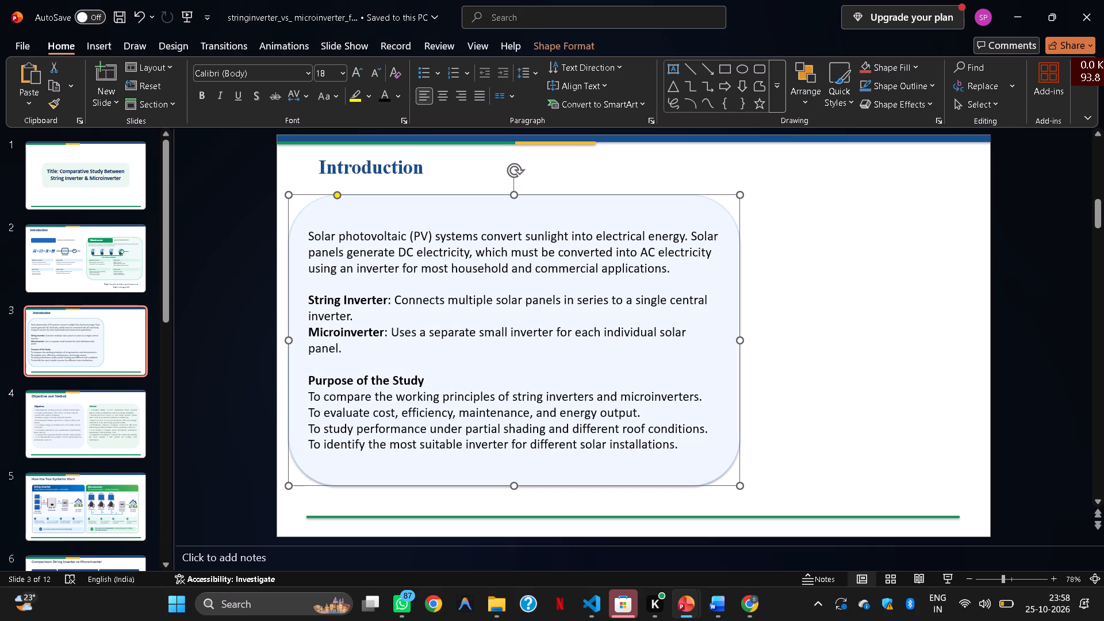
pyautogui.moveTo(736, 340); pyautogui.dragTo(726, 341)
pyautogui.click(822, 313)
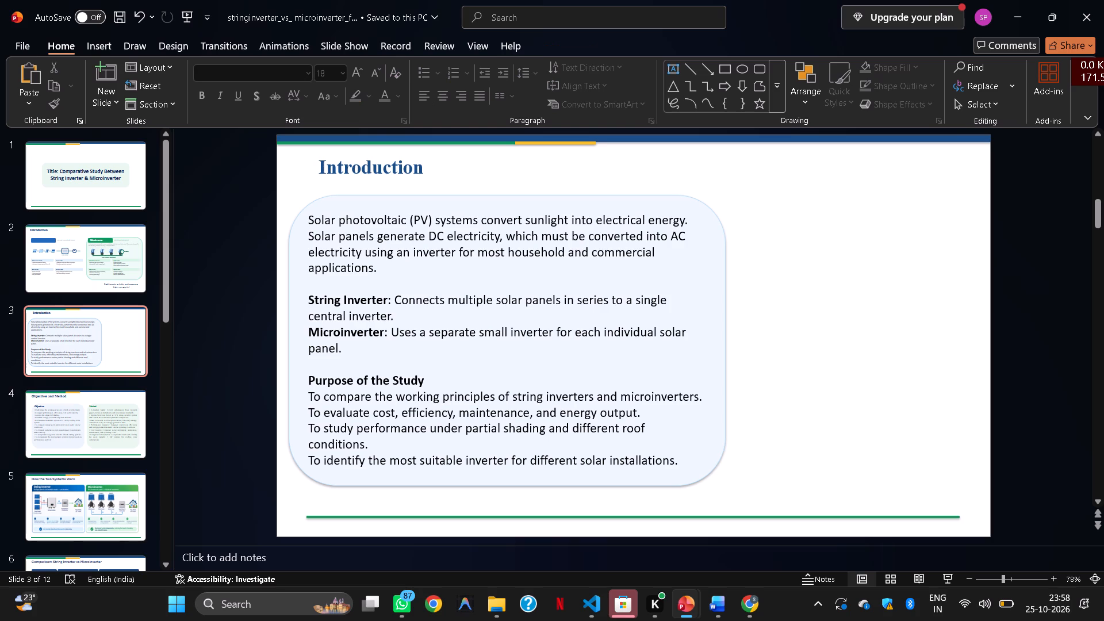
pyautogui.click(719, 347)
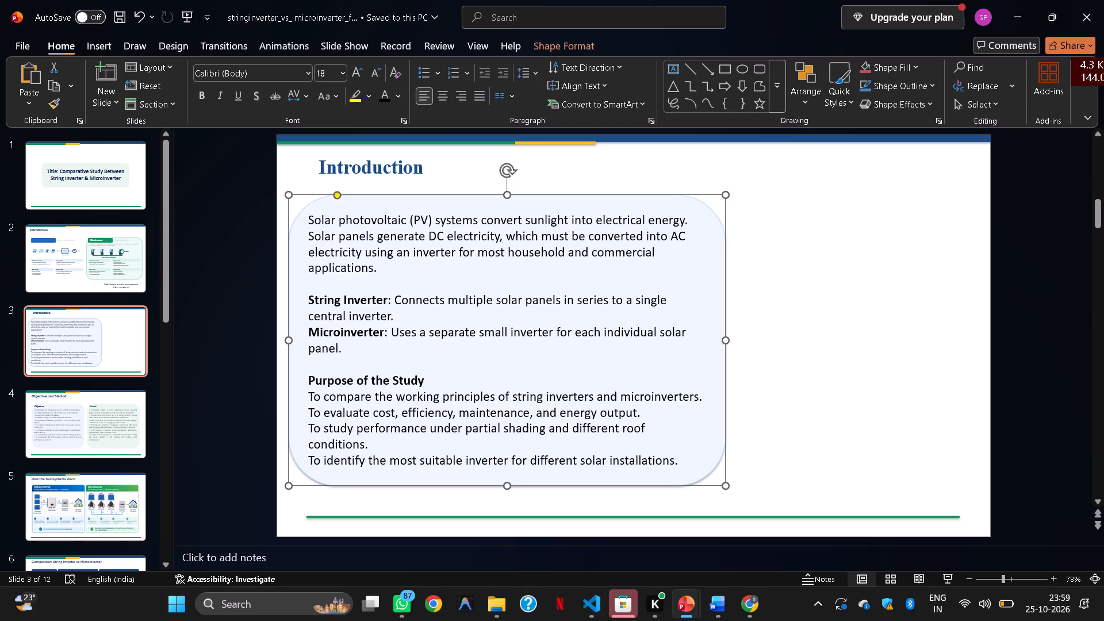
pyautogui.moveTo(727, 340); pyautogui.dragTo(734, 341)
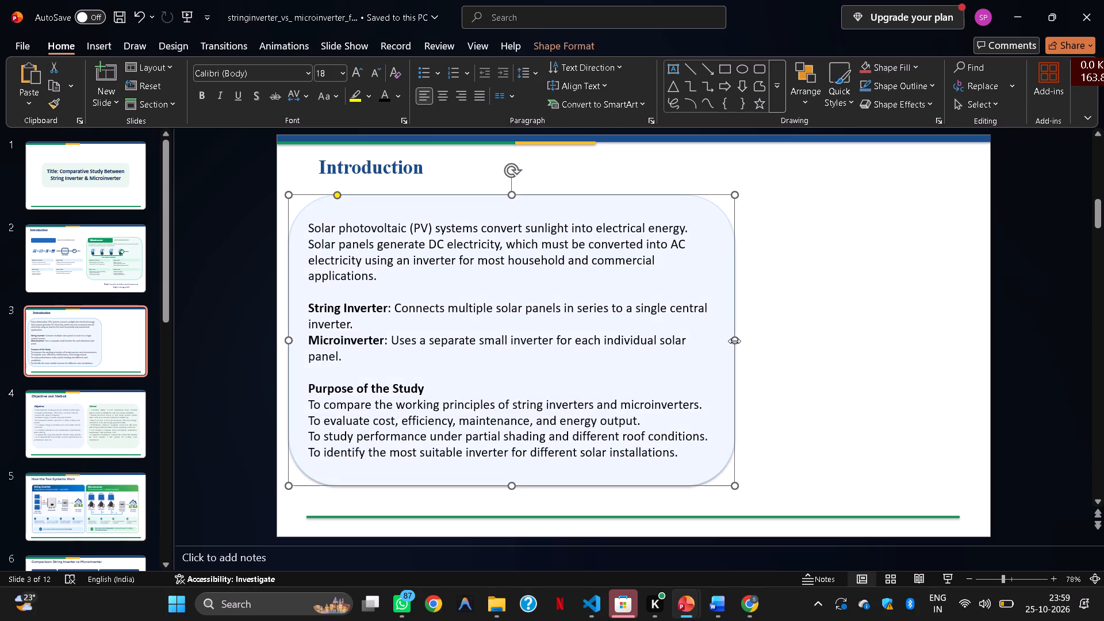
pyautogui.click(788, 352)
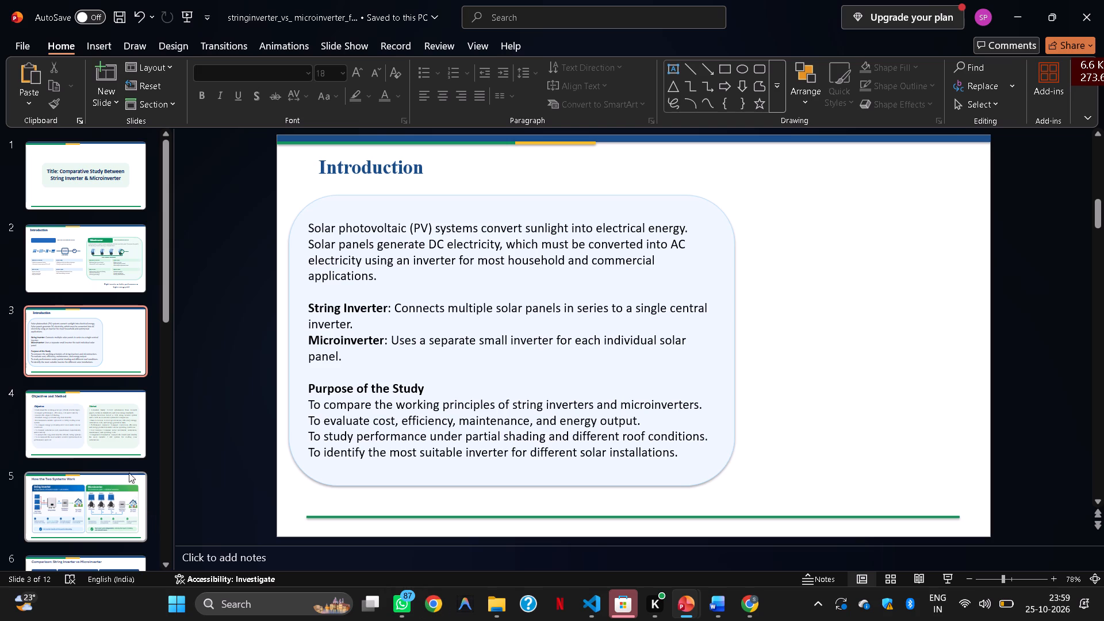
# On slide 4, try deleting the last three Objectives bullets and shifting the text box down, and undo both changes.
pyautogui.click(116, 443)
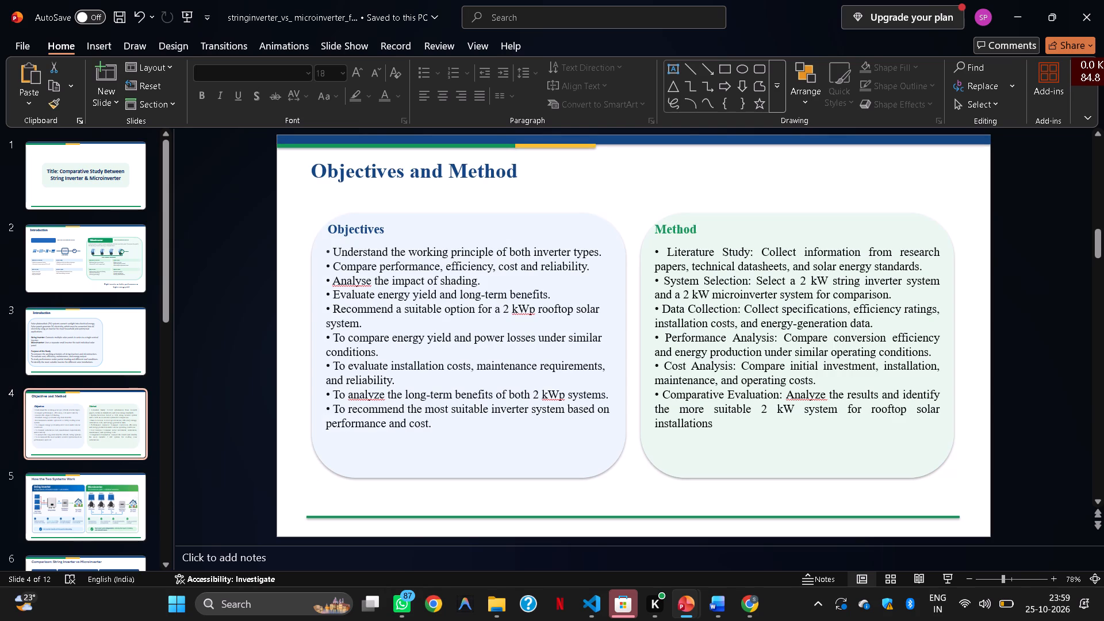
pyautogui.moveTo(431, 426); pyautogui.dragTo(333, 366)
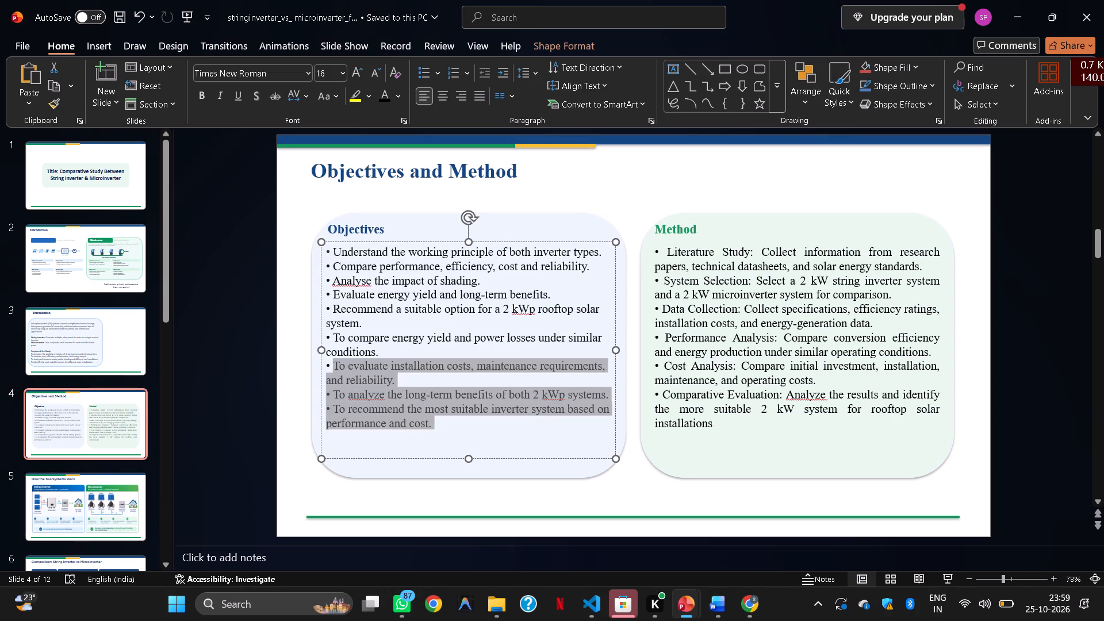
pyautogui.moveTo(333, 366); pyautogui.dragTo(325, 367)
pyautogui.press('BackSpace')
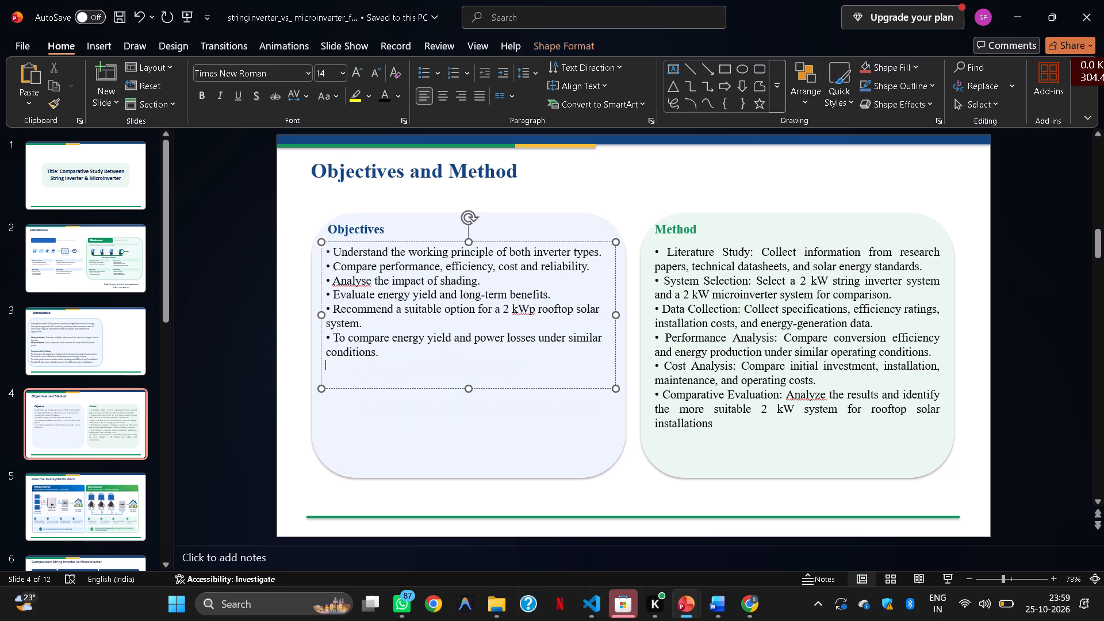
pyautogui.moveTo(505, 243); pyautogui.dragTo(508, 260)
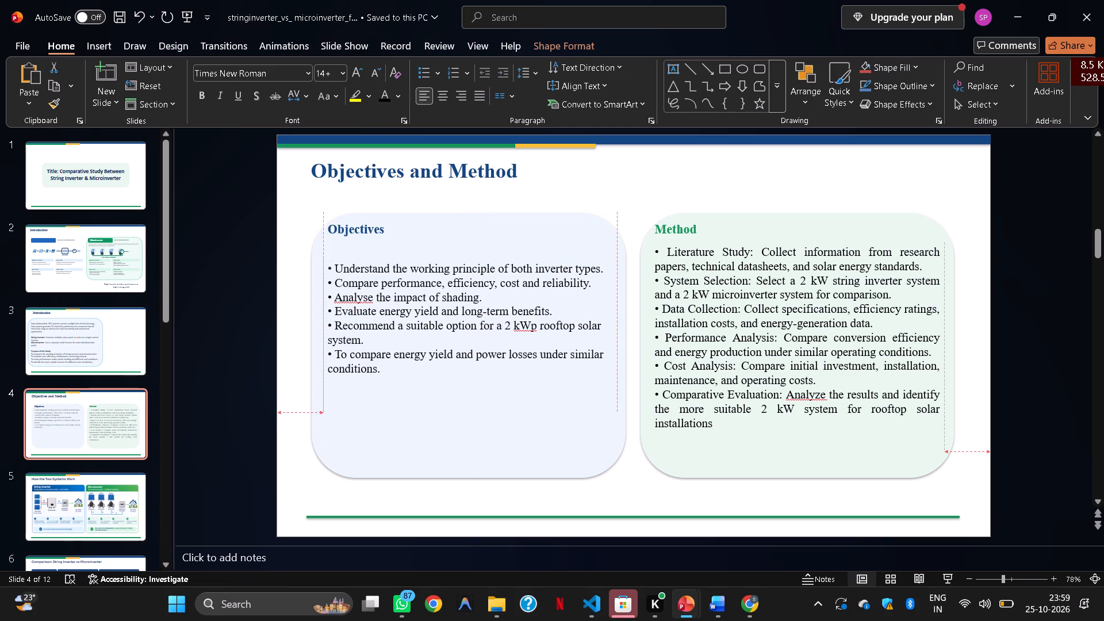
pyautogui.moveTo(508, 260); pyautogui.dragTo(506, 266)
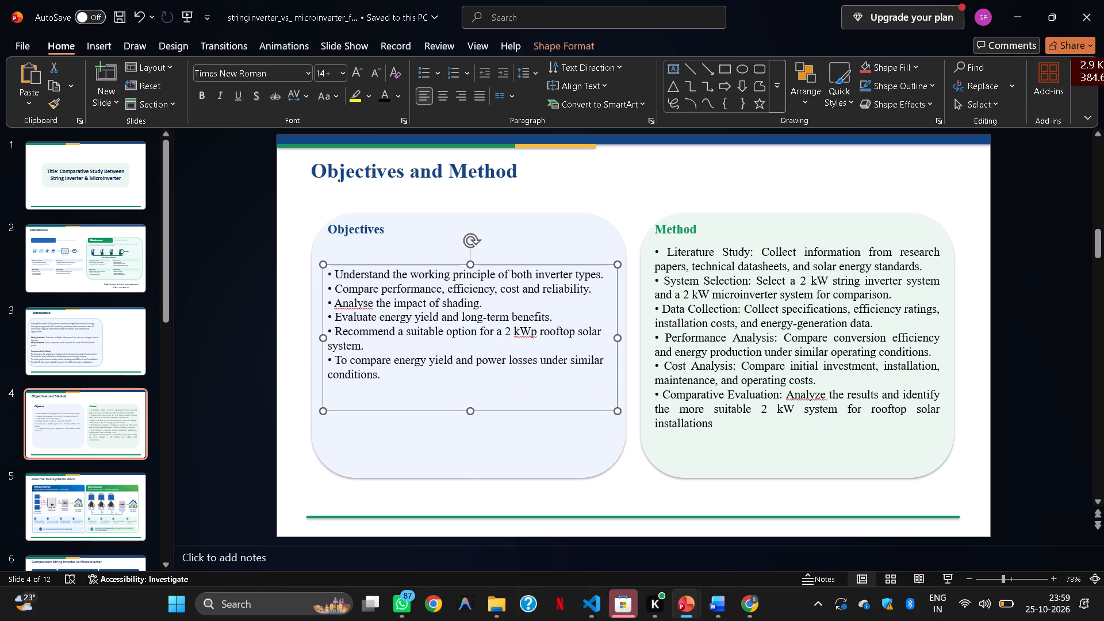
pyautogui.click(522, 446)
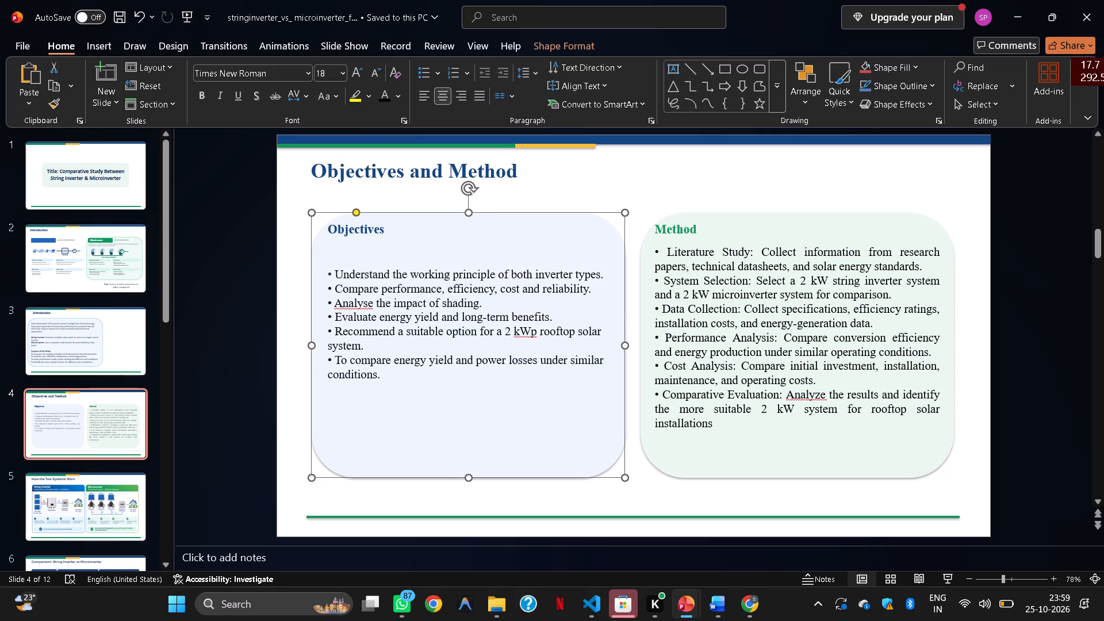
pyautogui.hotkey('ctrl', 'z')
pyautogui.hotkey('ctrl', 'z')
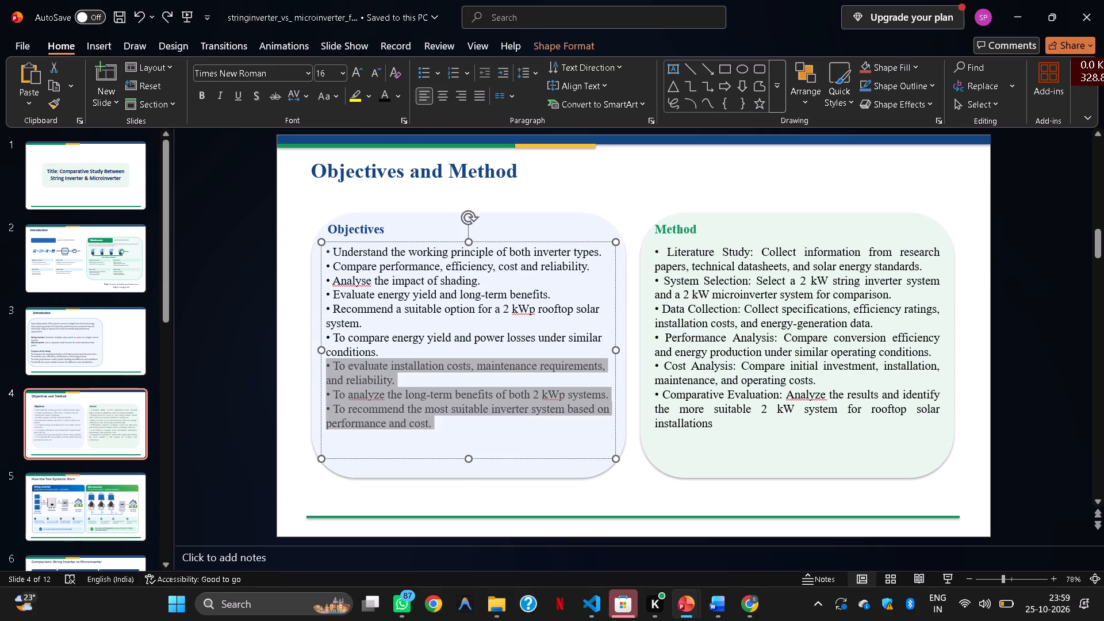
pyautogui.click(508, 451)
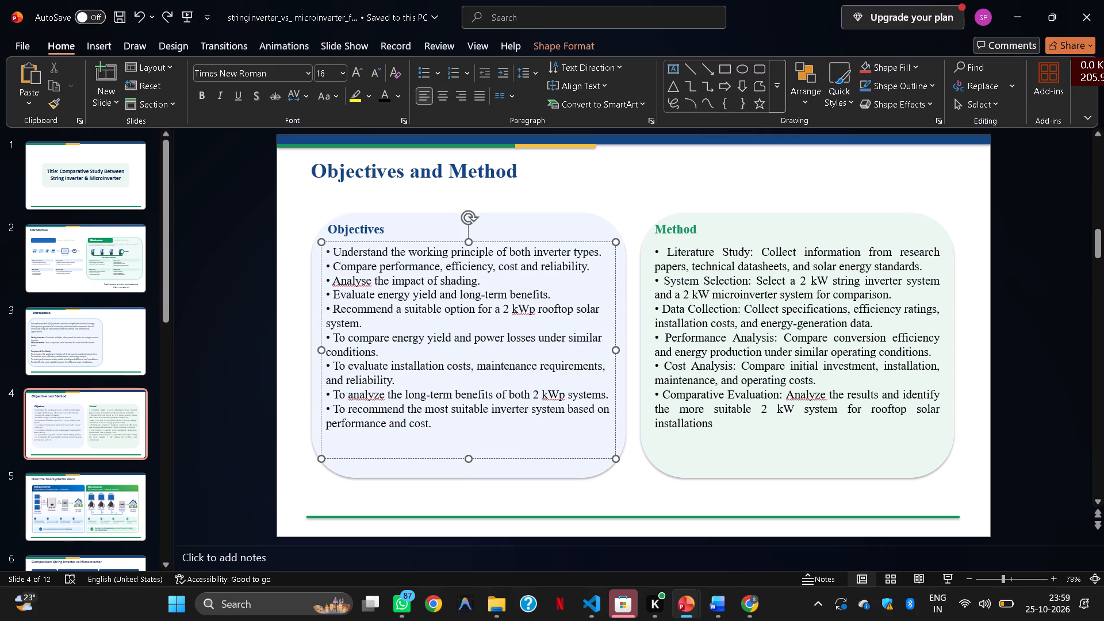
# On slide 4, delete the Objectives bullets about recommending the most suitable inverter system and evaluating installation costs, maintenance requirements, and reliability.
pyautogui.moveTo(436, 424); pyautogui.dragTo(342, 413)
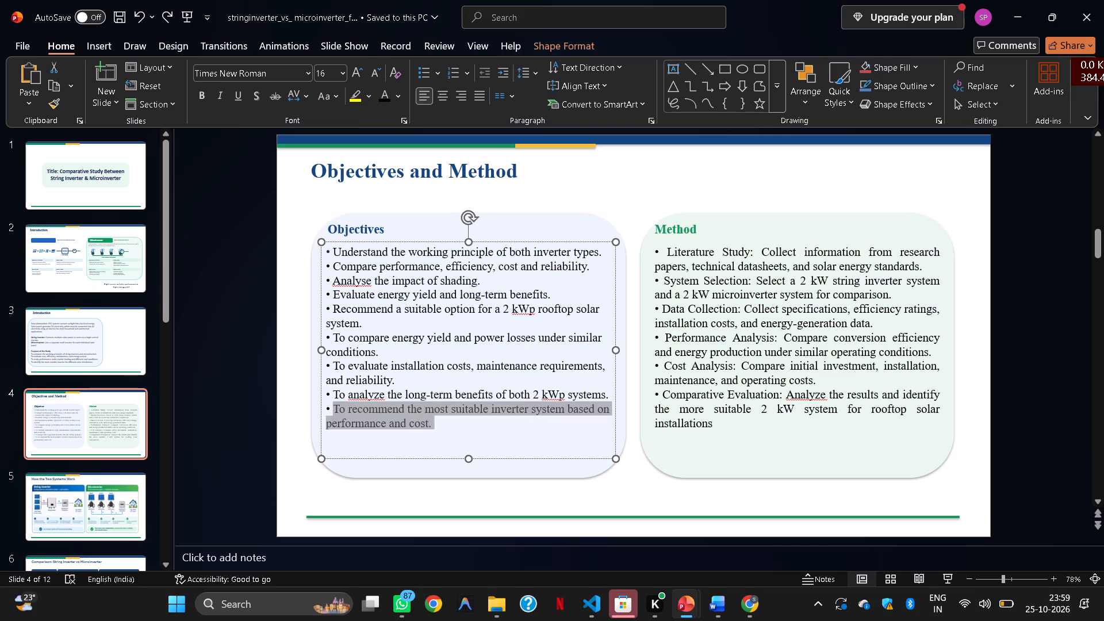
pyautogui.moveTo(342, 413); pyautogui.dragTo(339, 413)
pyautogui.press('BackSpace')
pyautogui.press('BackSpace')
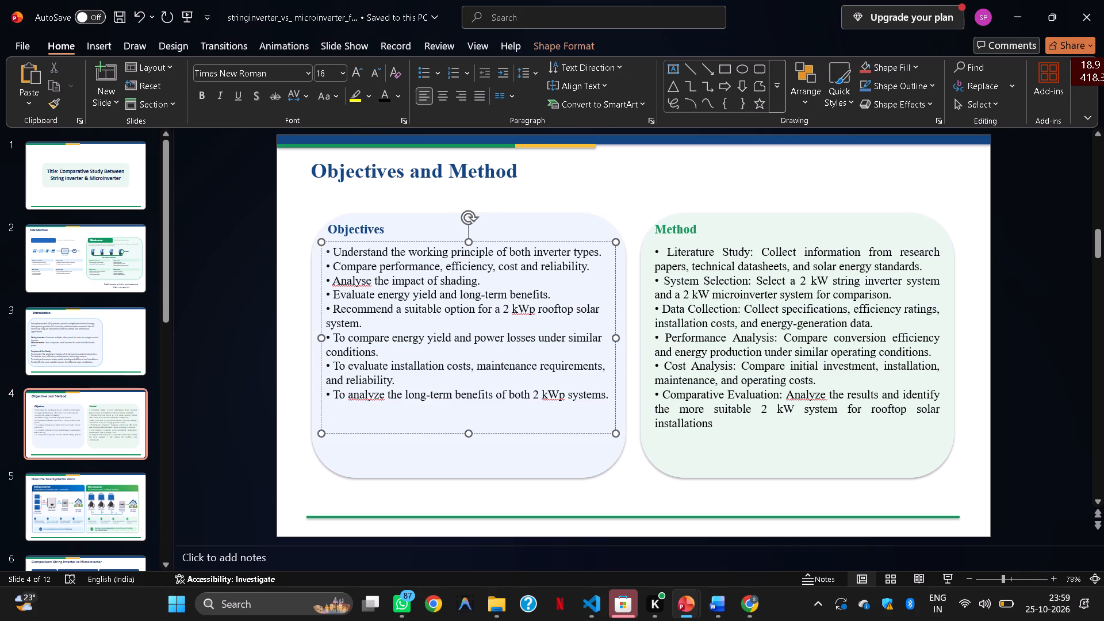
pyautogui.moveTo(402, 386); pyautogui.dragTo(333, 364)
pyautogui.press('BackSpace')
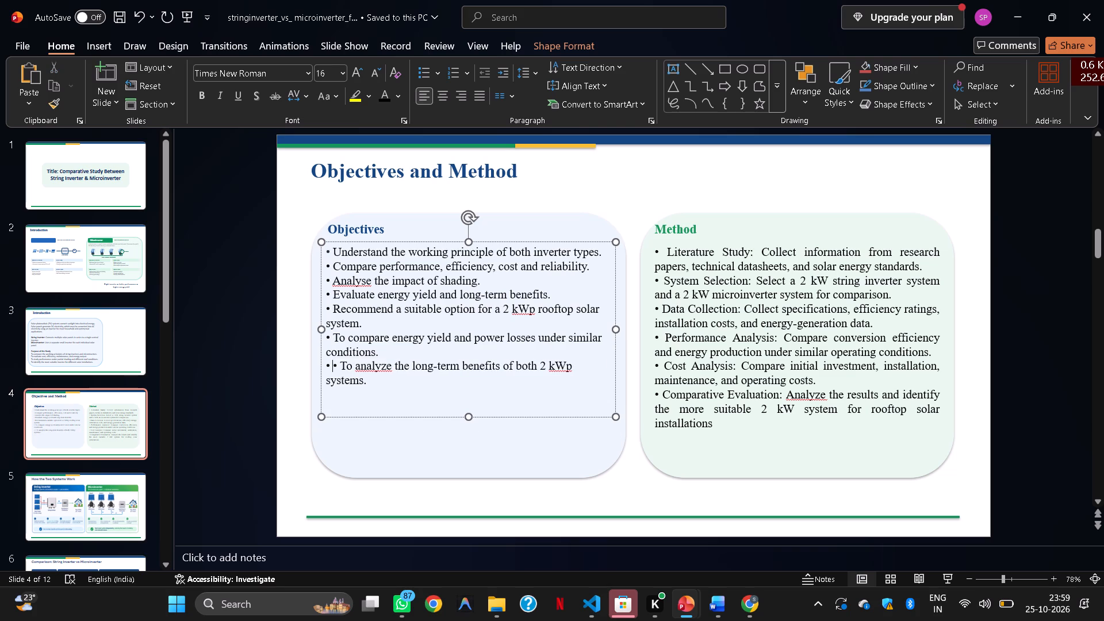
pyautogui.press('BackSpace')
pyautogui.press('BackSpace')
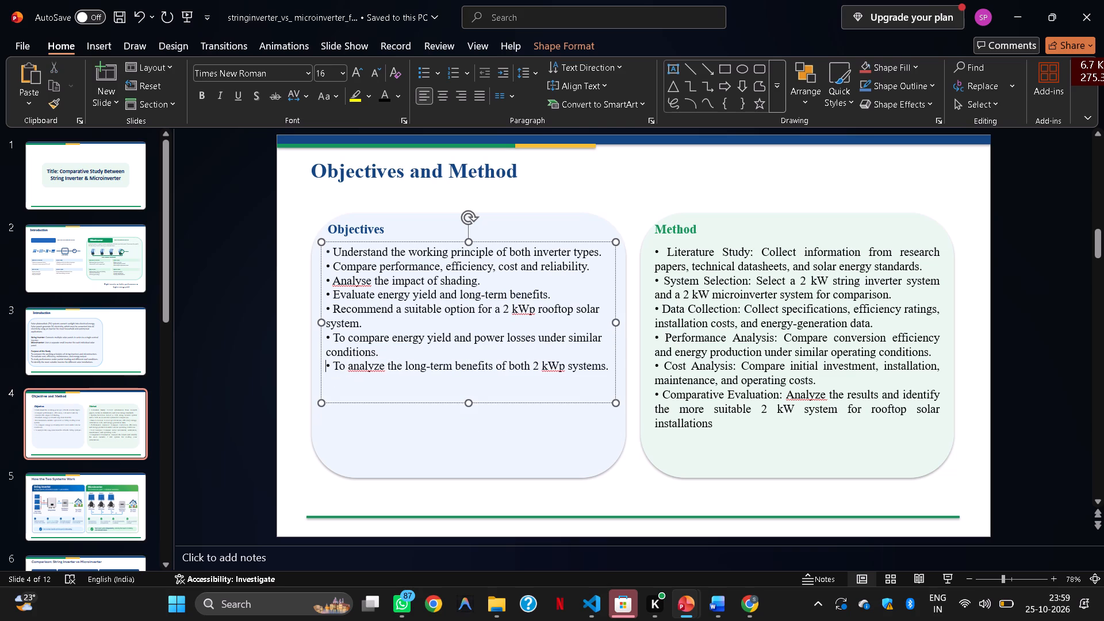
# Move the Objectives background panel slightly toward the slide's left edge, keeping its top level with the Method panel.
pyautogui.moveTo(401, 444); pyautogui.dragTo(412, 404)
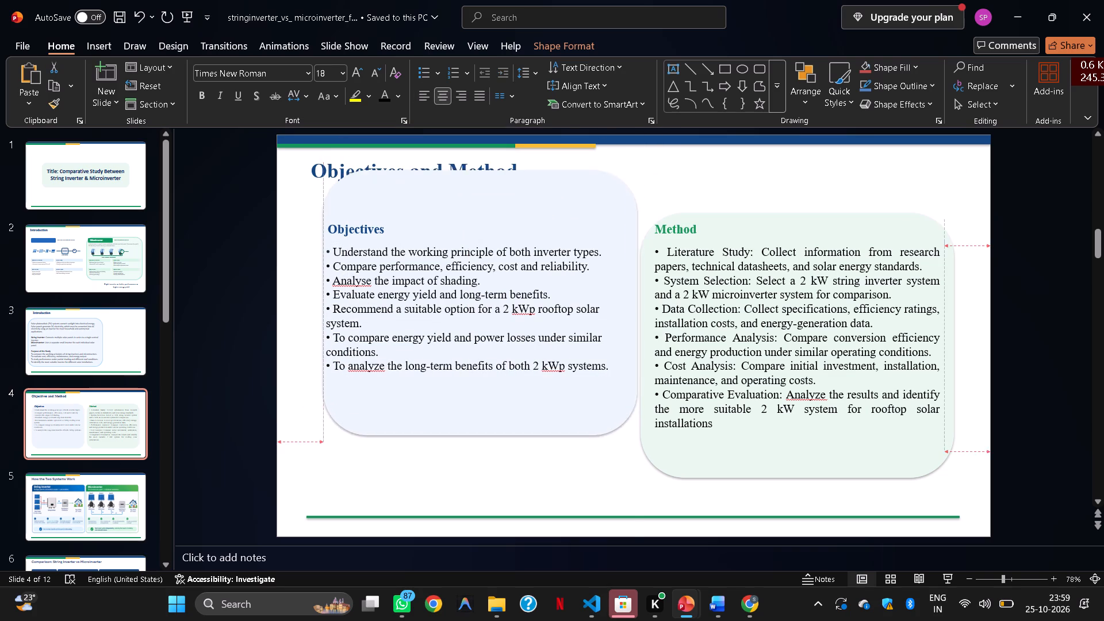
pyautogui.moveTo(412, 404); pyautogui.dragTo(402, 432)
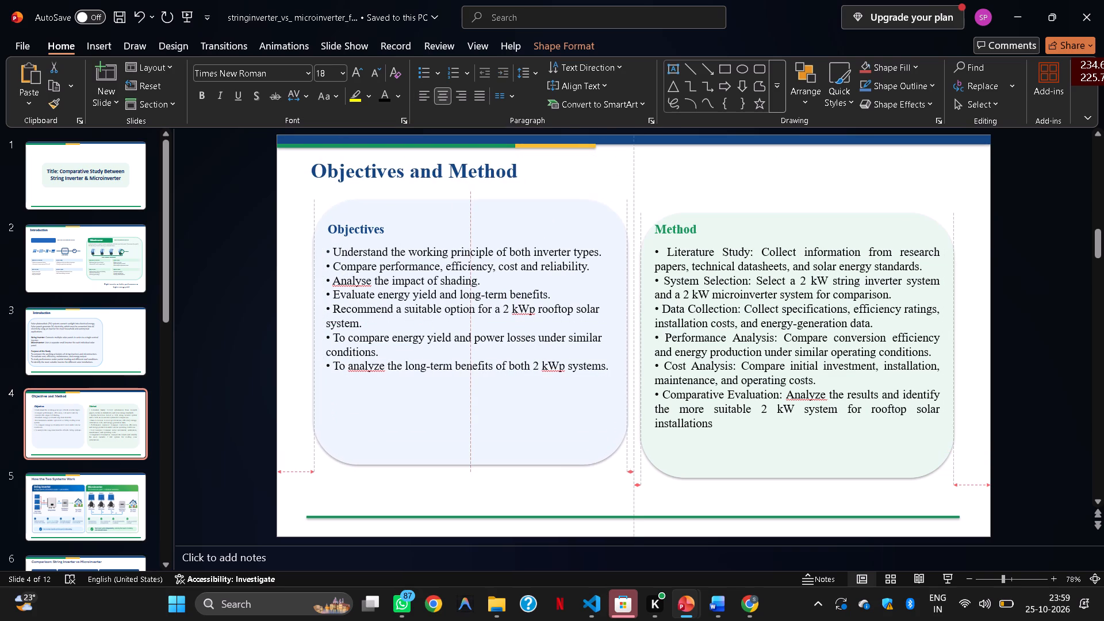
pyautogui.moveTo(402, 432); pyautogui.dragTo(398, 437)
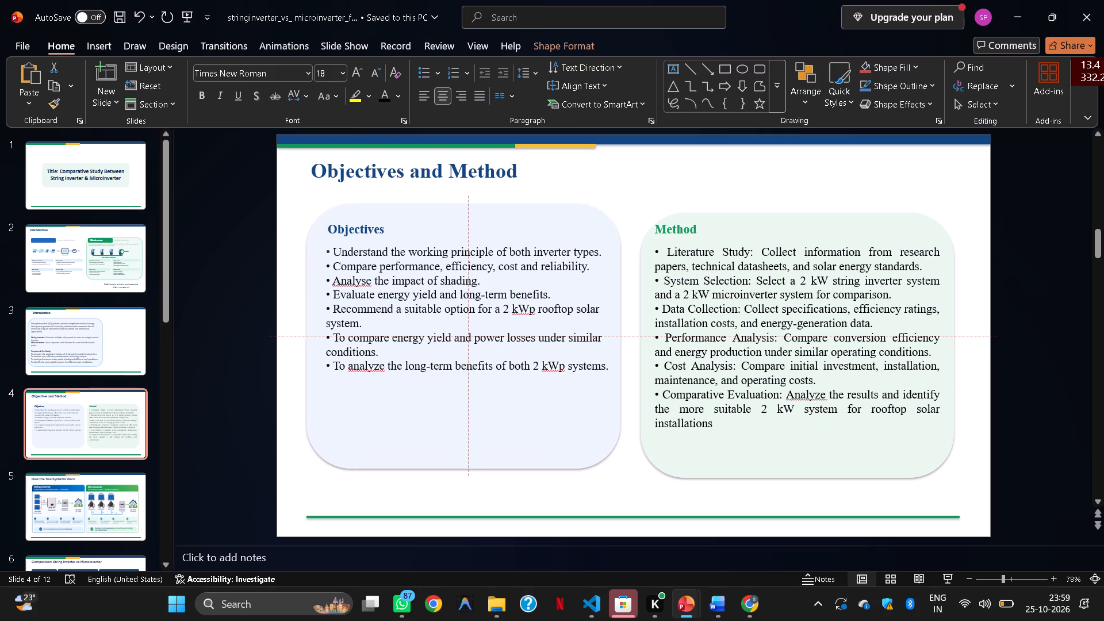
pyautogui.moveTo(398, 437); pyautogui.dragTo(389, 448)
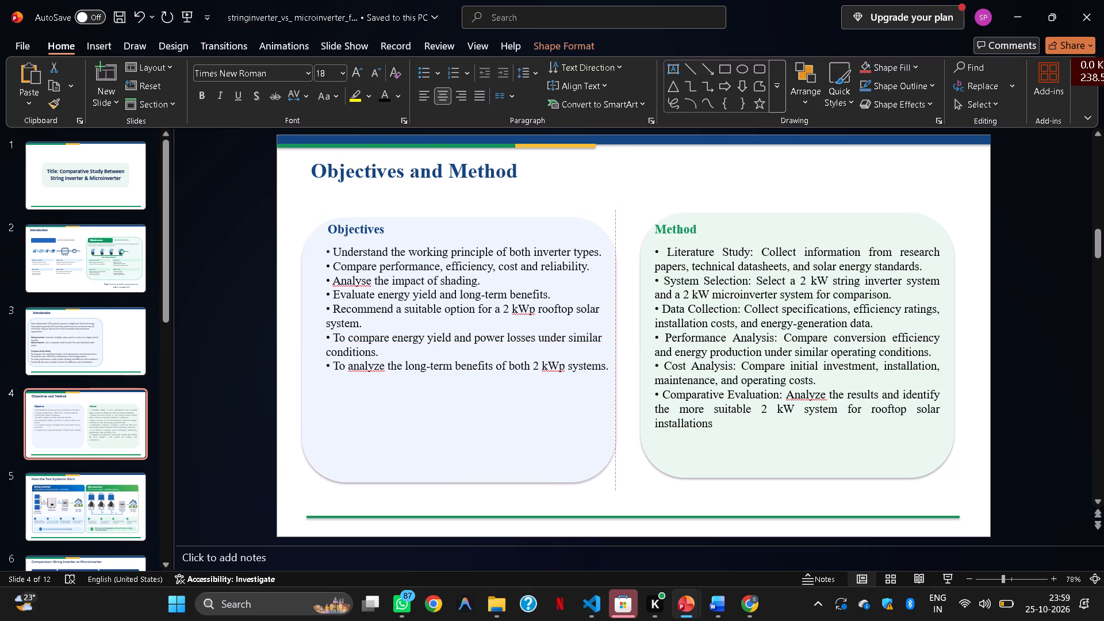
pyautogui.moveTo(389, 448); pyautogui.dragTo(390, 445)
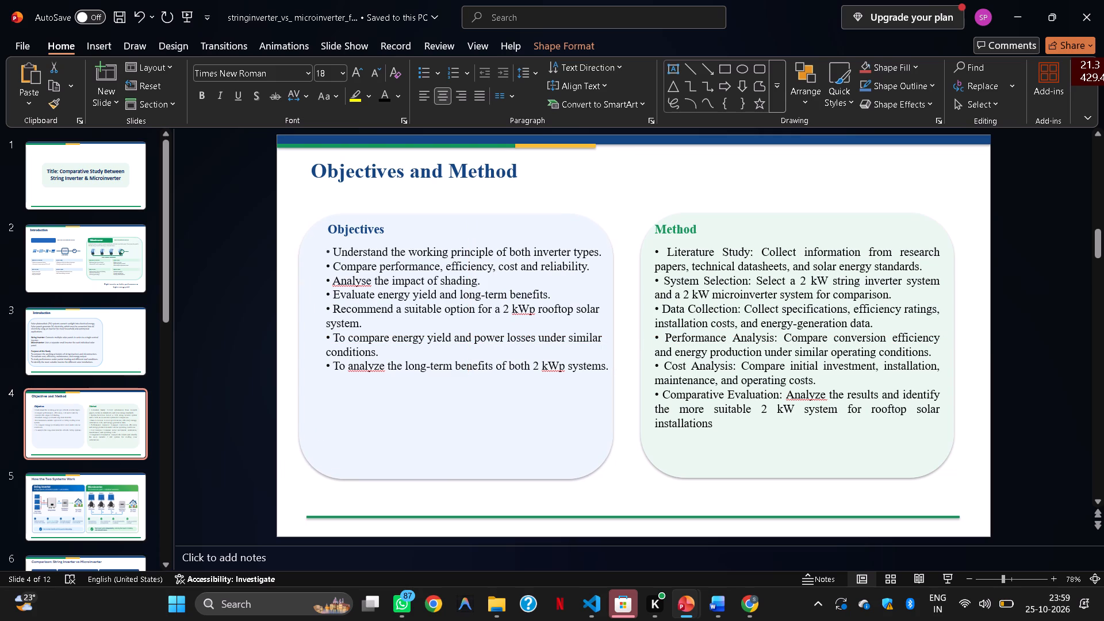
pyautogui.moveTo(390, 445); pyautogui.dragTo(390, 444)
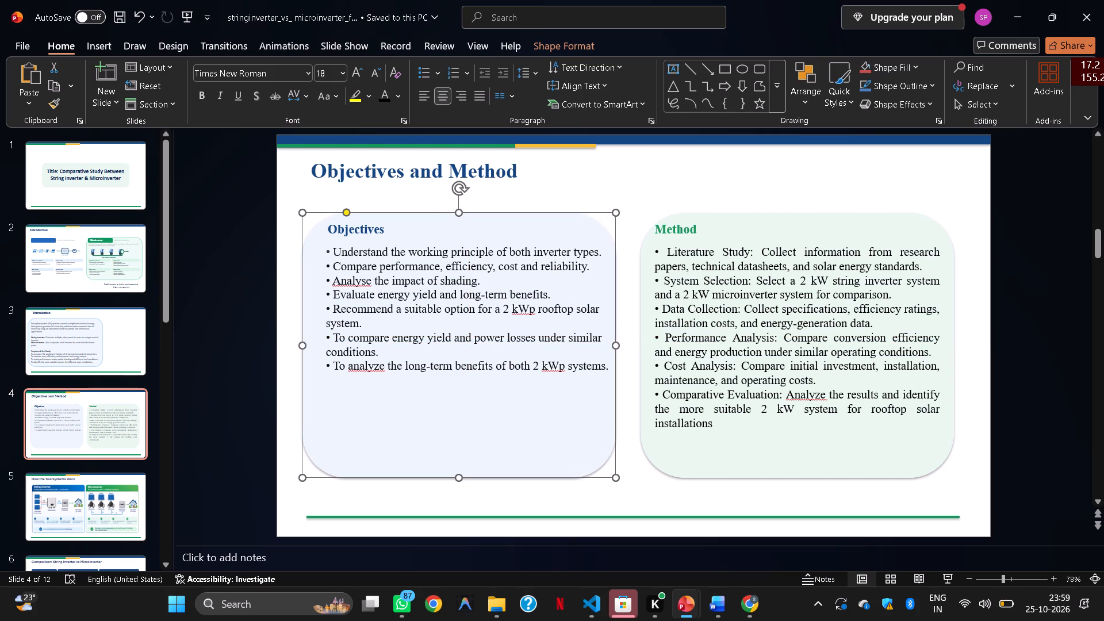
# Move the Objectives bullet text box down inside its blue panel, leaving a wider gap below the heading.
pyautogui.click(451, 413)
pyautogui.doubleClick(435, 330)
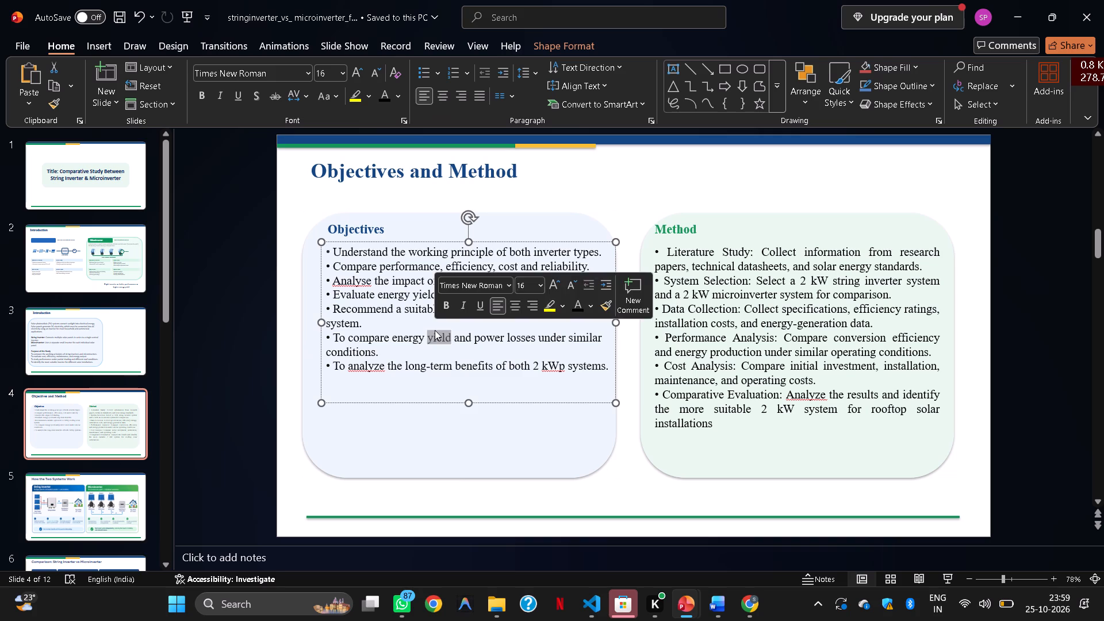
pyautogui.moveTo(413, 241); pyautogui.dragTo(414, 243)
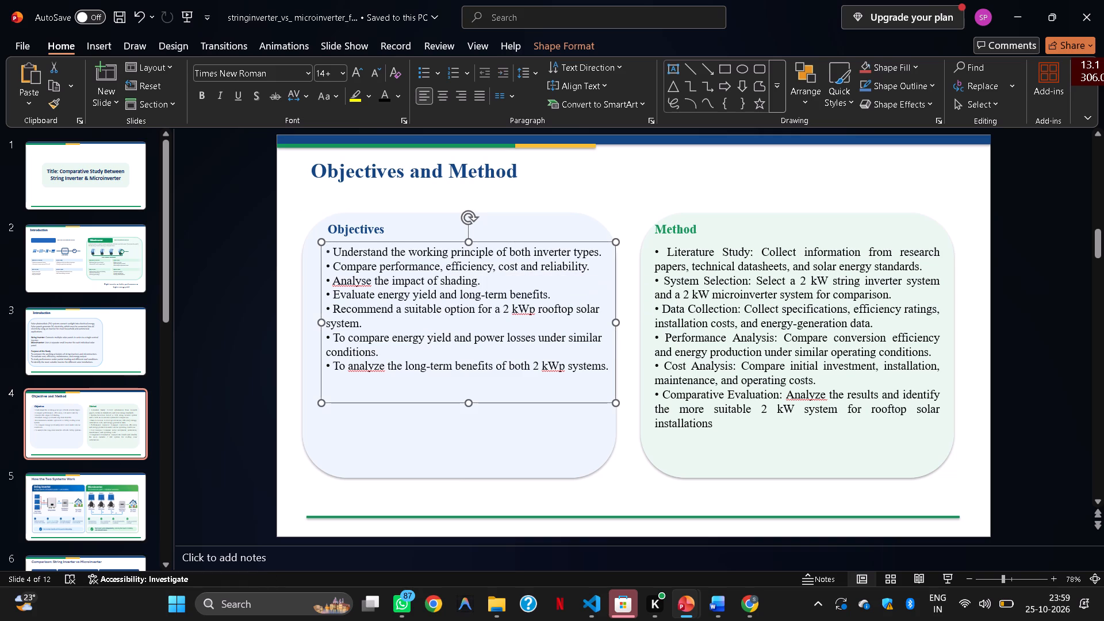
pyautogui.moveTo(414, 243); pyautogui.dragTo(409, 260)
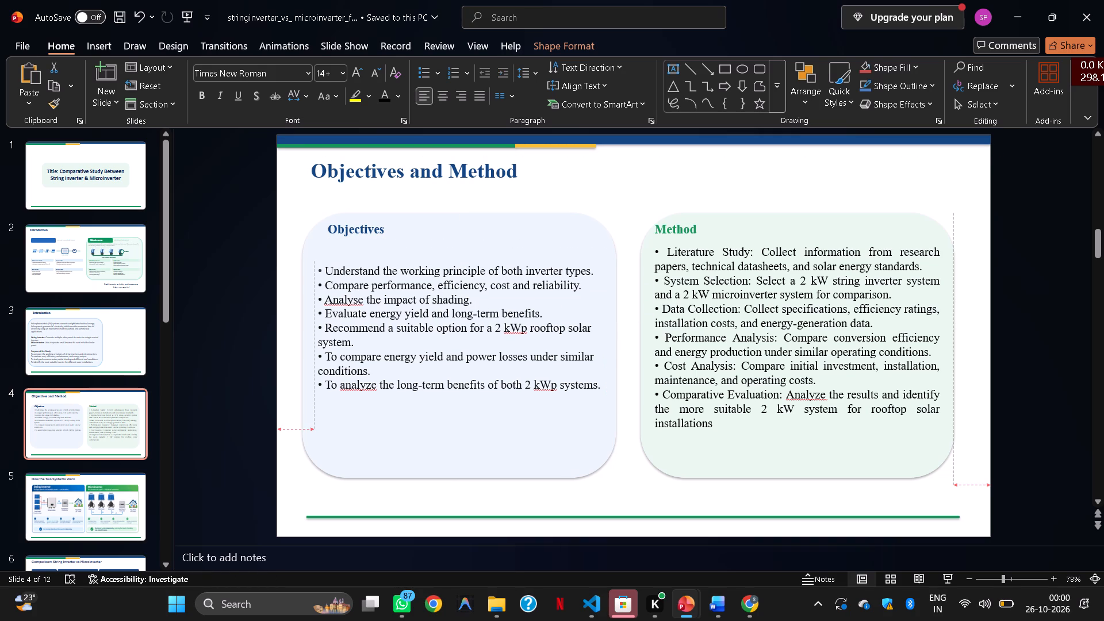
pyautogui.moveTo(409, 260); pyautogui.dragTo(409, 262)
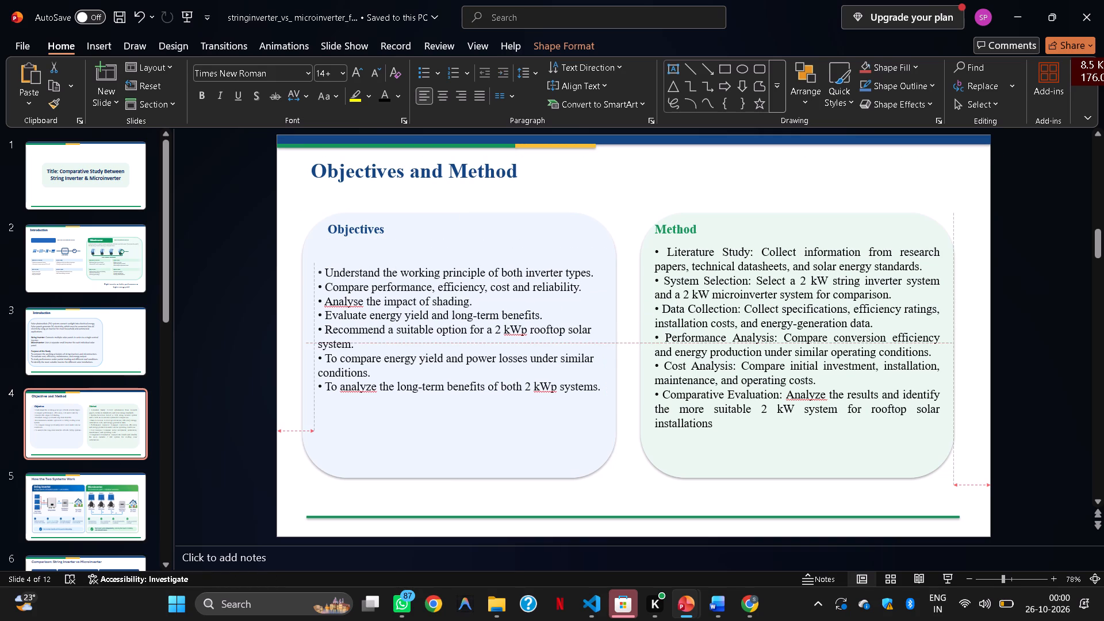
pyautogui.moveTo(409, 262); pyautogui.dragTo(413, 278)
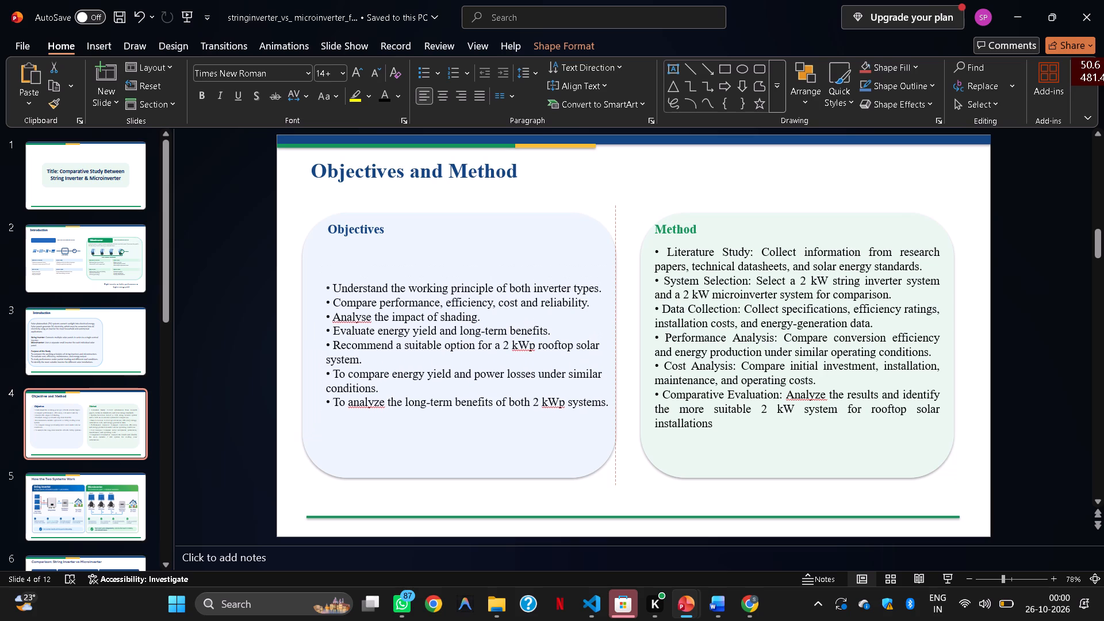
pyautogui.moveTo(413, 278); pyautogui.dragTo(413, 278)
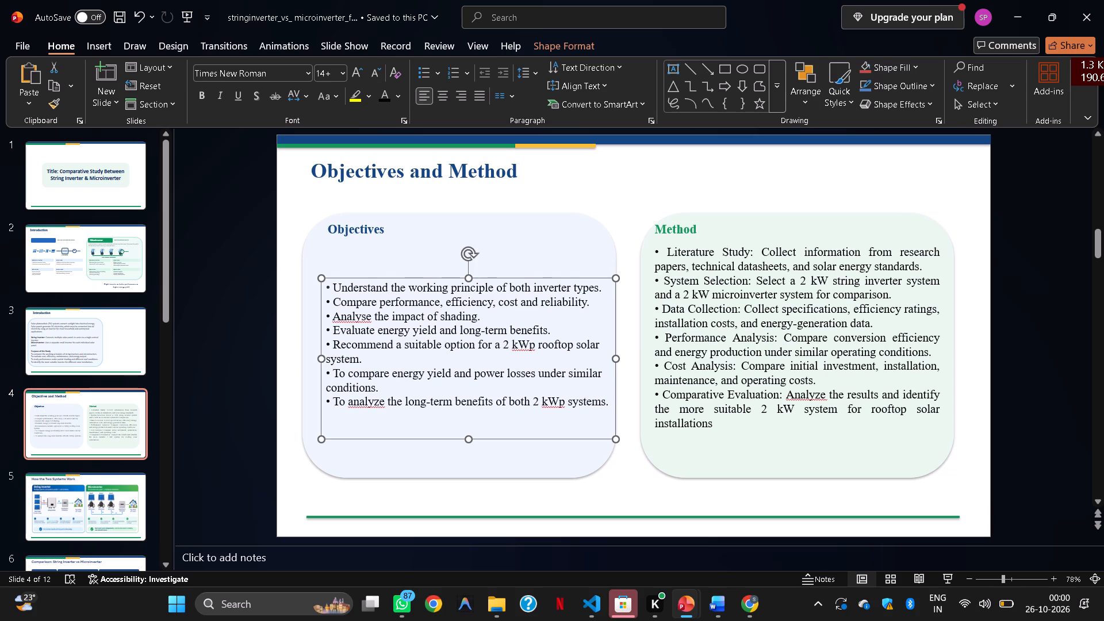
# Nudge the Objectives heading slightly down and to the right within its panel.
pyautogui.click(349, 225)
pyautogui.moveTo(386, 221); pyautogui.dragTo(388, 231)
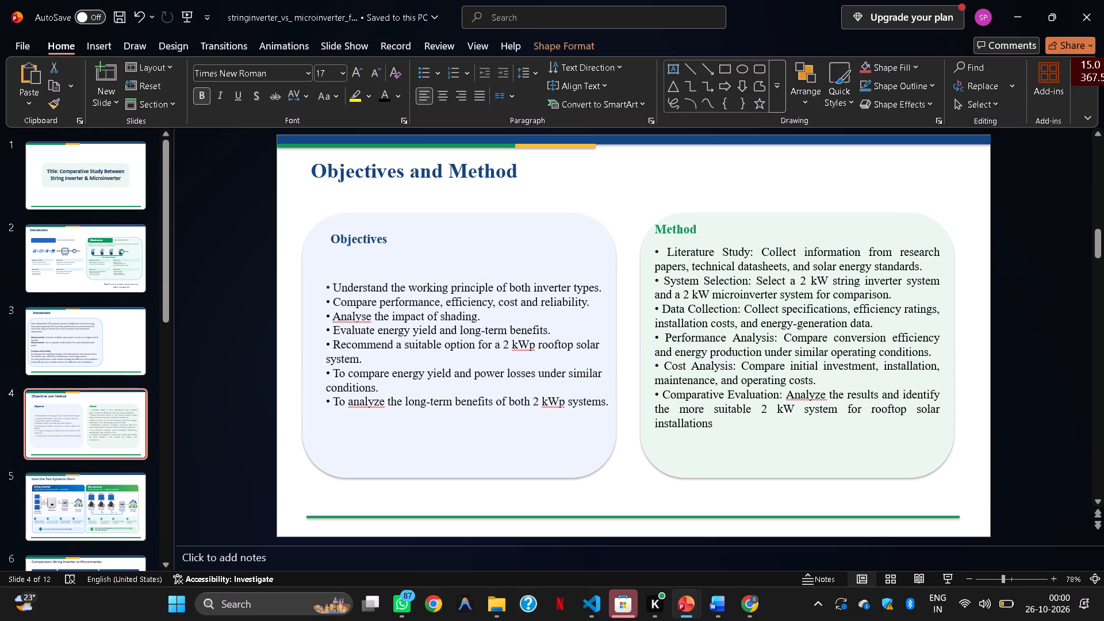
pyautogui.moveTo(388, 231); pyautogui.dragTo(388, 230)
pyautogui.moveTo(388, 230); pyautogui.dragTo(389, 228)
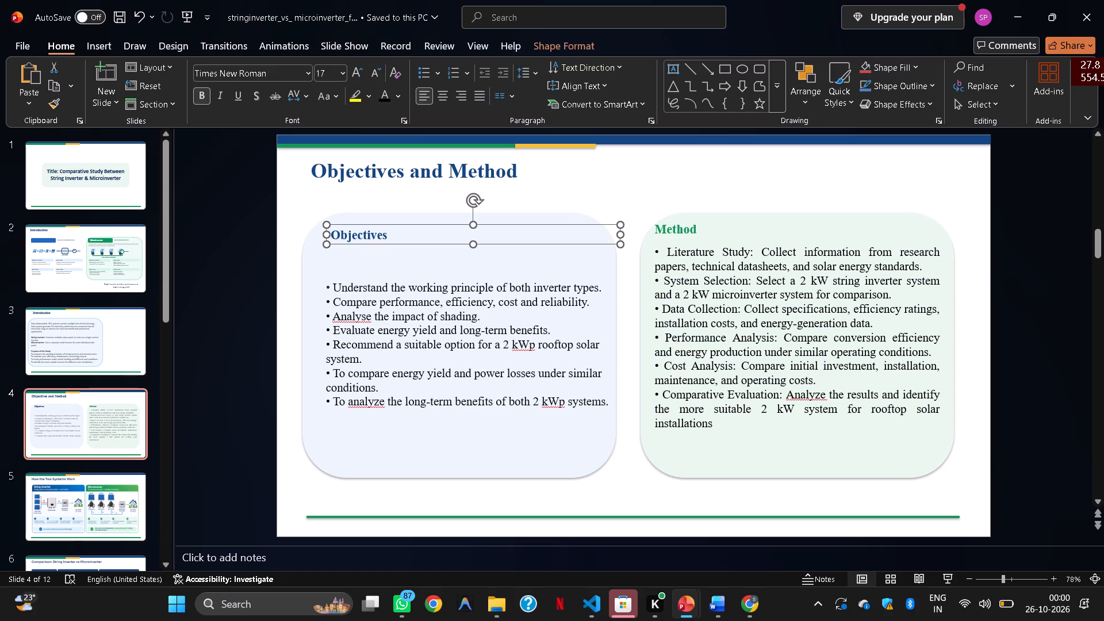
# Nudge the Method heading slightly right and down, so it sits indented above the Method bullets.
pyautogui.click(674, 224)
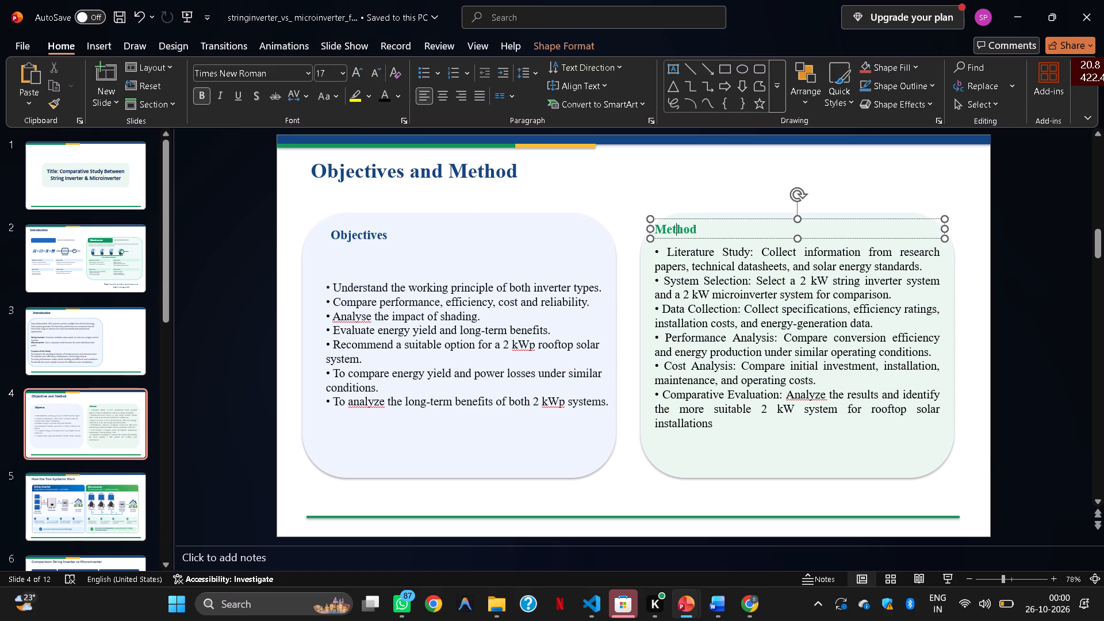
pyautogui.moveTo(701, 220); pyautogui.dragTo(707, 220)
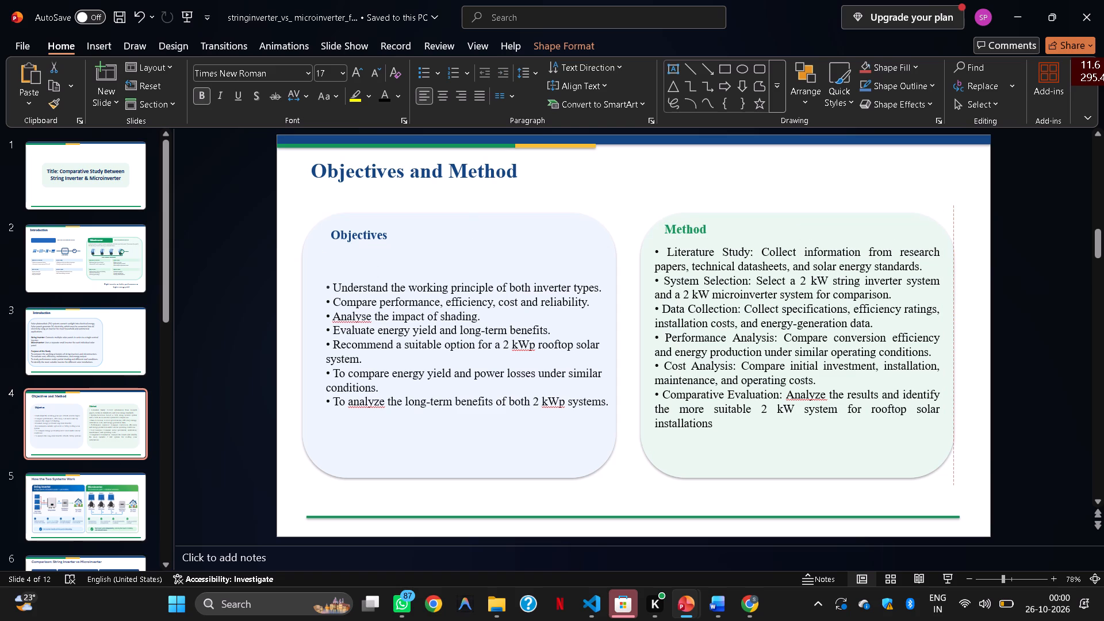
pyautogui.moveTo(707, 220); pyautogui.dragTo(708, 224)
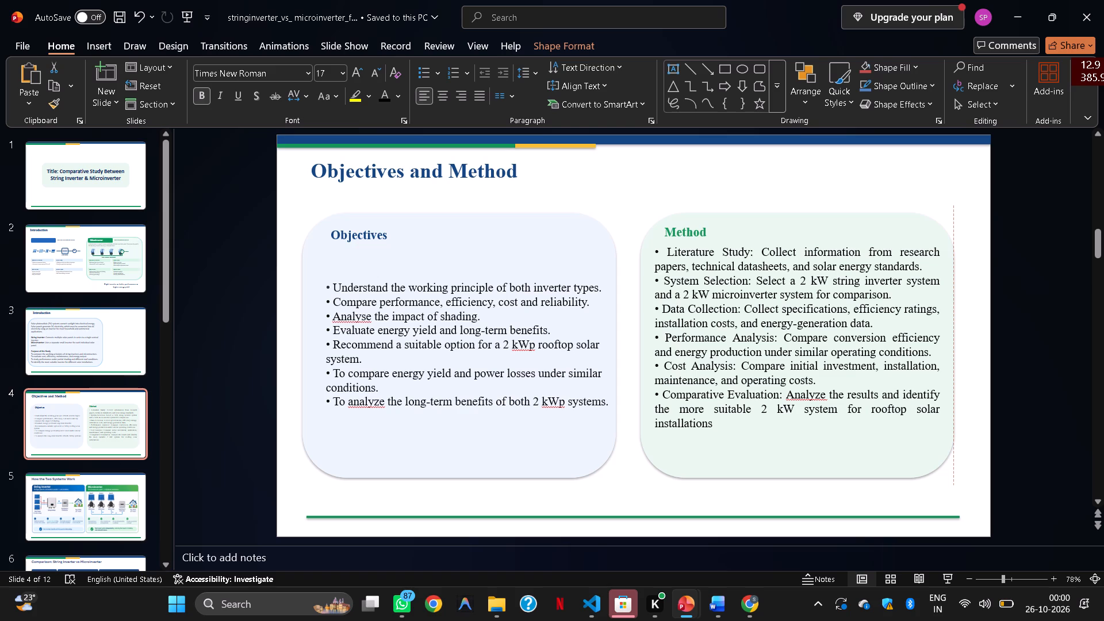
pyautogui.moveTo(708, 224); pyautogui.dragTo(714, 223)
pyautogui.click(687, 157)
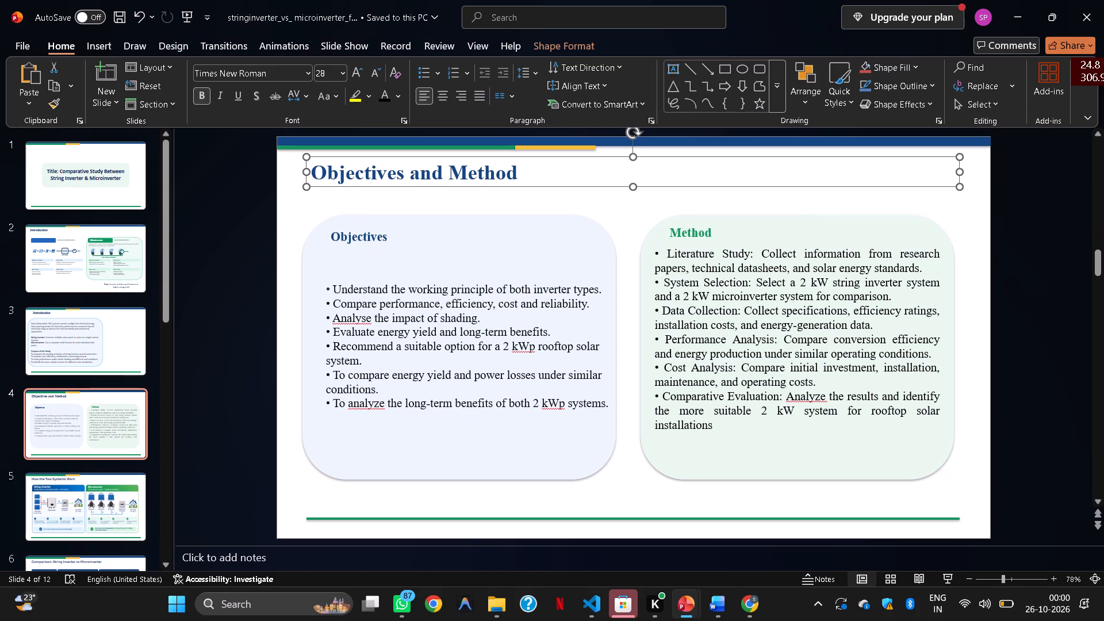
pyautogui.click(659, 485)
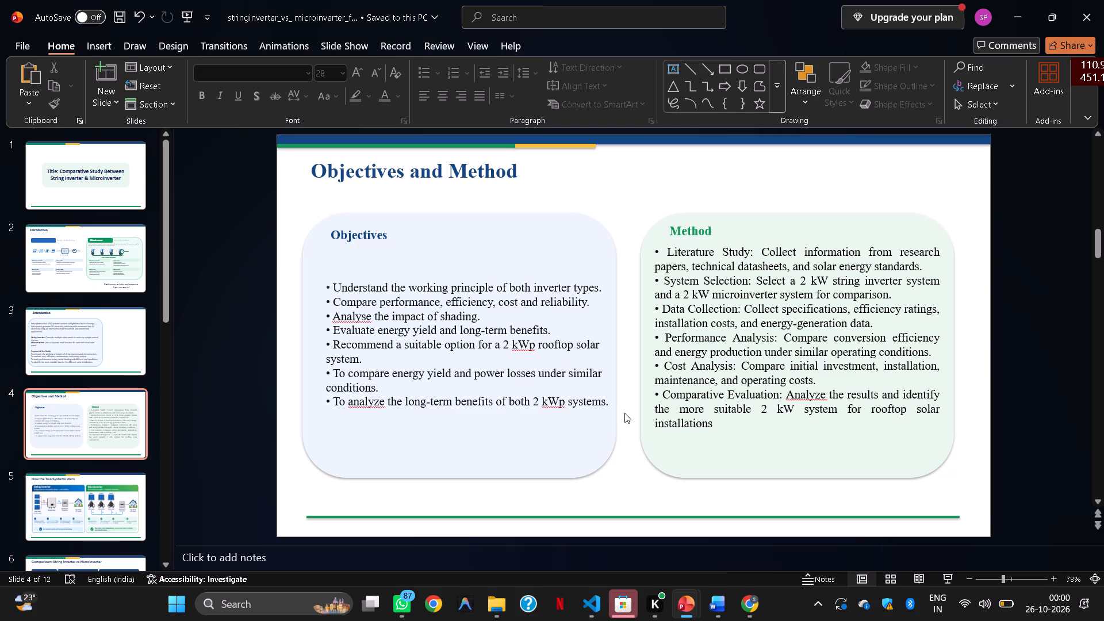
pyautogui.click(691, 233)
pyautogui.moveTo(704, 220); pyautogui.dragTo(699, 221)
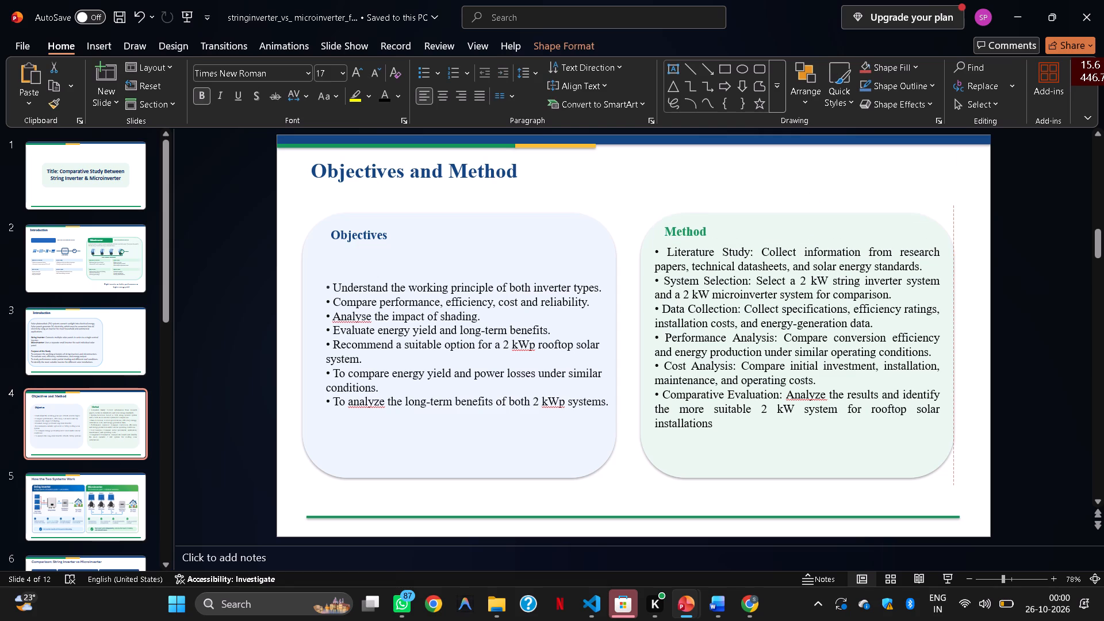
pyautogui.moveTo(699, 221); pyautogui.dragTo(699, 220)
pyautogui.click(736, 197)
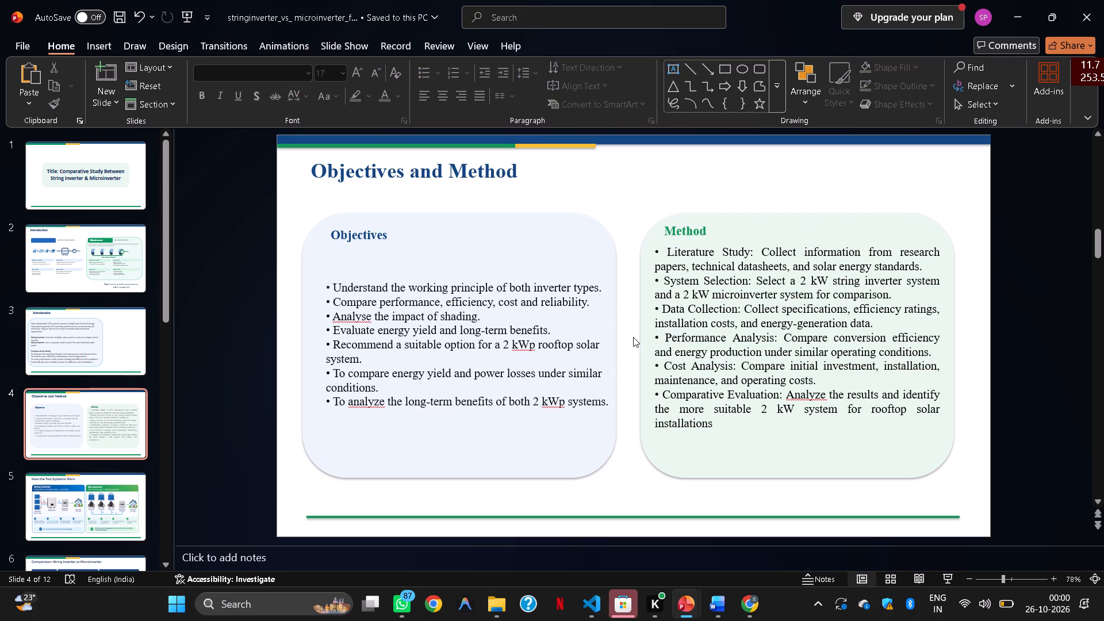
# Insert an extra space between the bullet mark and the text in all seven Objectives items.
pyautogui.click(666, 257)
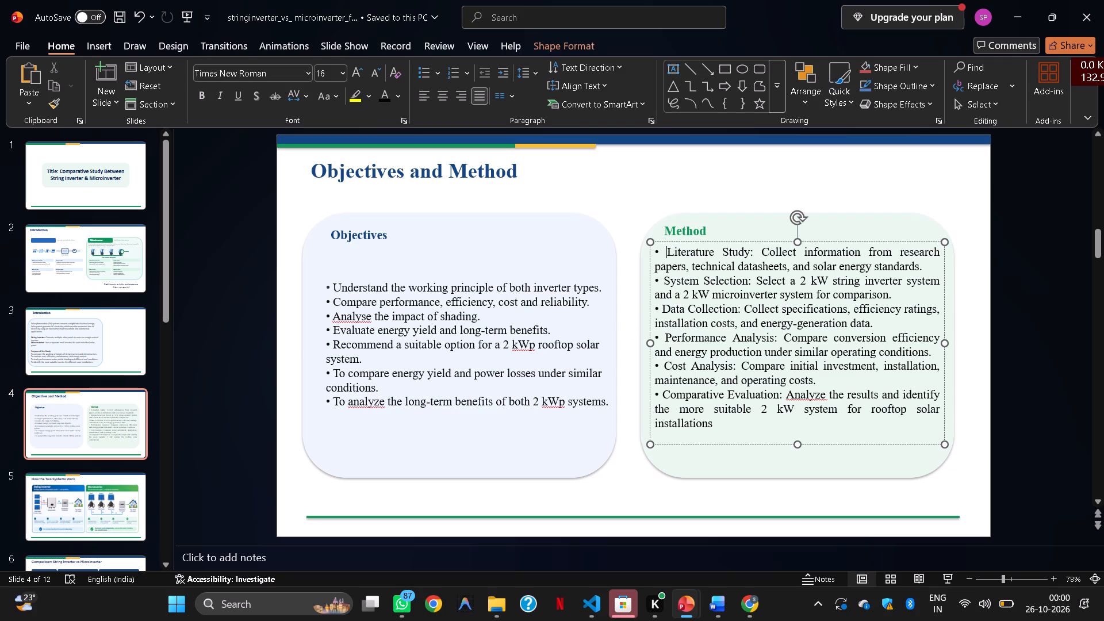
pyautogui.click(576, 465)
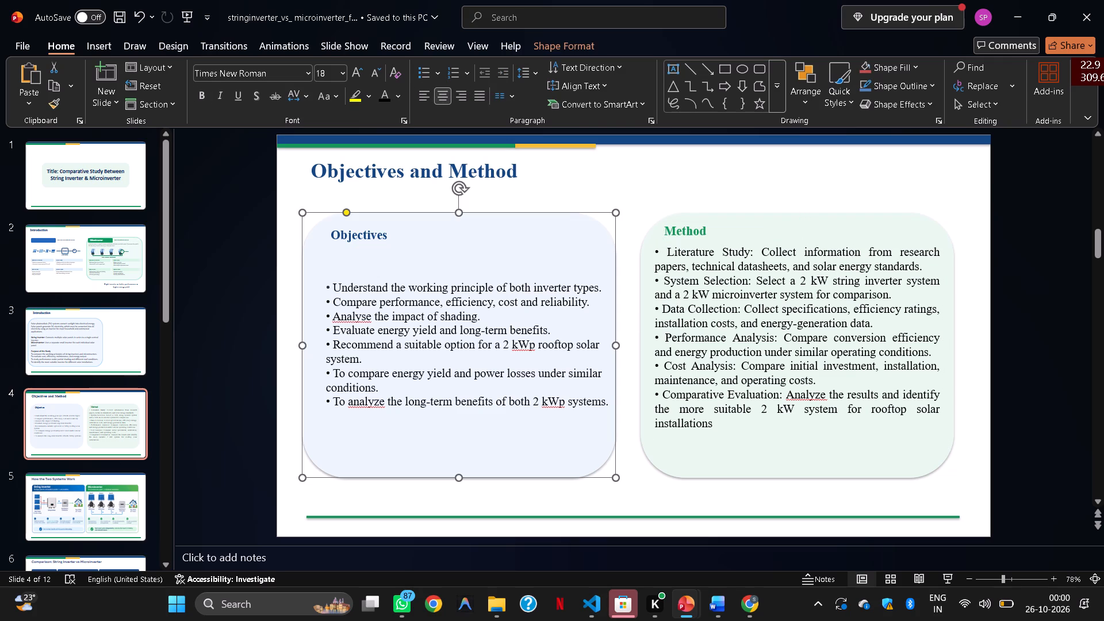
pyautogui.click(332, 291)
pyautogui.press('space')
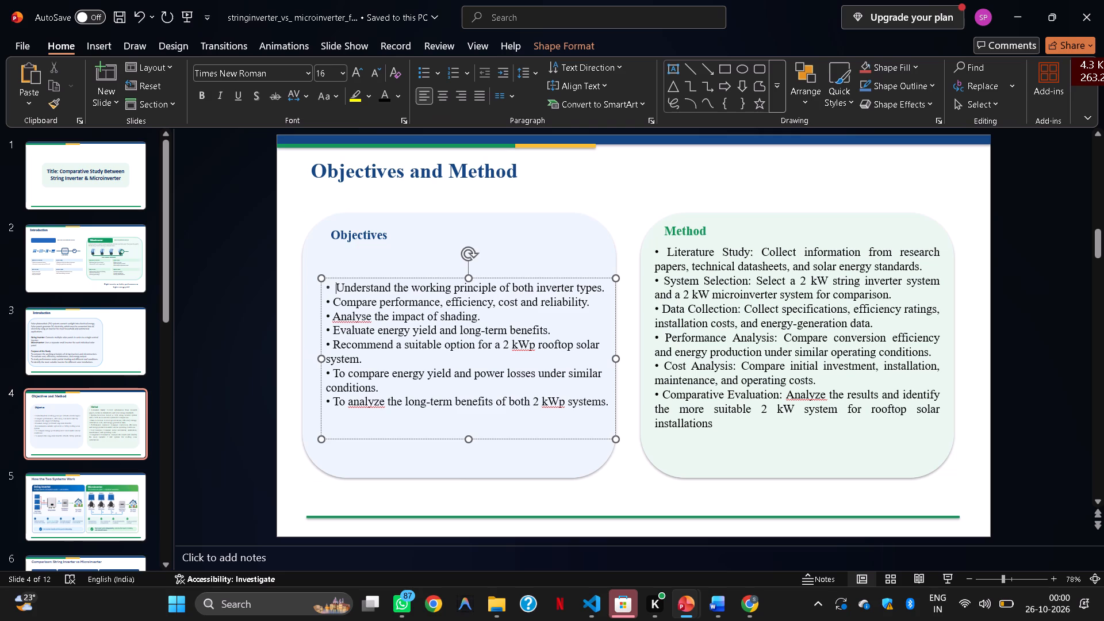
pyautogui.click(332, 300)
pyautogui.press('space')
pyautogui.press('space')
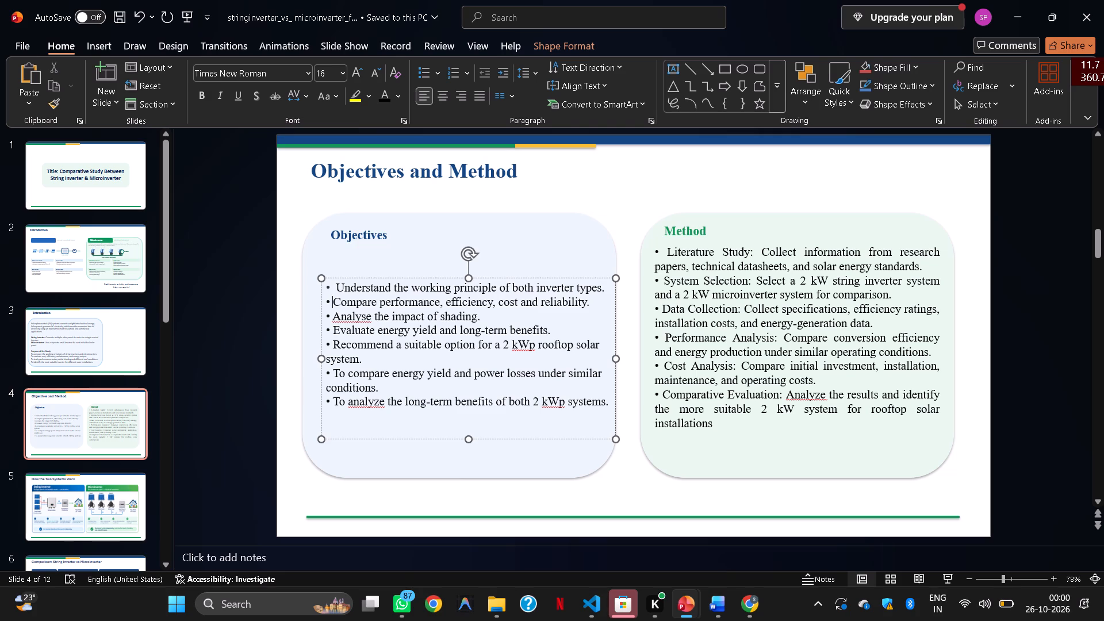
pyautogui.click(334, 316)
pyautogui.press('space')
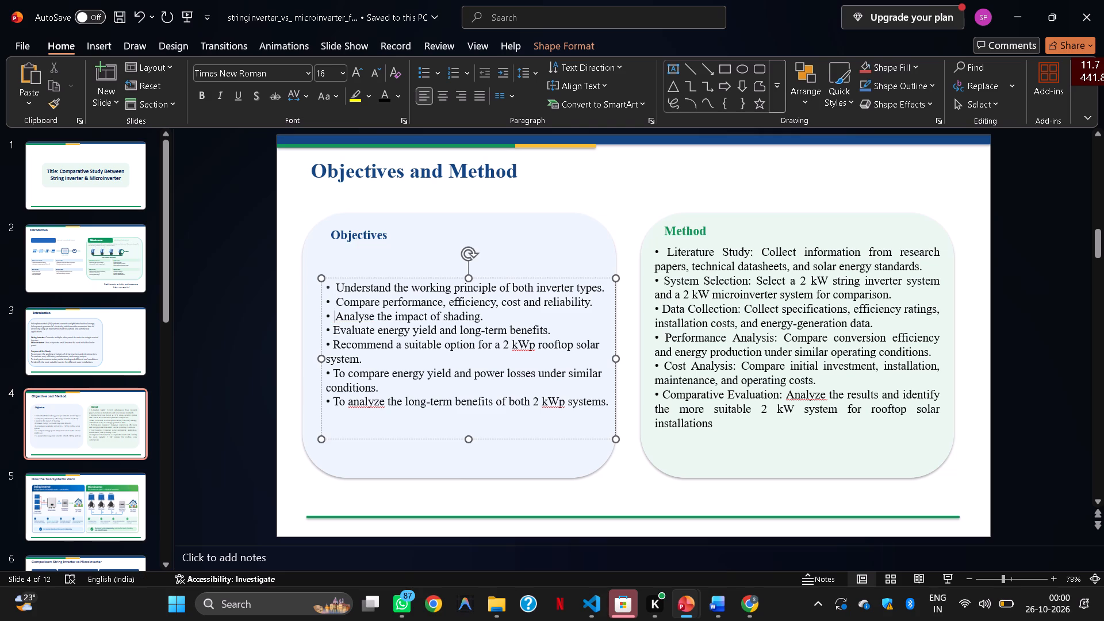
pyautogui.press('space')
pyautogui.press('BackSpace')
pyautogui.click(332, 333)
pyautogui.press('space')
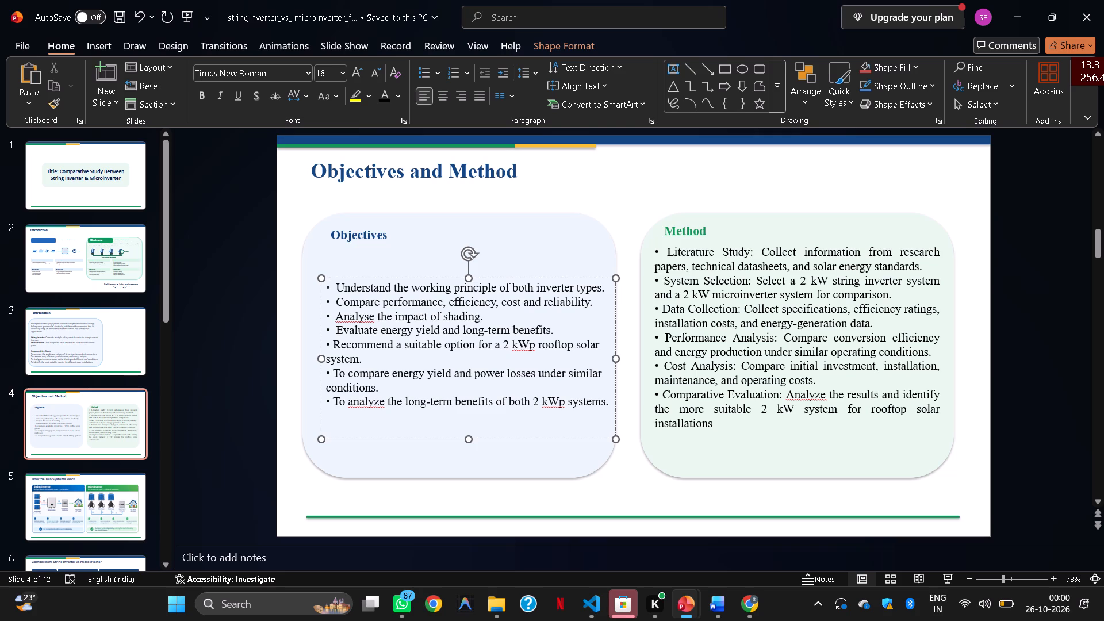
pyautogui.click(334, 344)
pyautogui.press('space')
pyautogui.click(333, 370)
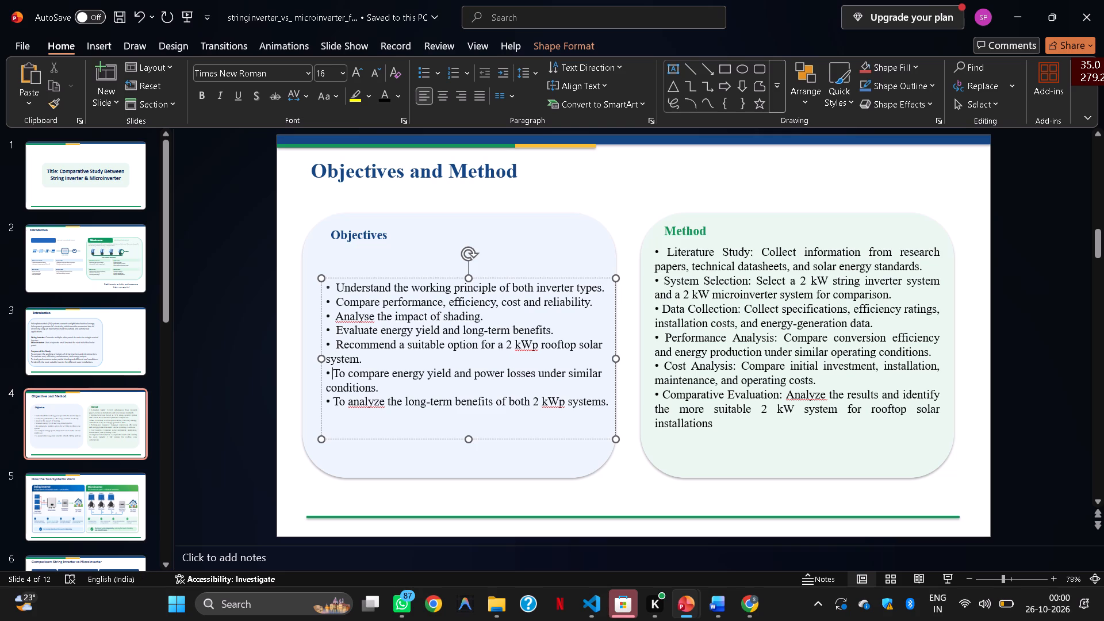
pyautogui.press('space')
pyautogui.click(333, 401)
pyautogui.press('space')
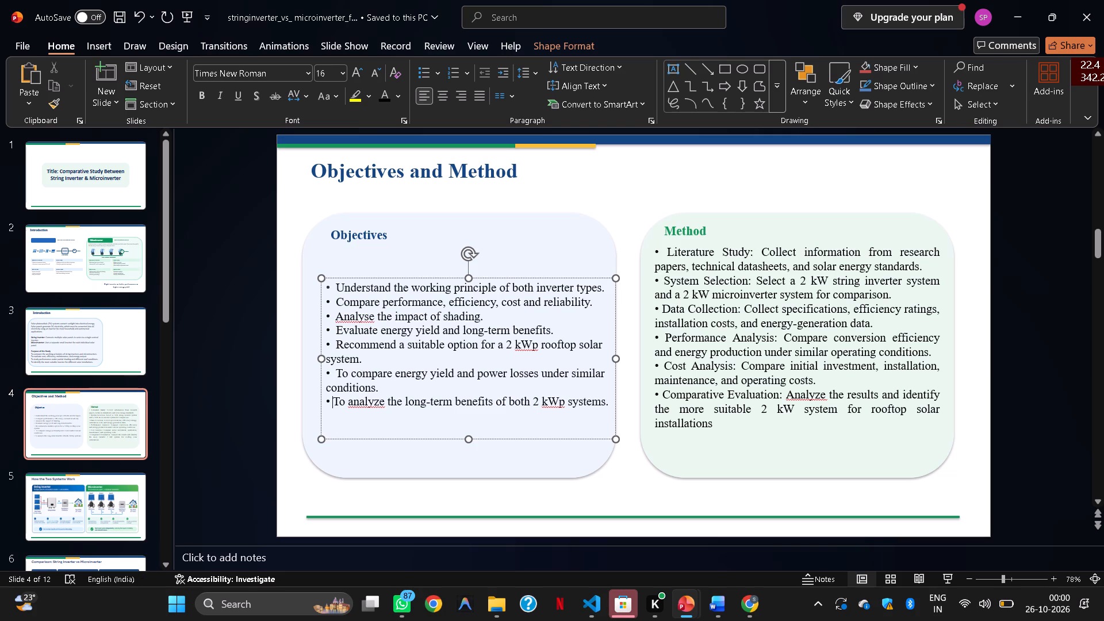
pyautogui.press('space')
pyautogui.click(386, 421)
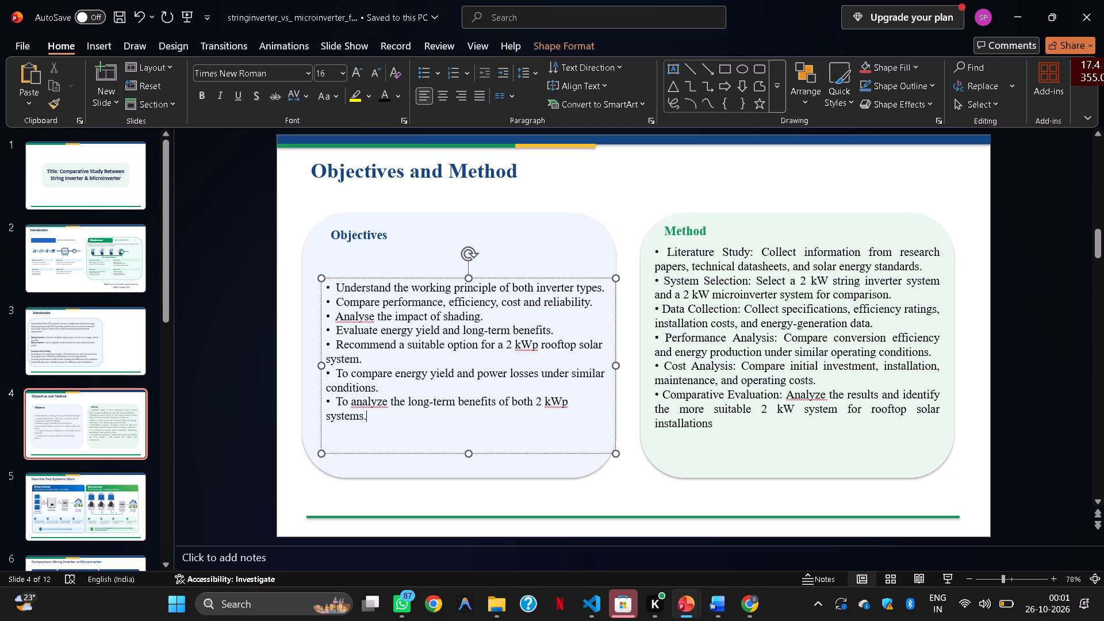
# Move the Objectives bullet text box up closer to its heading and slightly toward the slide's left edge.
pyautogui.click(419, 340)
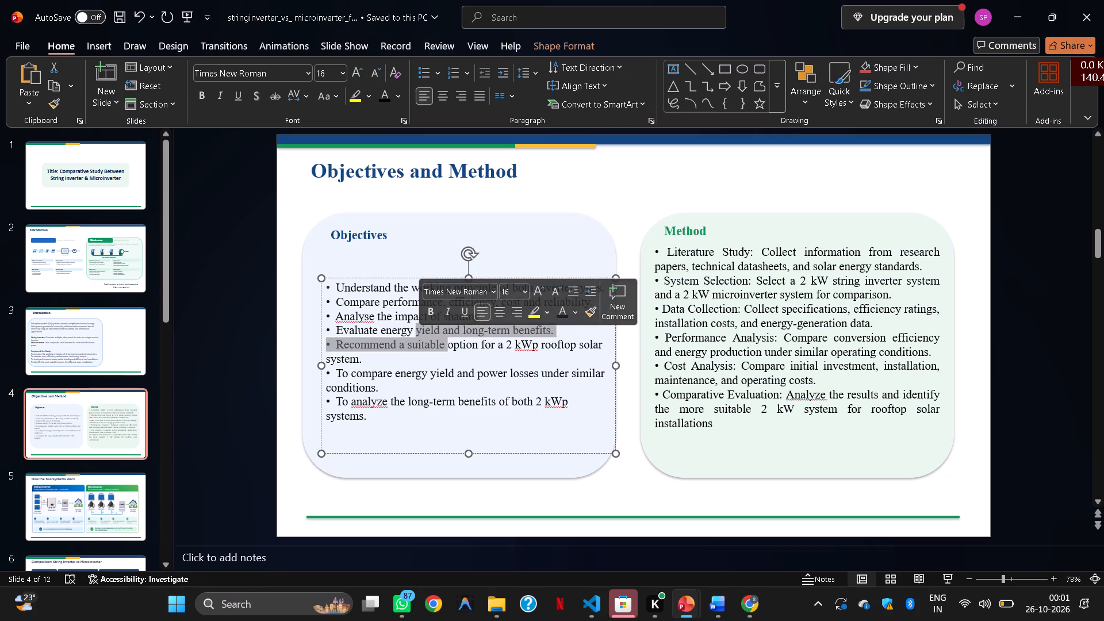
pyautogui.click(400, 277)
pyautogui.moveTo(400, 277); pyautogui.dragTo(399, 264)
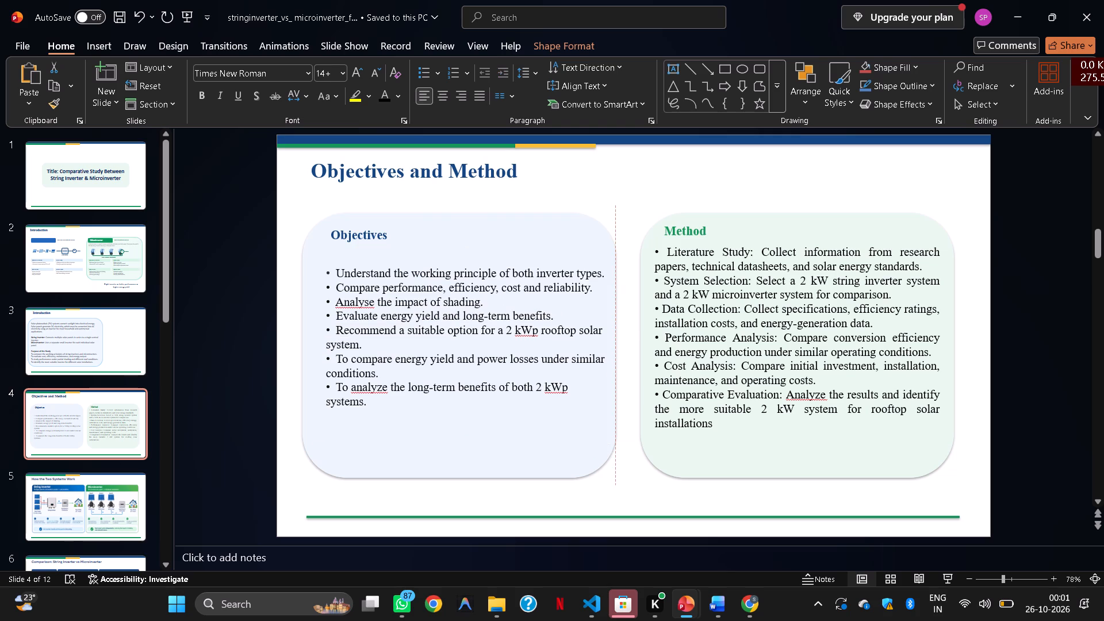
pyautogui.moveTo(399, 264); pyautogui.dragTo(400, 272)
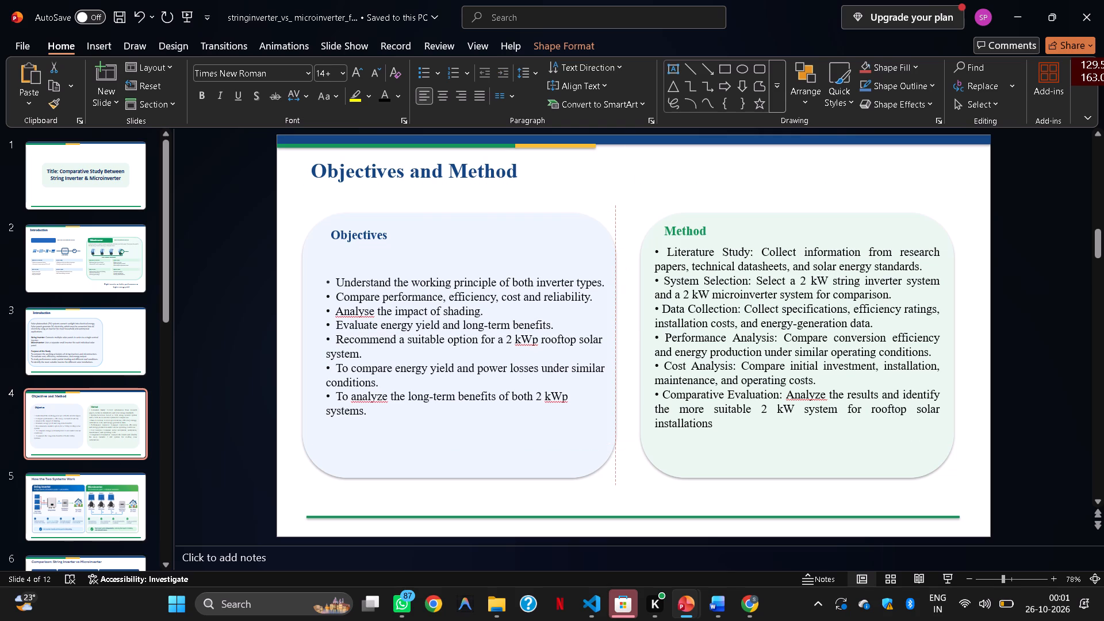
pyautogui.moveTo(400, 272); pyautogui.dragTo(396, 270)
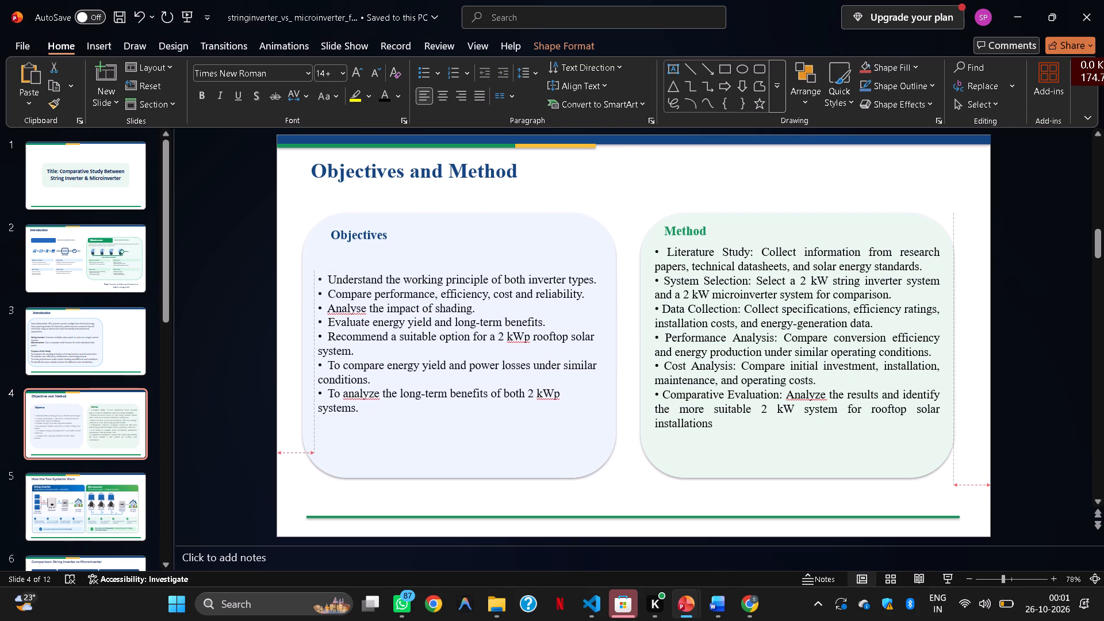
pyautogui.moveTo(396, 270); pyautogui.dragTo(399, 269)
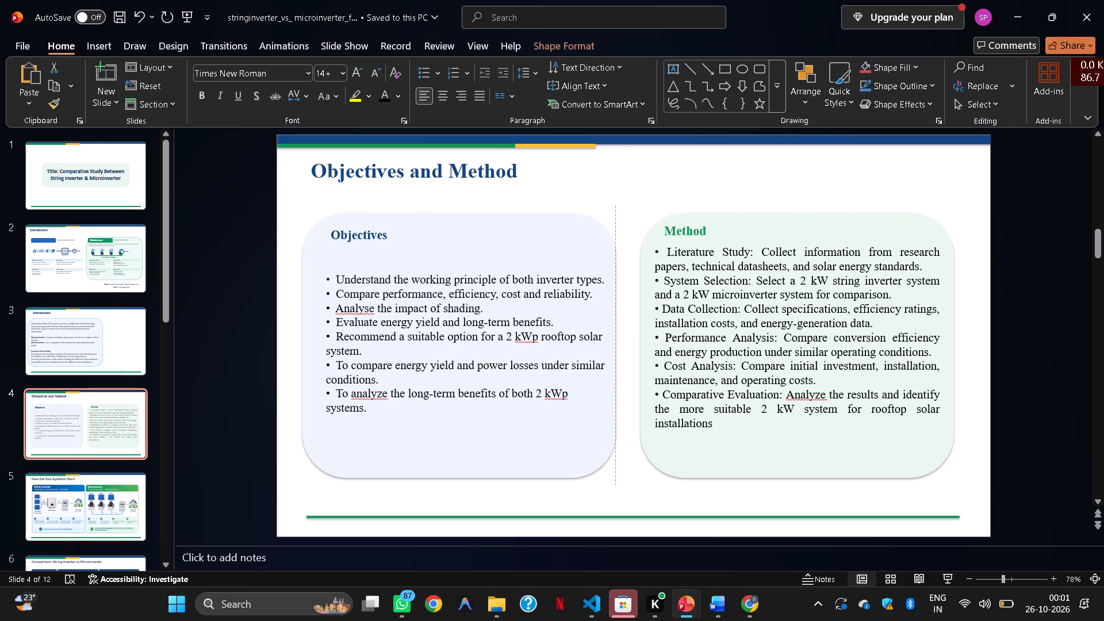
pyautogui.moveTo(399, 269); pyautogui.dragTo(396, 266)
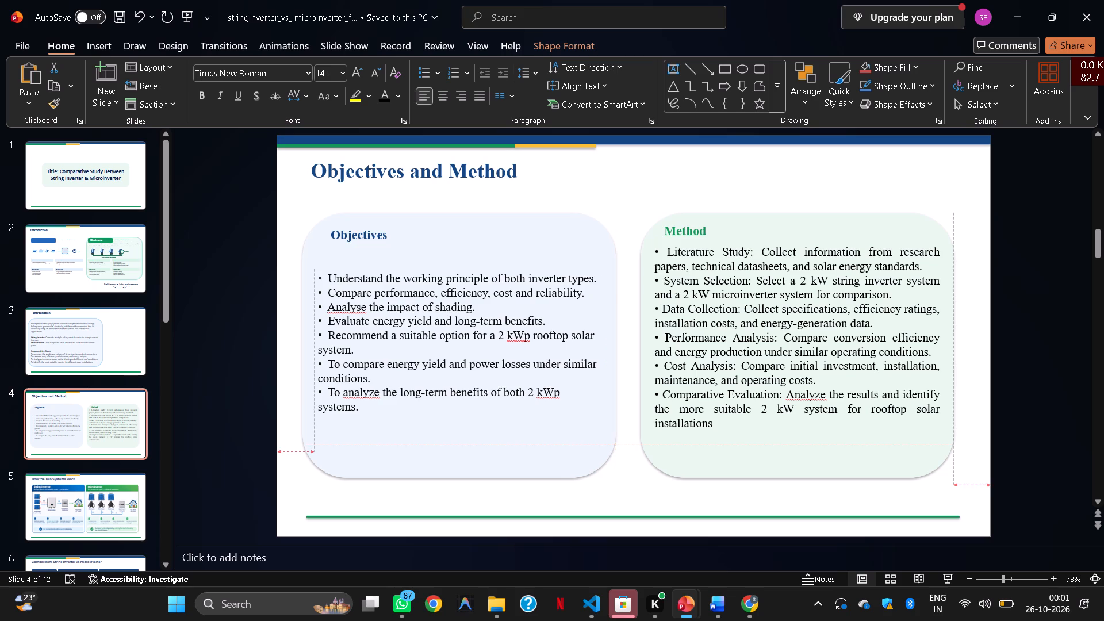
pyautogui.moveTo(396, 266); pyautogui.dragTo(395, 264)
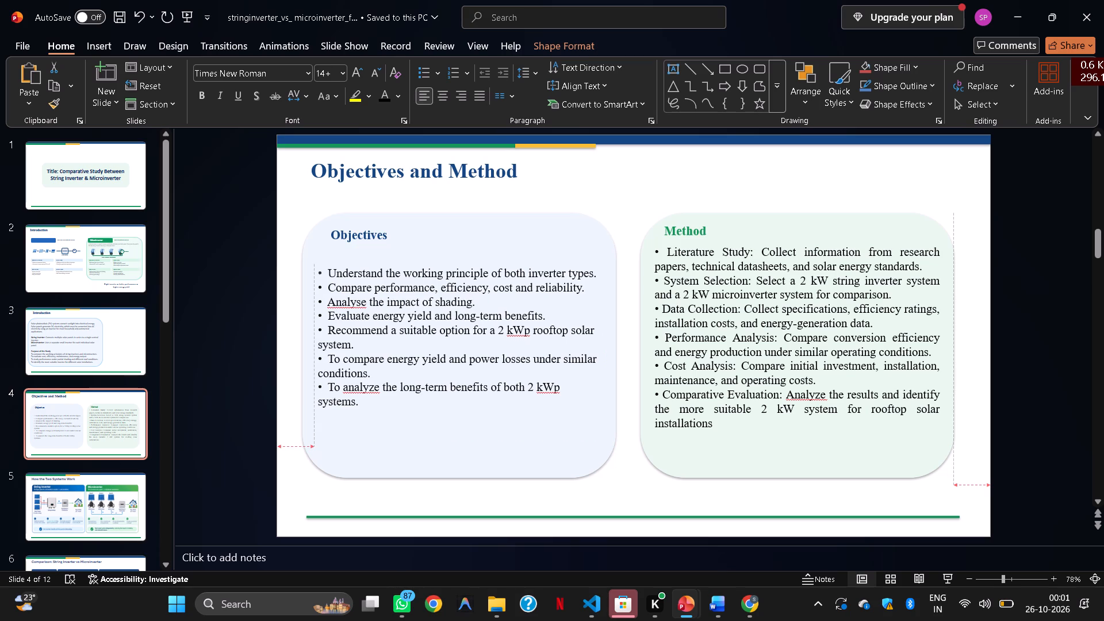
pyautogui.moveTo(395, 264); pyautogui.dragTo(396, 264)
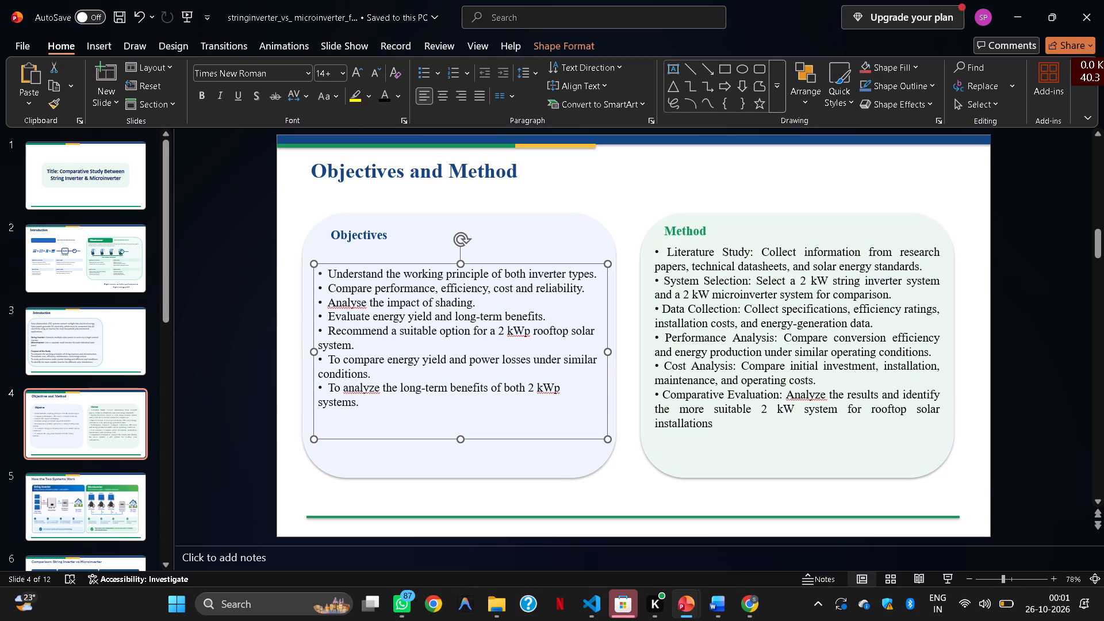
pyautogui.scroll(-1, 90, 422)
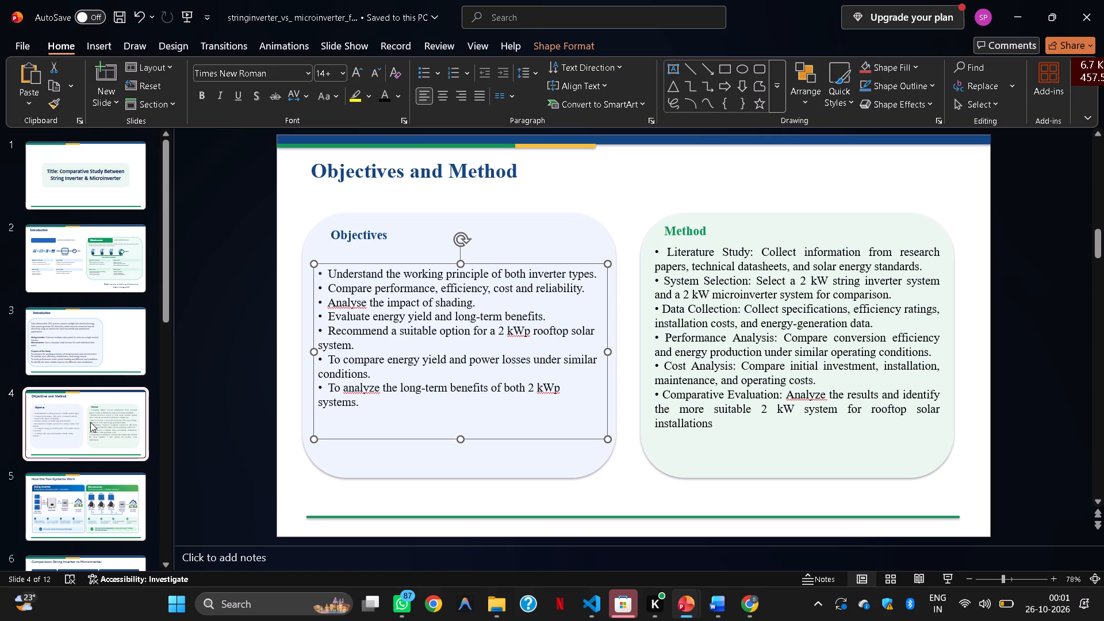
# Insert a new Blank-layout slide directly after slide 4.
pyautogui.click(105, 93)
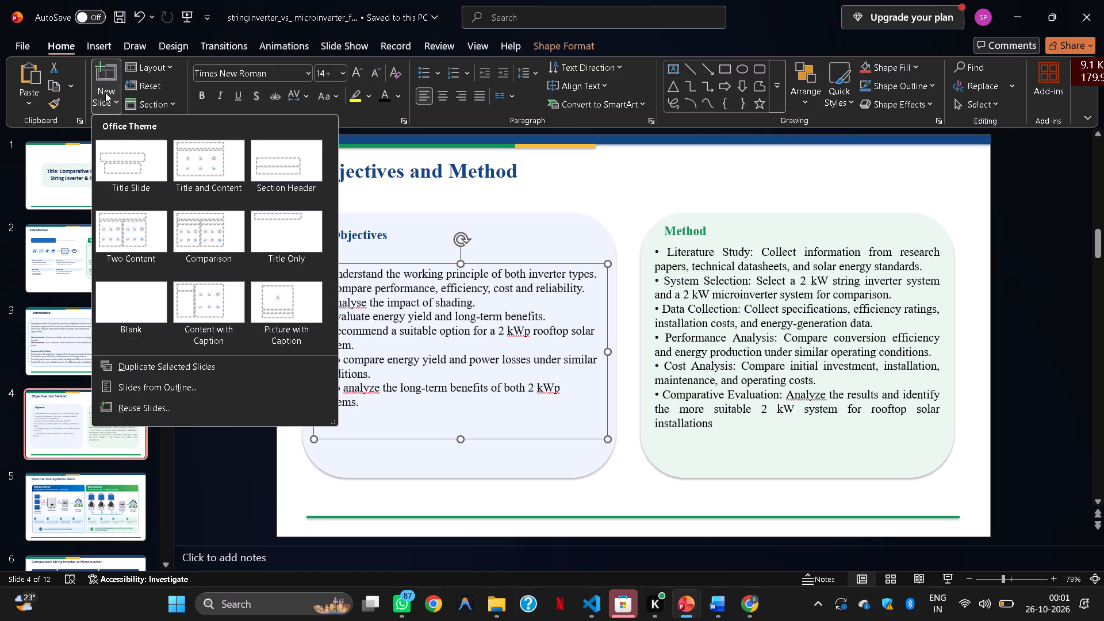
pyautogui.click(148, 298)
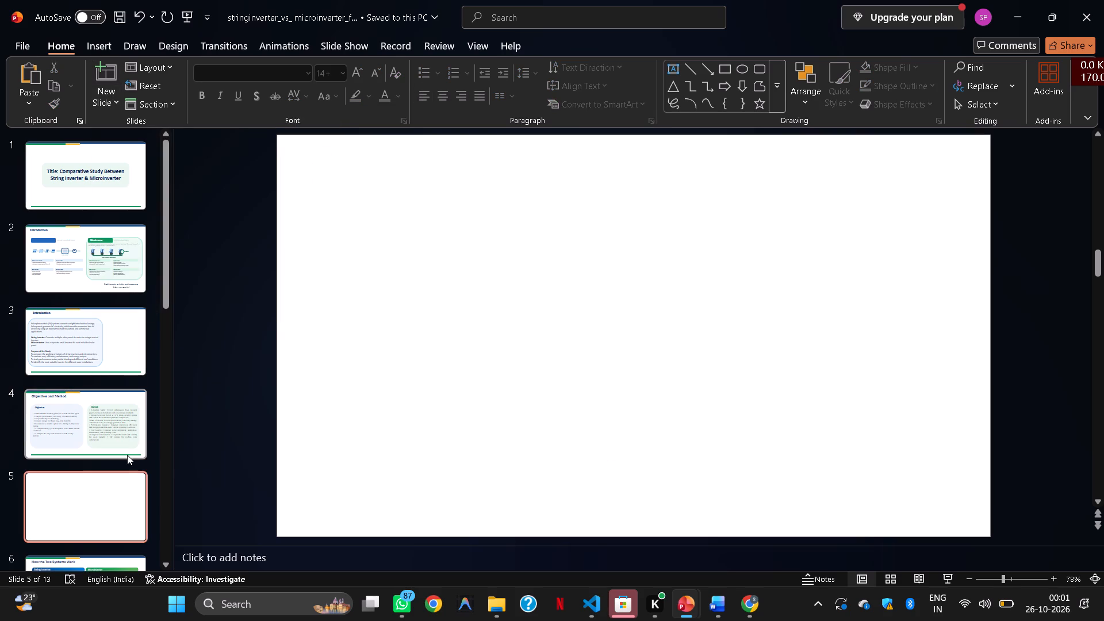
# Copy the blue bar along the top edge of slide 4 onto the blank slide 5.
pyautogui.click(116, 396)
pyautogui.click(370, 140)
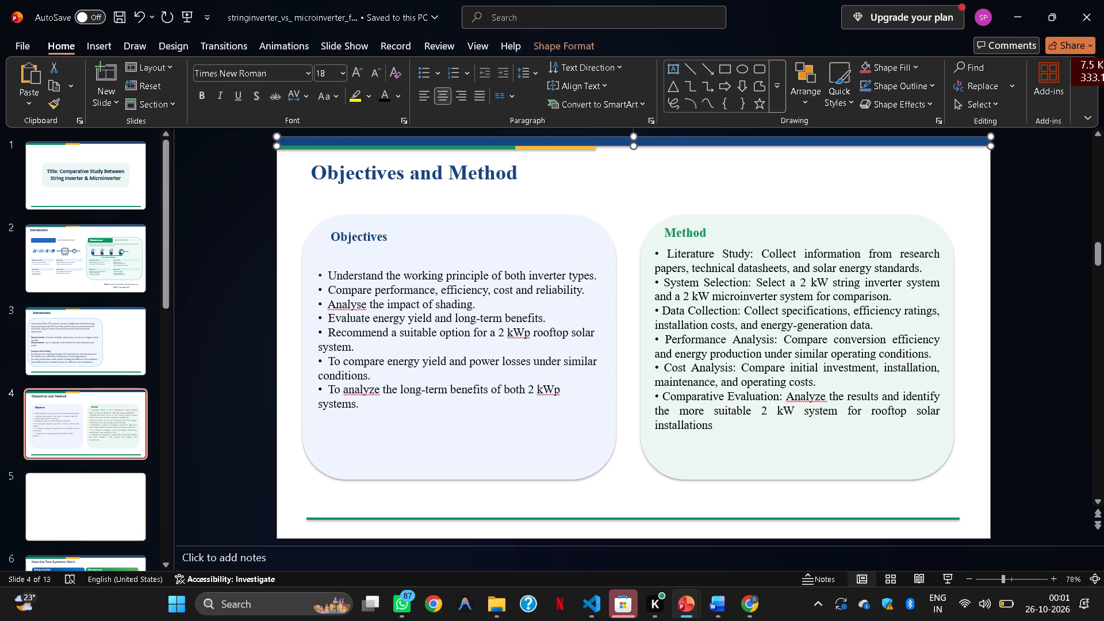
pyautogui.hotkey('ctrl', 'v')
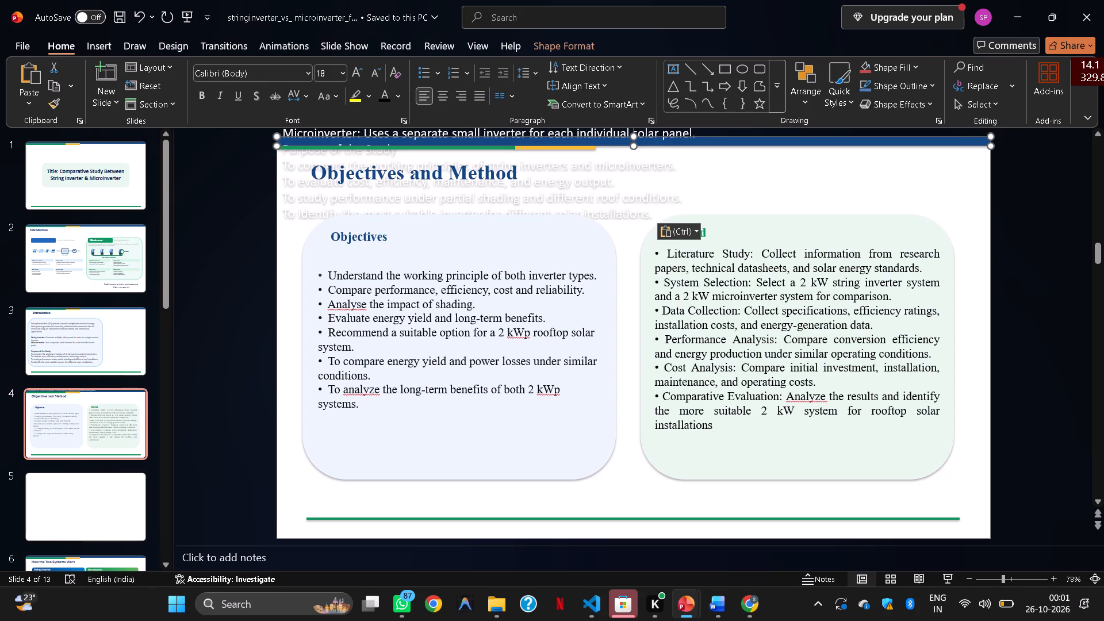
pyautogui.hotkey('ctrl', 'z')
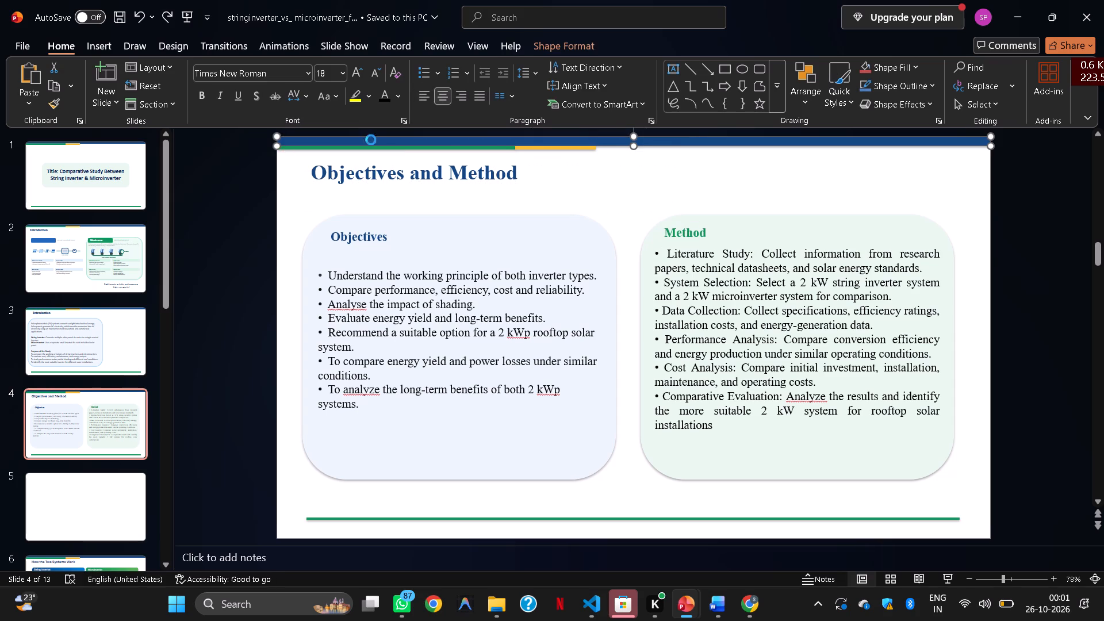
pyautogui.hotkey('ctrl', 'c')
pyautogui.click(56, 540)
pyautogui.hotkey('ctrl', 'v')
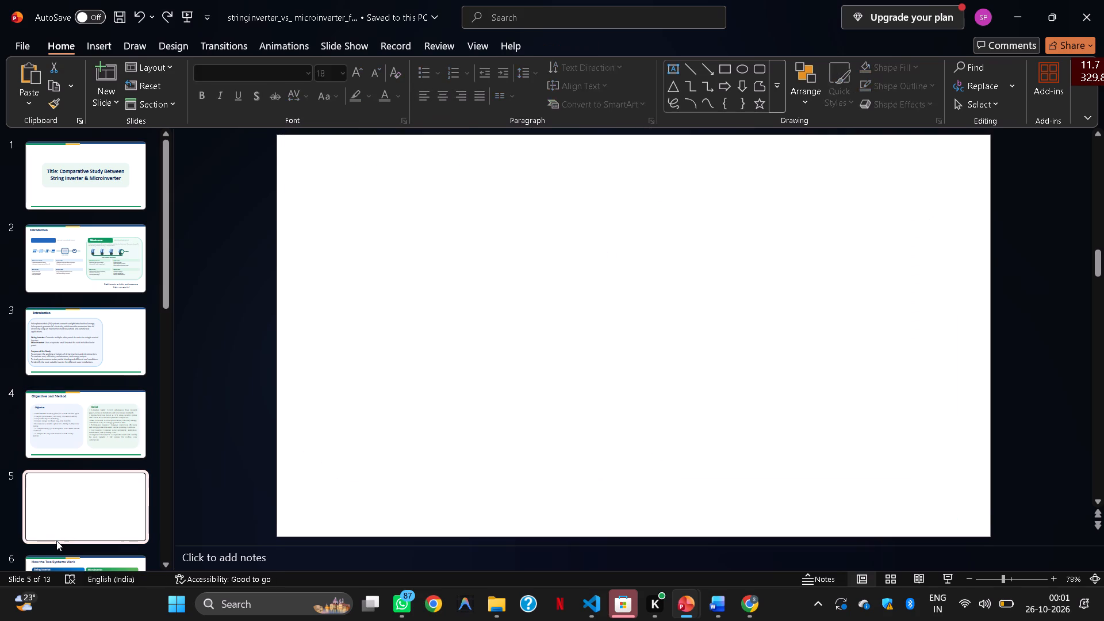
# Copy the green and yellow accent strips beneath the blue top bar from slide 4 to slide 5.
pyautogui.click(78, 416)
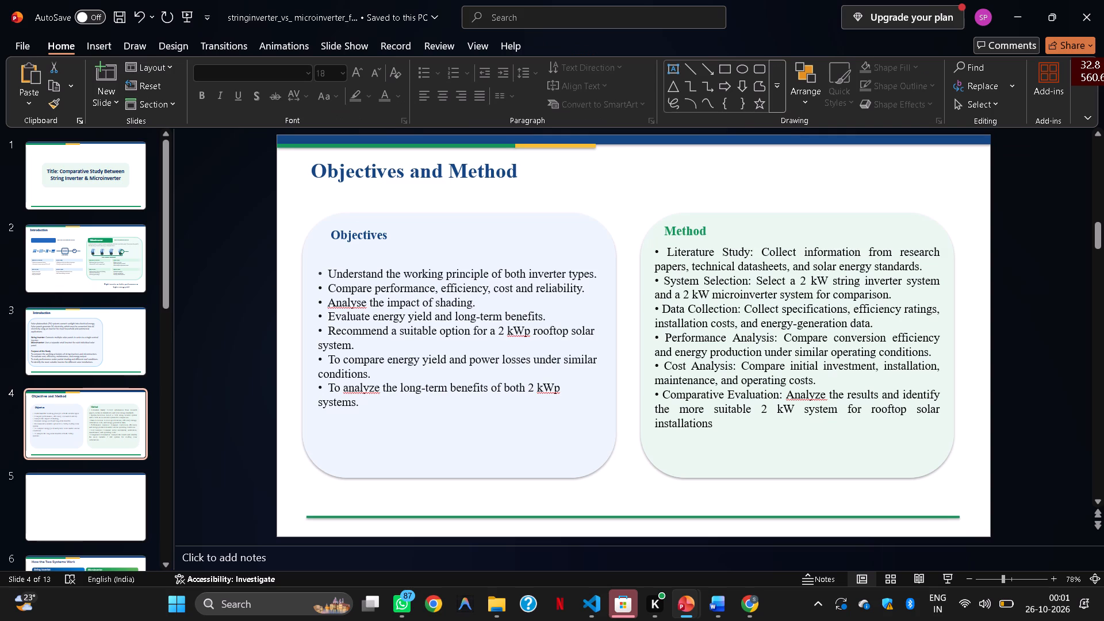
pyautogui.click(388, 146)
pyautogui.hotkey('ctrl', 'c')
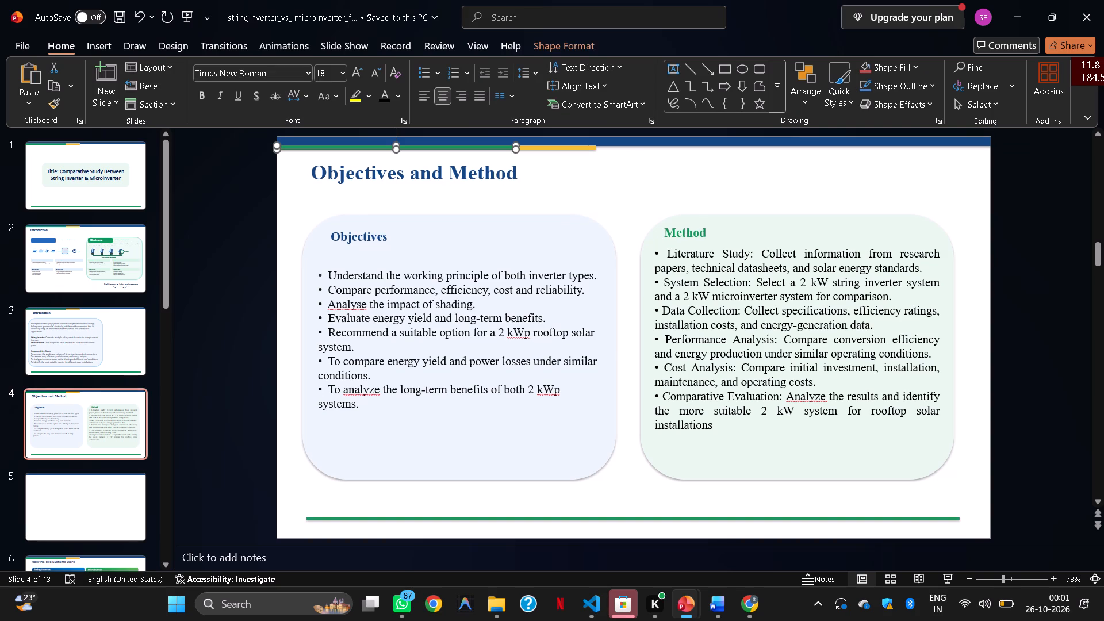
pyautogui.click(114, 496)
pyautogui.hotkey('ctrl', 'v')
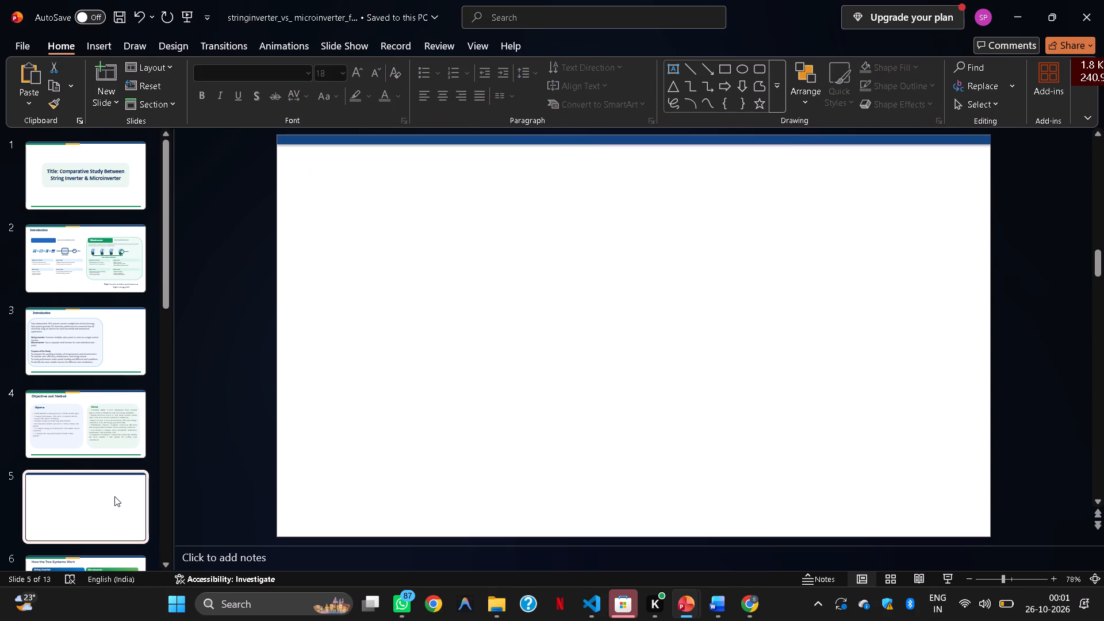
pyautogui.doubleClick(55, 409)
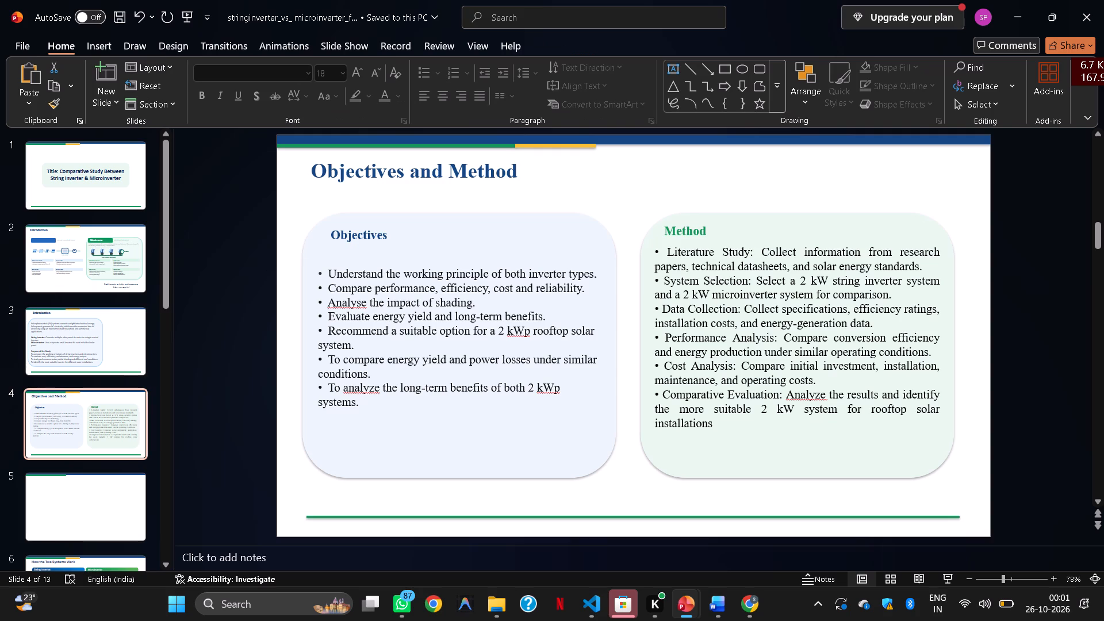
pyautogui.click(569, 148)
pyautogui.hotkey('ctrl', 'c')
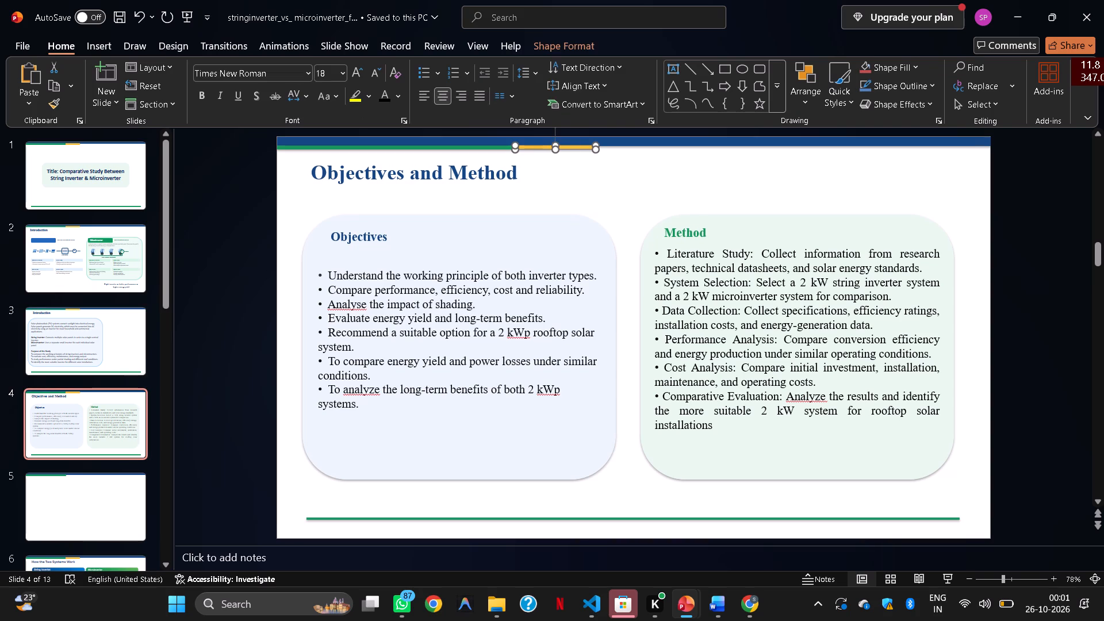
pyautogui.click(118, 495)
pyautogui.hotkey('ctrl', 'v')
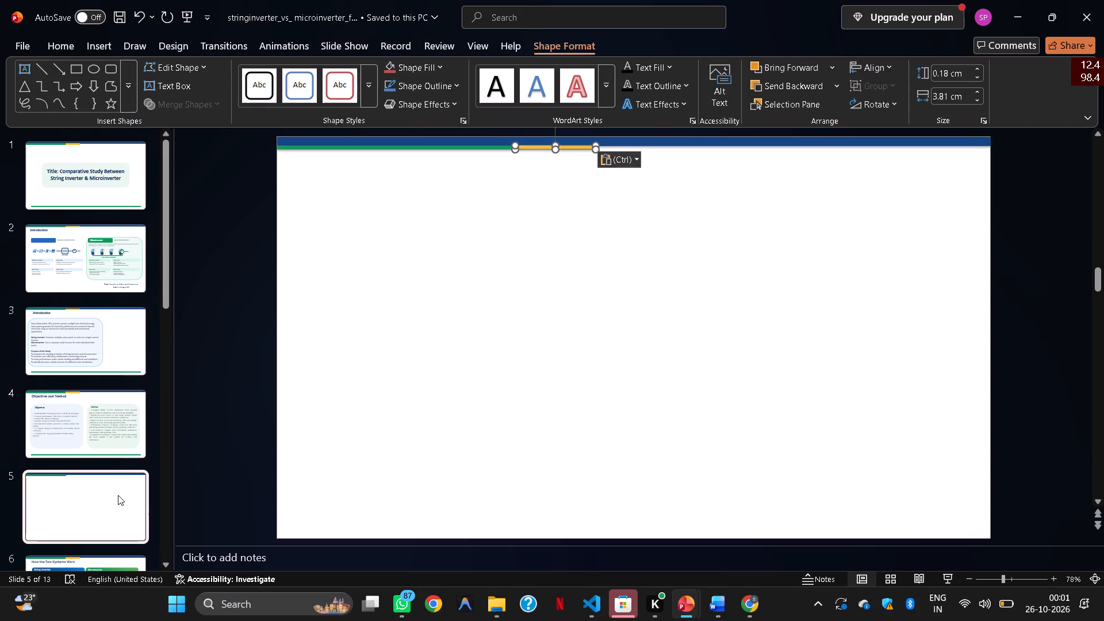
# Copy the green footer line at the bottom of slide 4 onto slide 5.
pyautogui.click(113, 403)
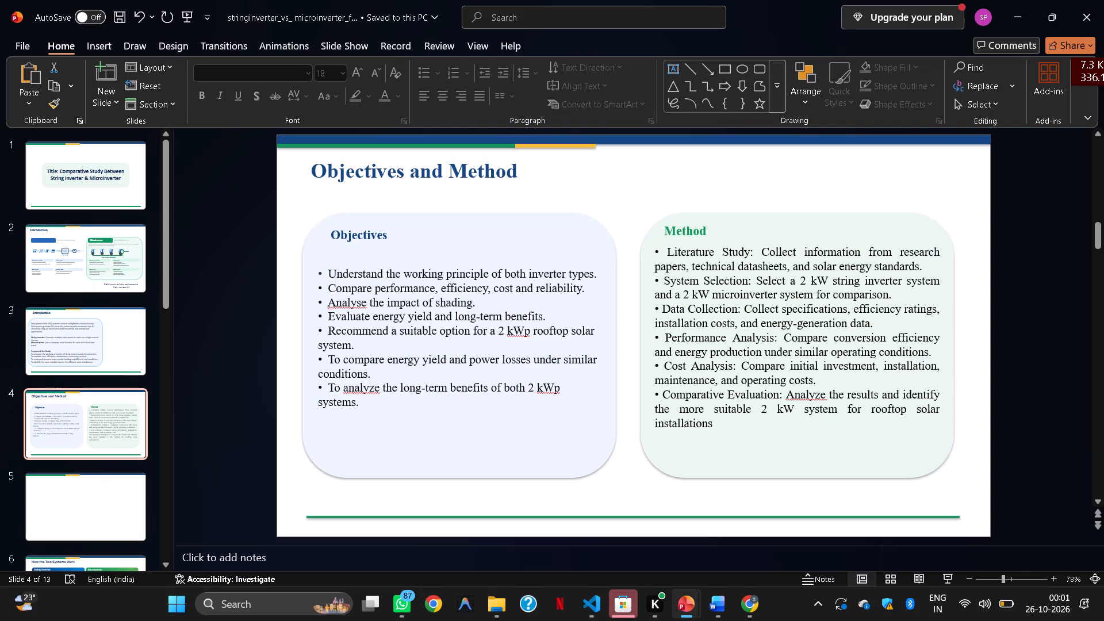
pyautogui.click(452, 512)
pyautogui.hotkey('ctrl', 'c')
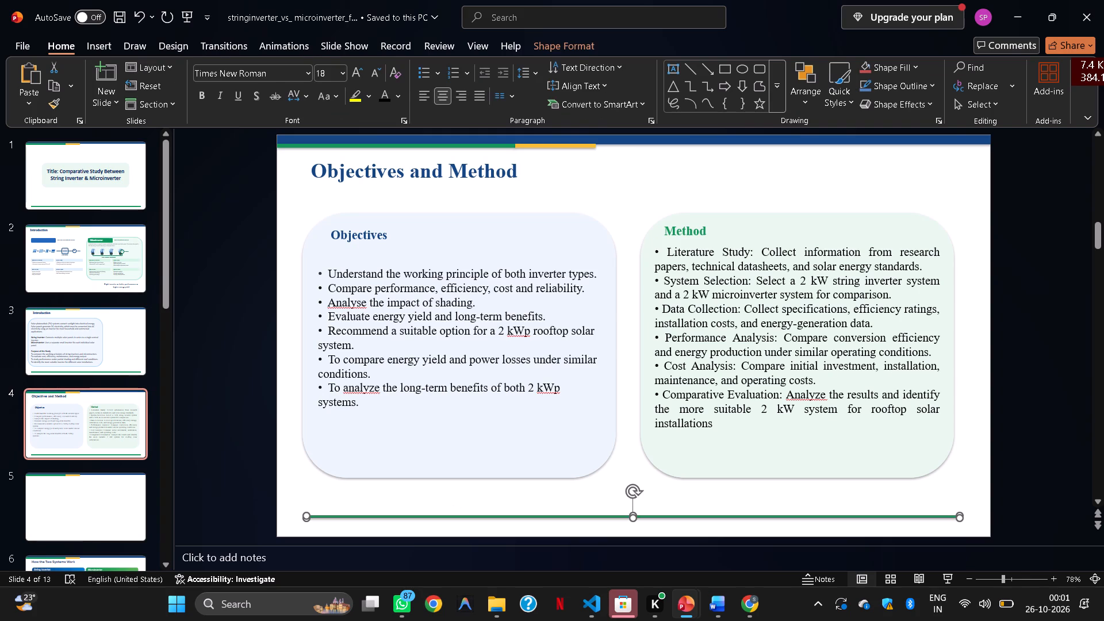
pyautogui.click(125, 518)
pyautogui.hotkey('ctrl', 'v')
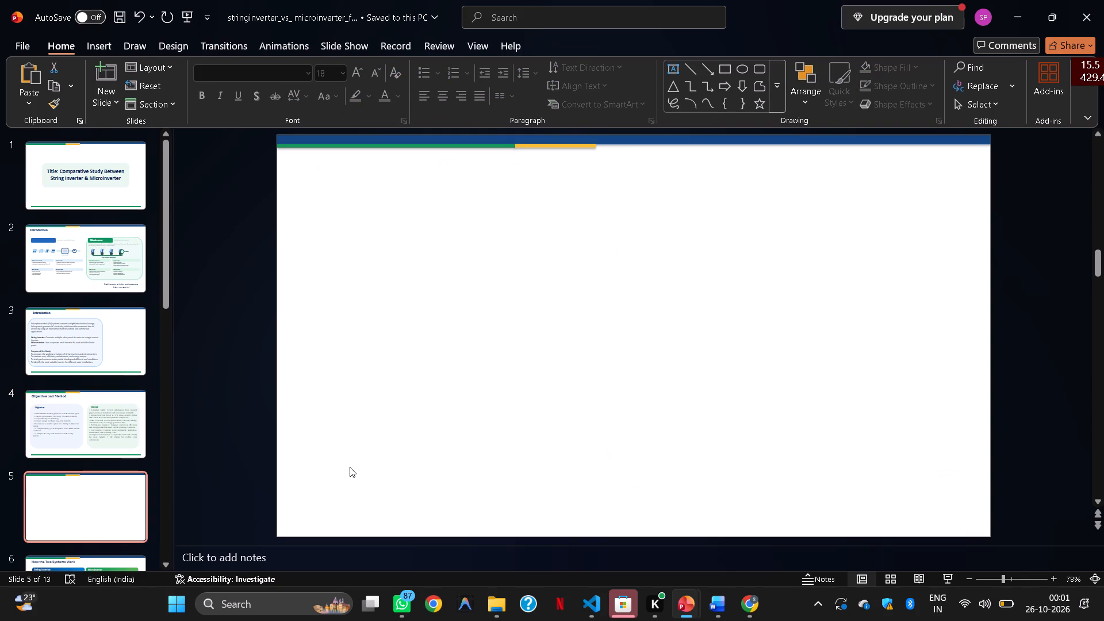
# Copy the light green rounded Method panel from slide 4 to slide 5 and move it toward the middle of the slide.
pyautogui.click(111, 330)
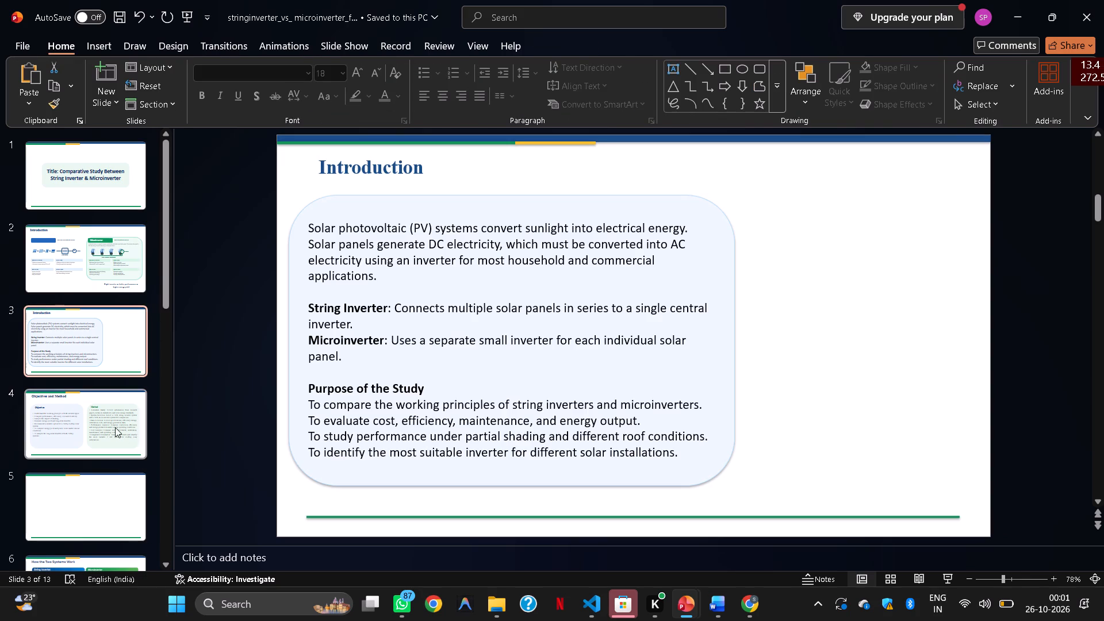
pyautogui.click(93, 415)
pyautogui.click(749, 220)
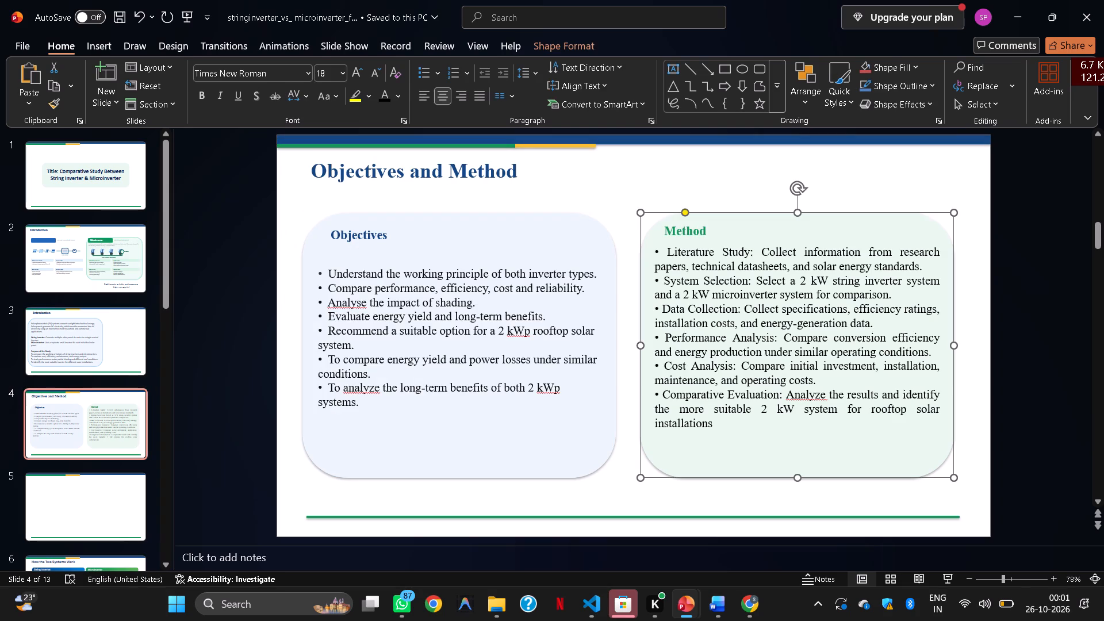
pyautogui.hotkey('ctrl', 'c')
pyautogui.click(98, 503)
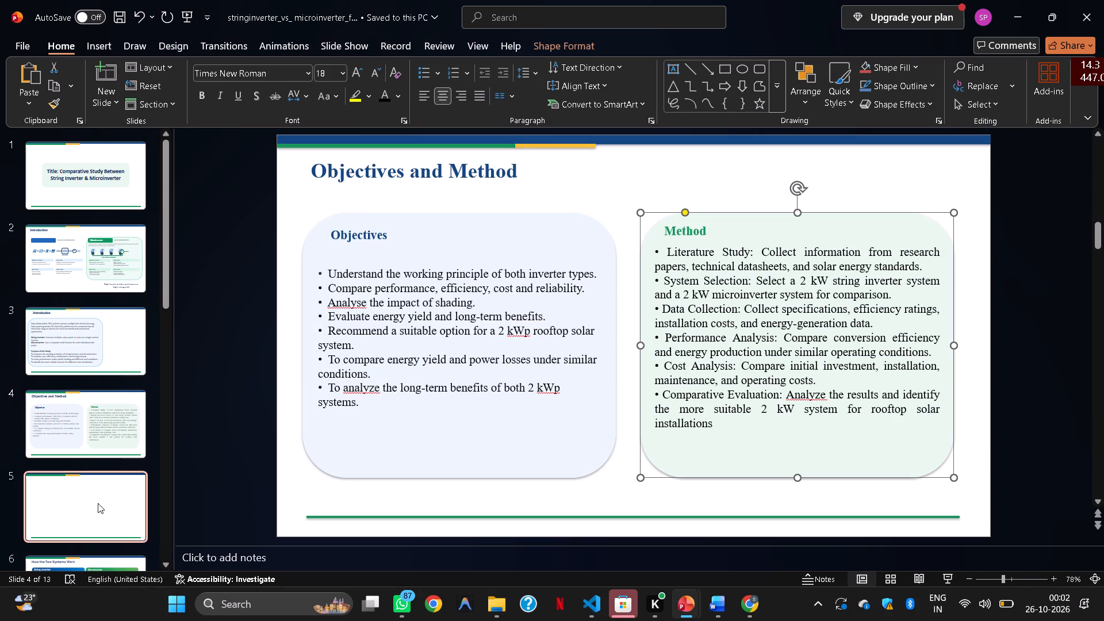
pyautogui.click(486, 354)
pyautogui.hotkey('ctrl', 'v')
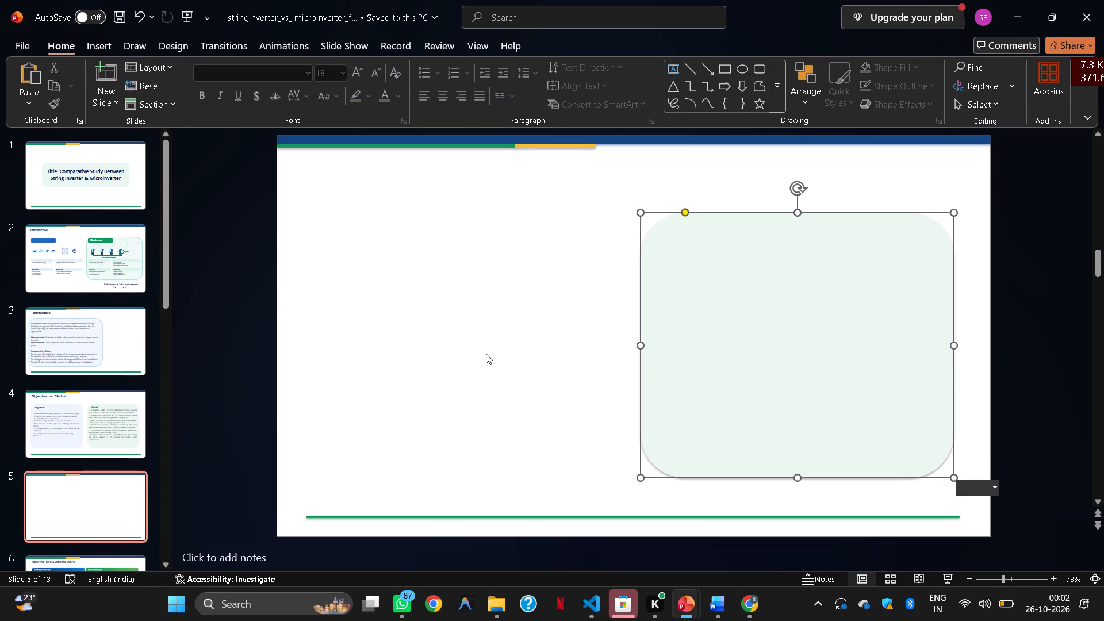
pyautogui.moveTo(695, 321); pyautogui.dragTo(536, 313)
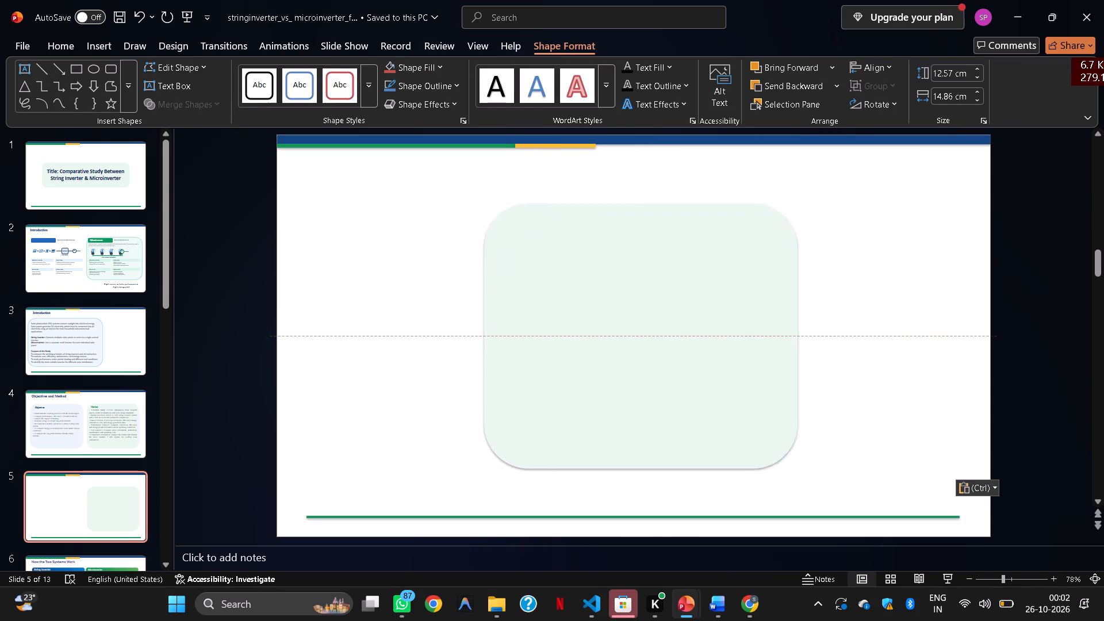
pyautogui.moveTo(536, 313); pyautogui.dragTo(473, 330)
# Copy the word "Method" from slide 4's title, then shorten that title to "Objectives".
pyautogui.click(106, 412)
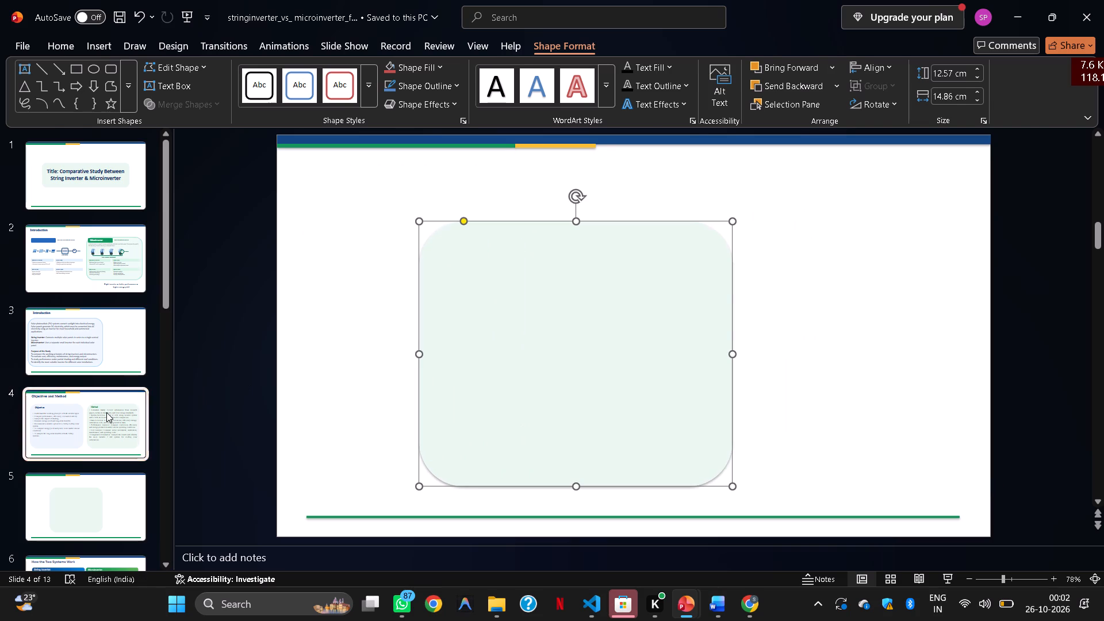
pyautogui.click(519, 174)
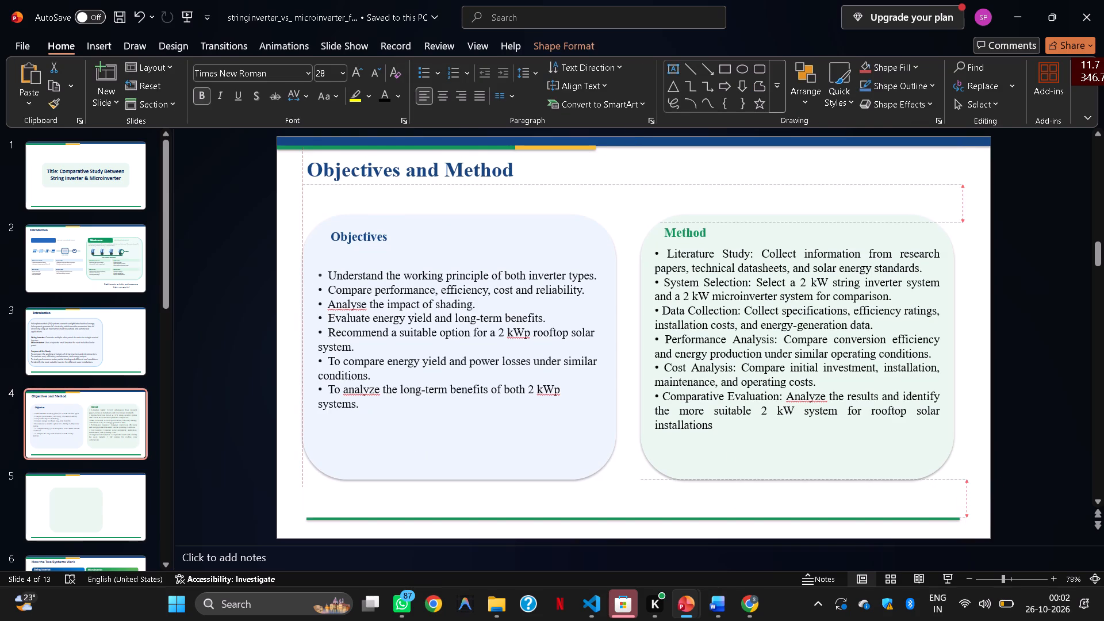
pyautogui.click(517, 174)
pyautogui.moveTo(510, 168); pyautogui.dragTo(444, 172)
pyautogui.hotkey('ctrl', 'c')
pyautogui.press('BackSpace')
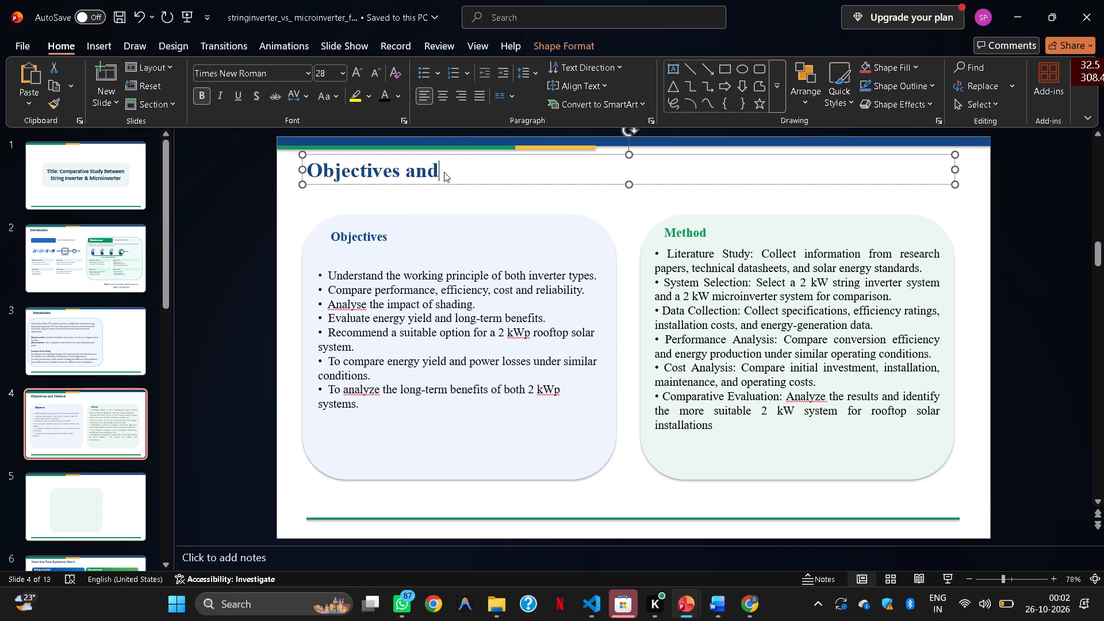
pyautogui.press('BackSpace')
pyautogui.press('BackSpace')
pyautogui.press('BackSpace')
# Paste "Method" as a text box on slide 5 and place it above the green panel, toward the slide's upper-left corner.
pyautogui.click(121, 520)
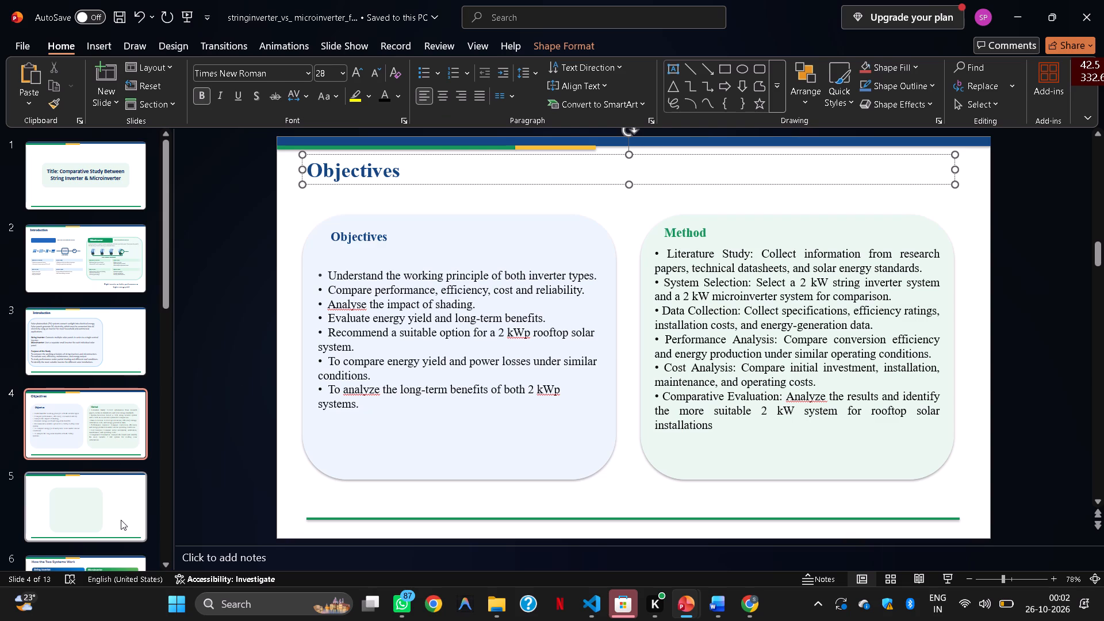
pyautogui.click(386, 182)
pyautogui.hotkey('ctrl', 'v')
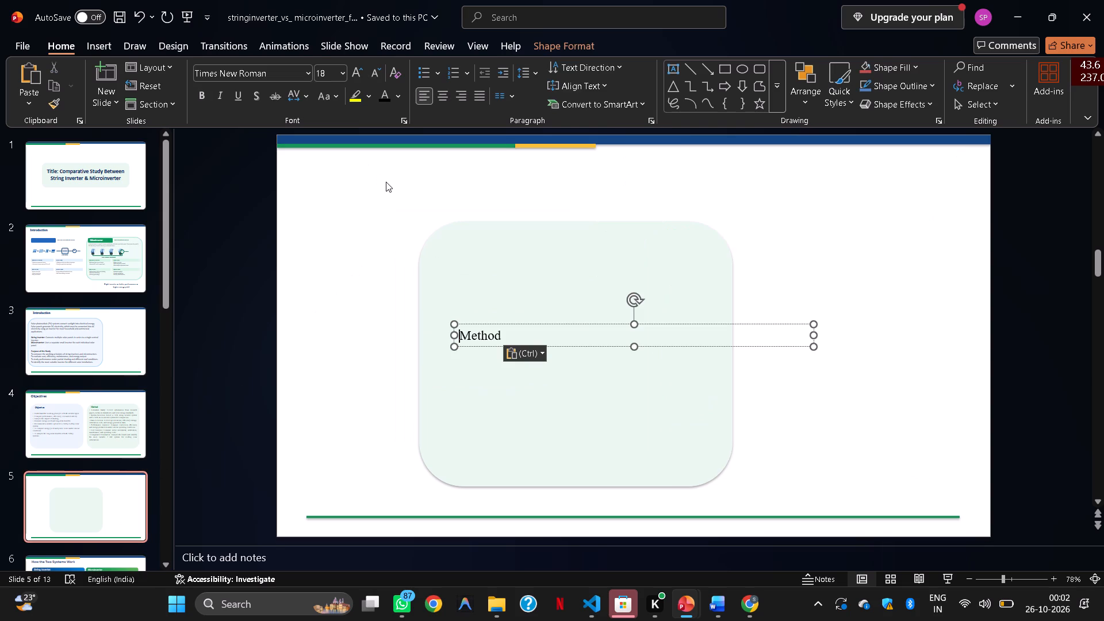
pyautogui.moveTo(549, 327); pyautogui.dragTo(503, 232)
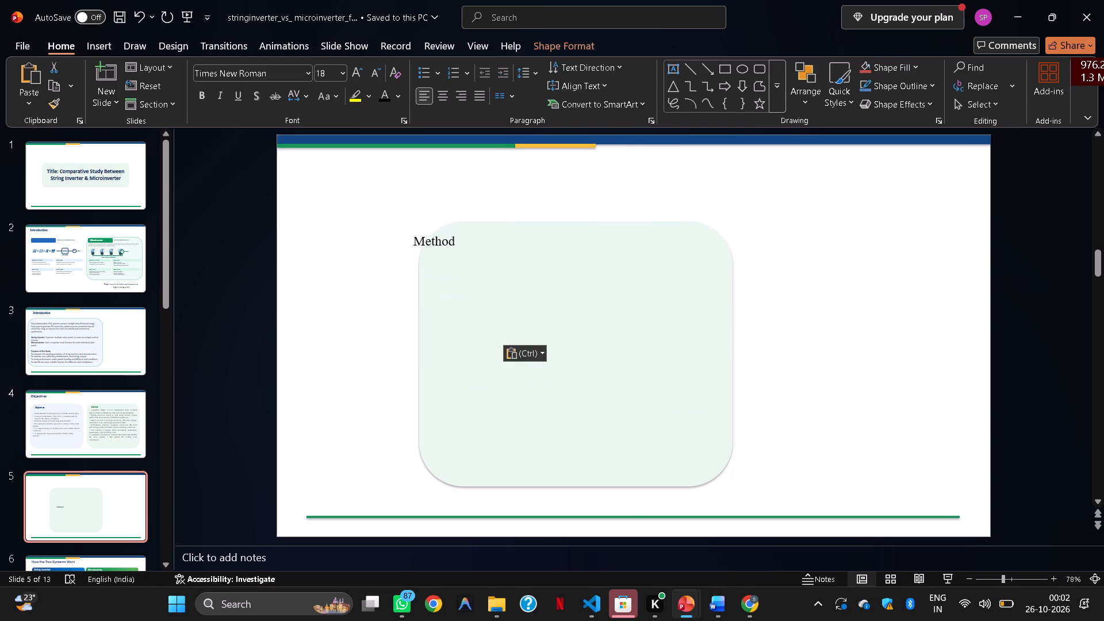
pyautogui.moveTo(503, 232); pyautogui.dragTo(433, 170)
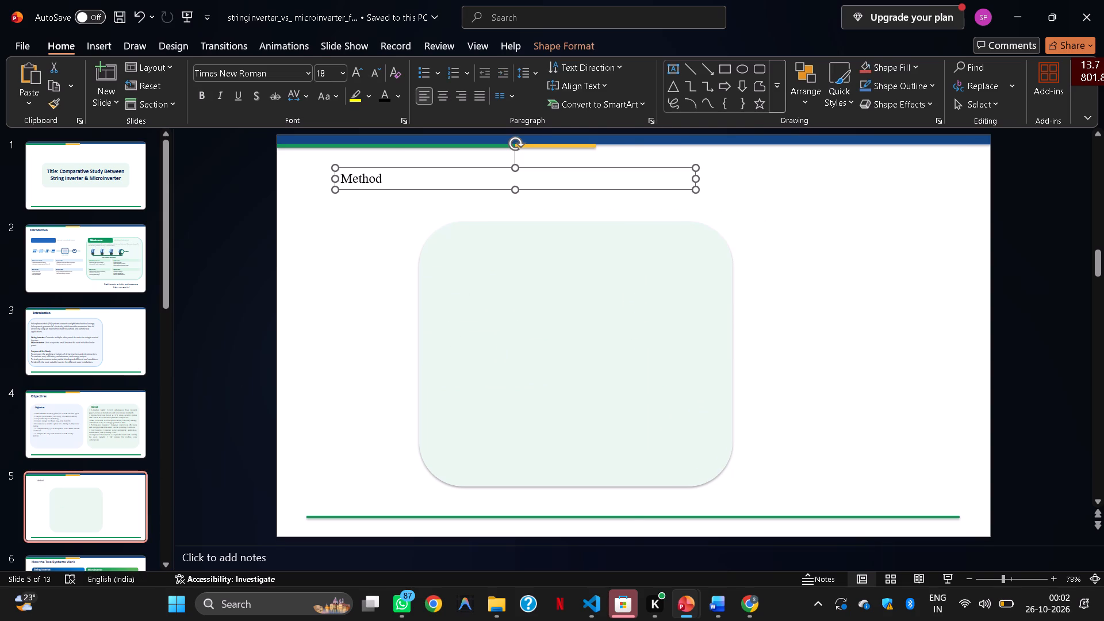
pyautogui.click(385, 179)
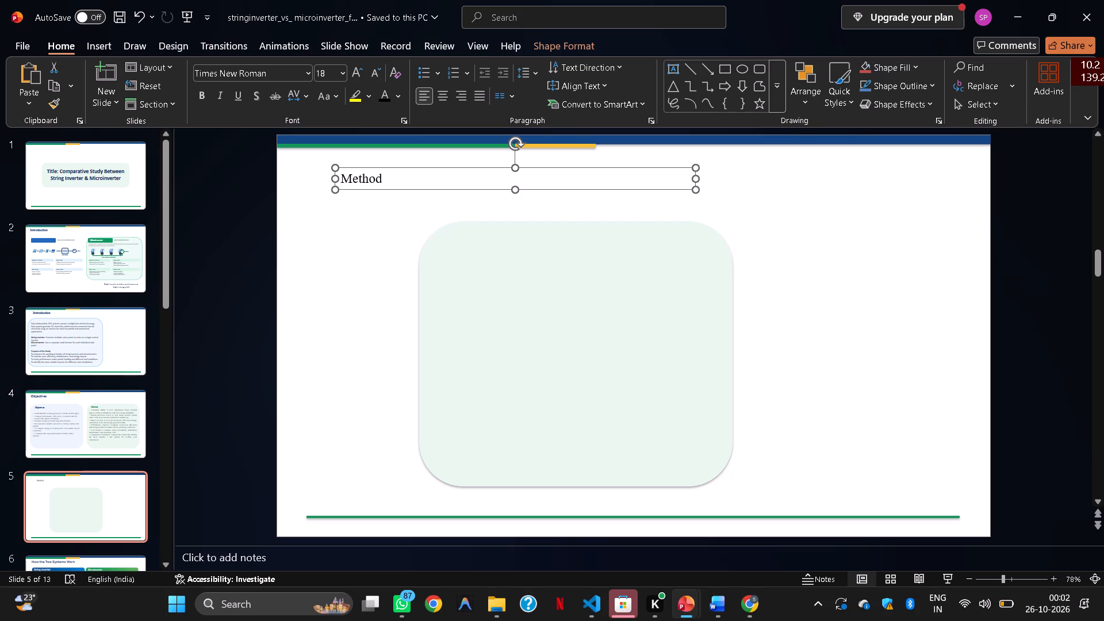
pyautogui.doubleClick(383, 179)
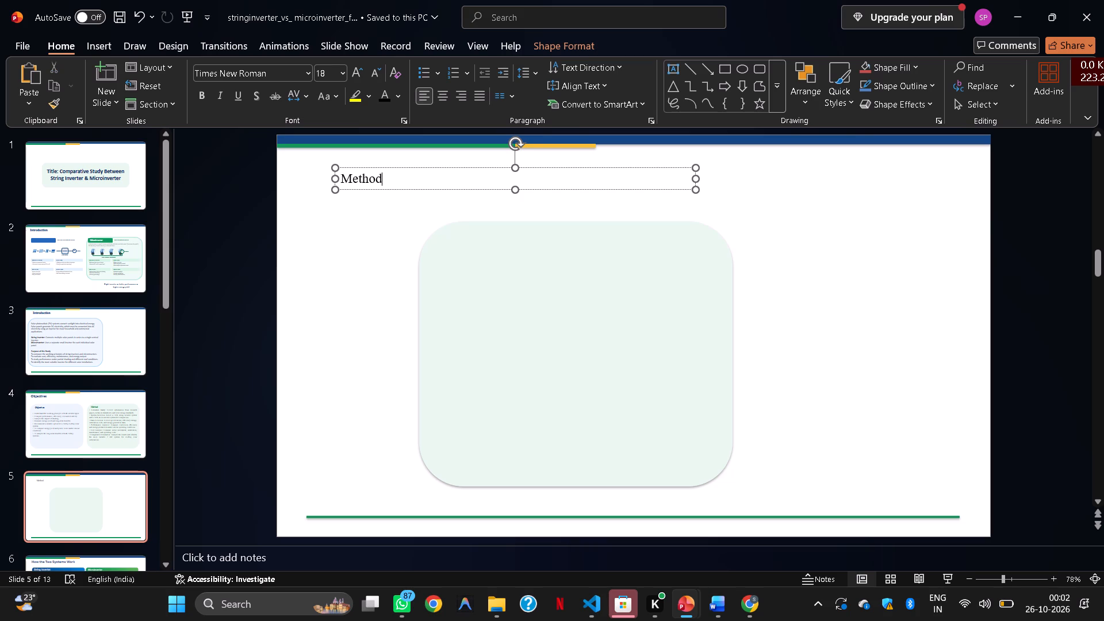
pyautogui.moveTo(382, 179); pyautogui.dragTo(374, 178)
pyautogui.tripleClick(368, 178)
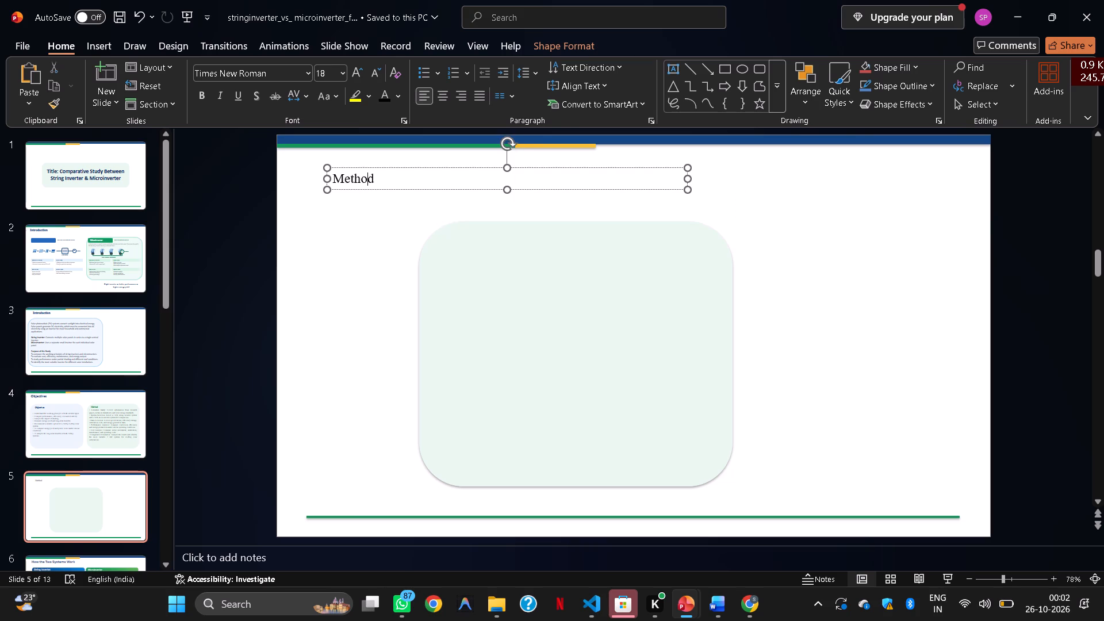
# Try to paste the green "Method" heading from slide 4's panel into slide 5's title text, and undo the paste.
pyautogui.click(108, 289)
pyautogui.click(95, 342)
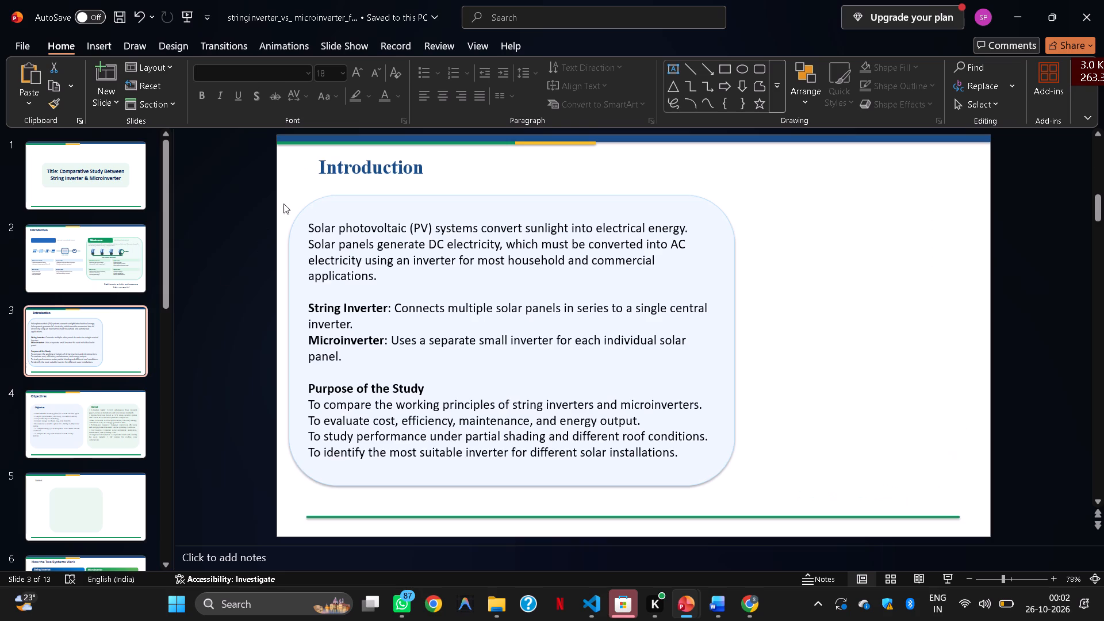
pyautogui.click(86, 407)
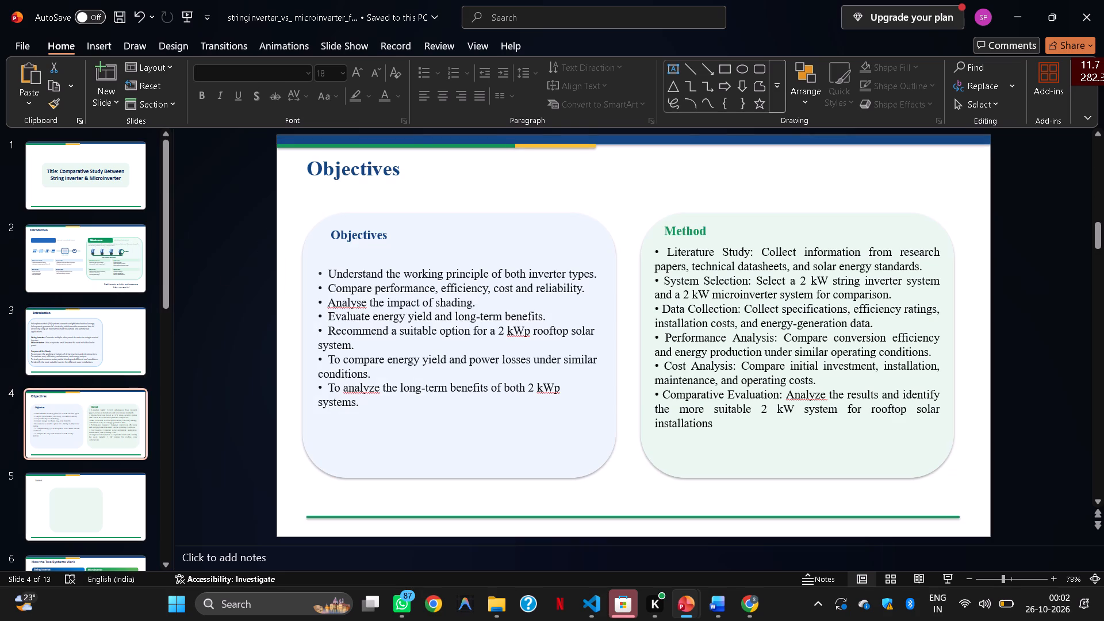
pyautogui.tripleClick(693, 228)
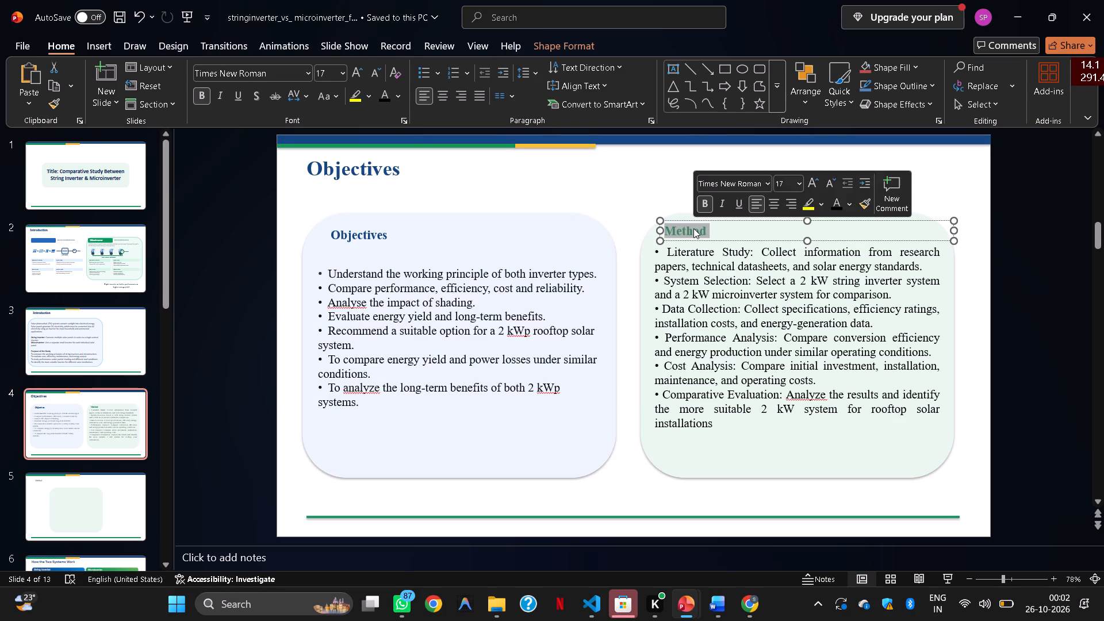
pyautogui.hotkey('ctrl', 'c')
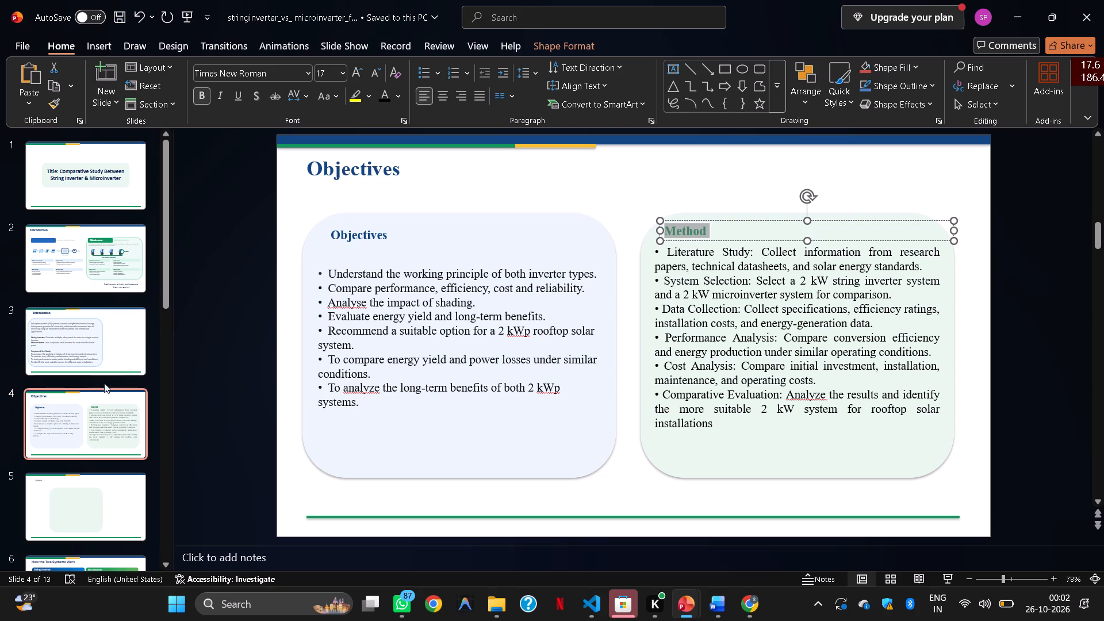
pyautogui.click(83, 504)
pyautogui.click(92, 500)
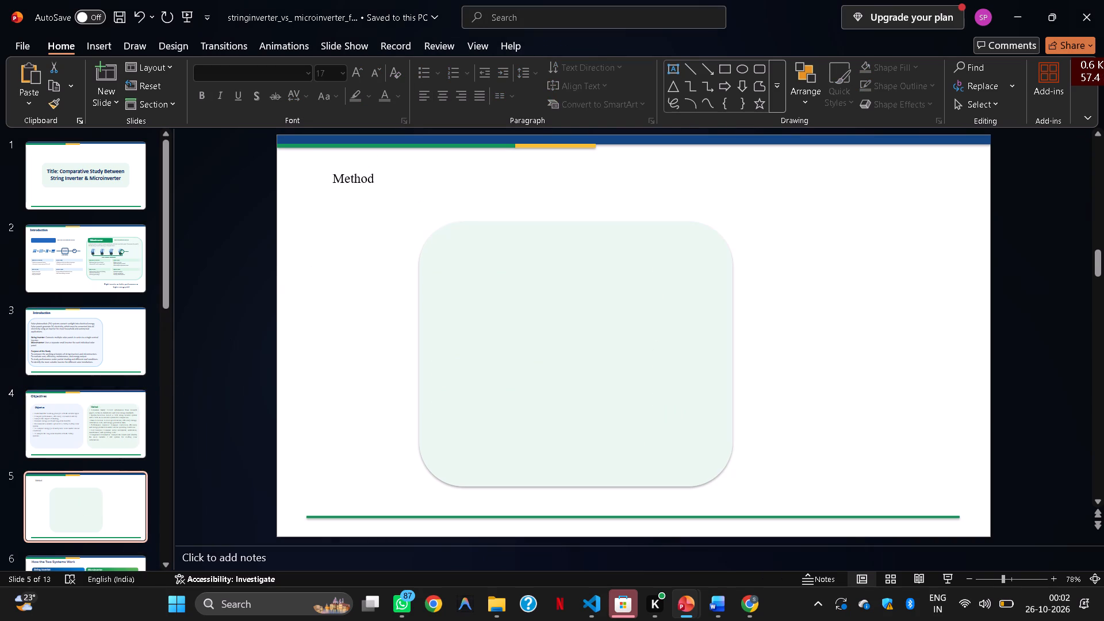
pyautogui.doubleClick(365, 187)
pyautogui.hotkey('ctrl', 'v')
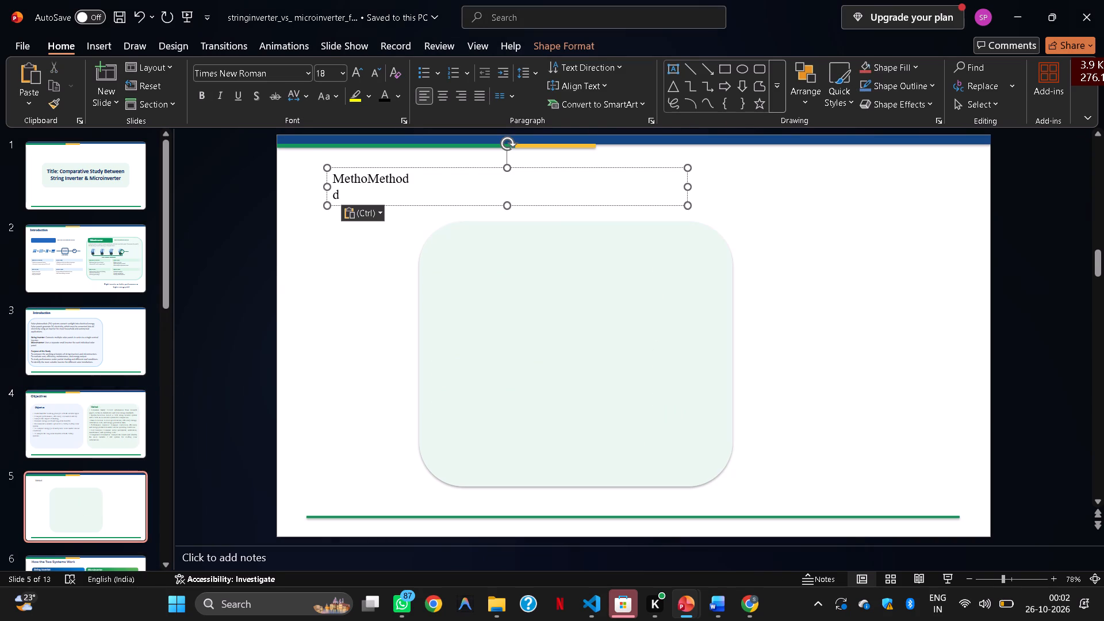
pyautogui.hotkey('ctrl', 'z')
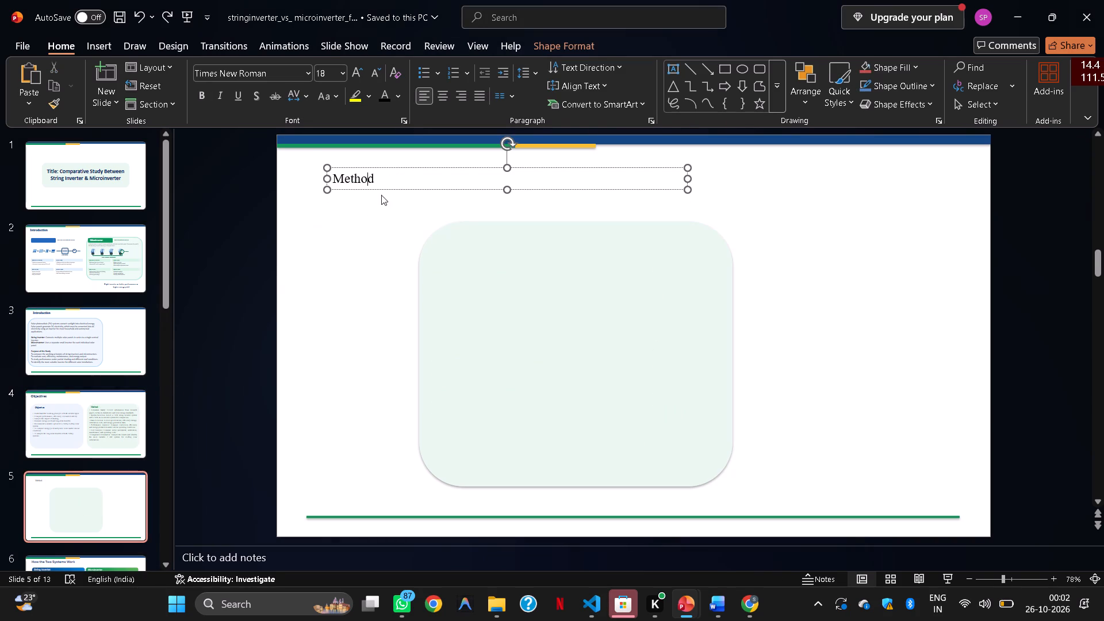
# Change the font color of the "Method" title on slide 5 to the standard green.
pyautogui.click(381, 178)
pyautogui.tripleClick(374, 178)
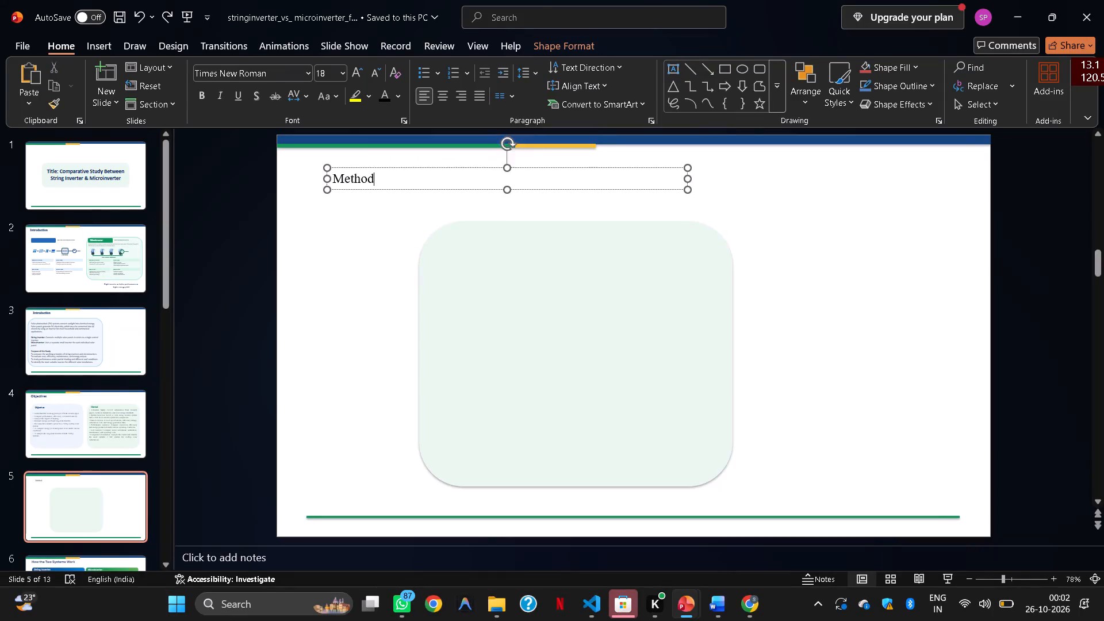
pyautogui.click(385, 98)
pyautogui.click(402, 99)
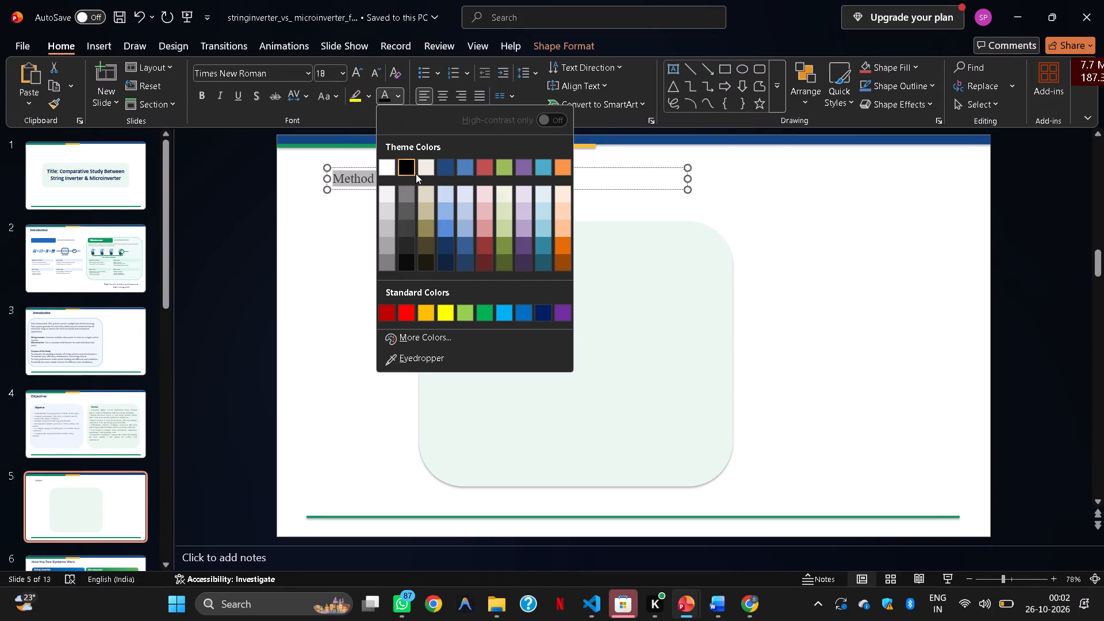
pyautogui.click(486, 305)
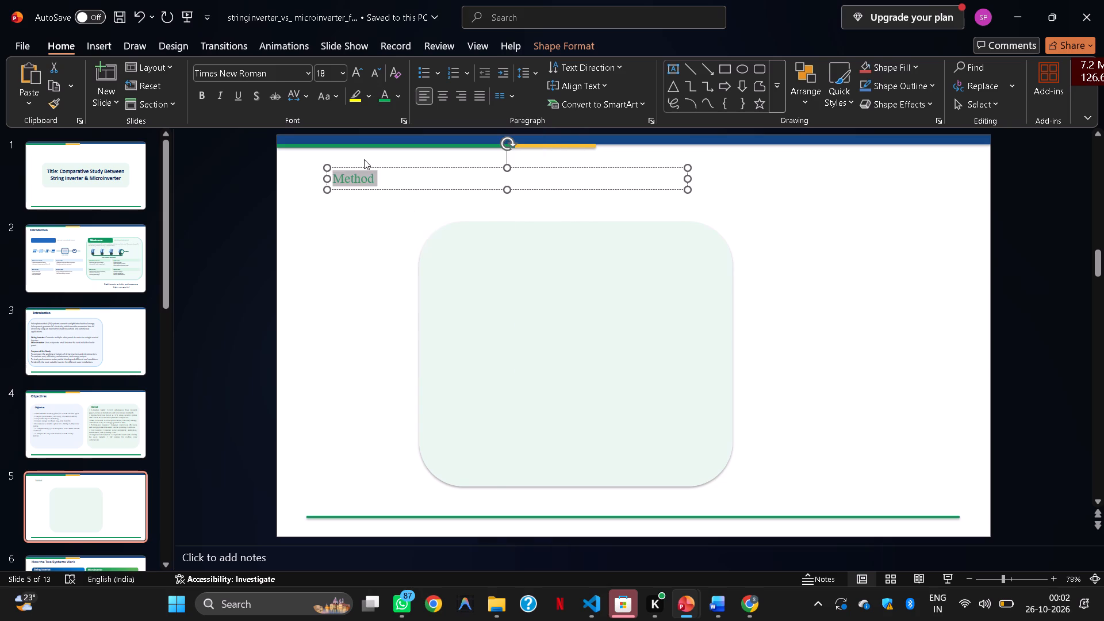
# Check the "Introduction" title's formatting on slide 3 and match slide 5's "Method" title to it with bold and font size 26.
pyautogui.click(113, 333)
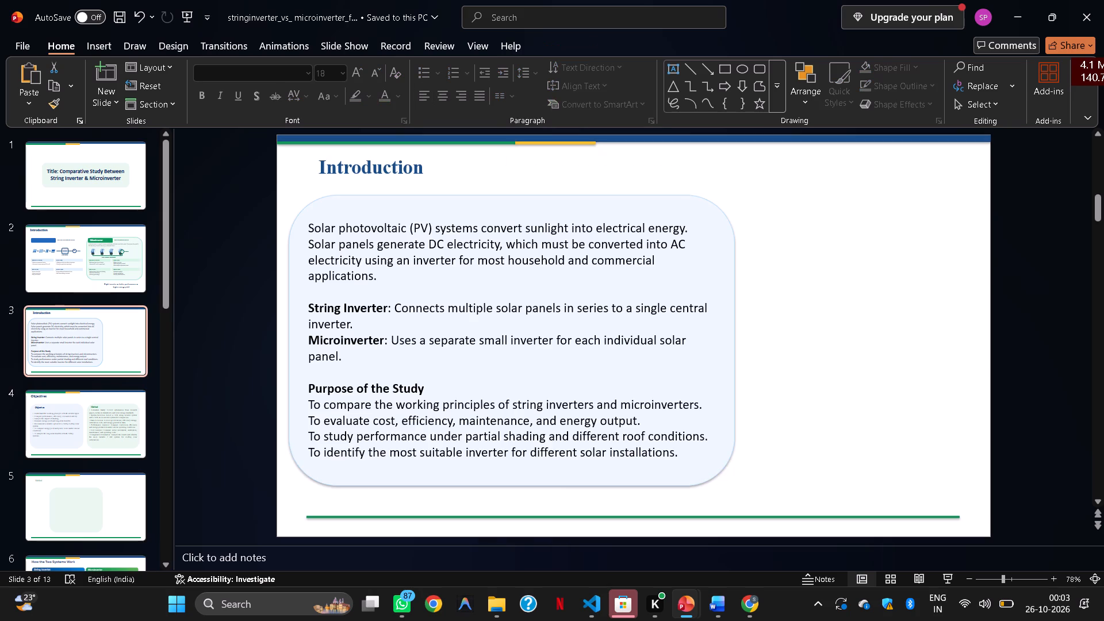
pyautogui.moveTo(362, 166); pyautogui.dragTo(410, 174)
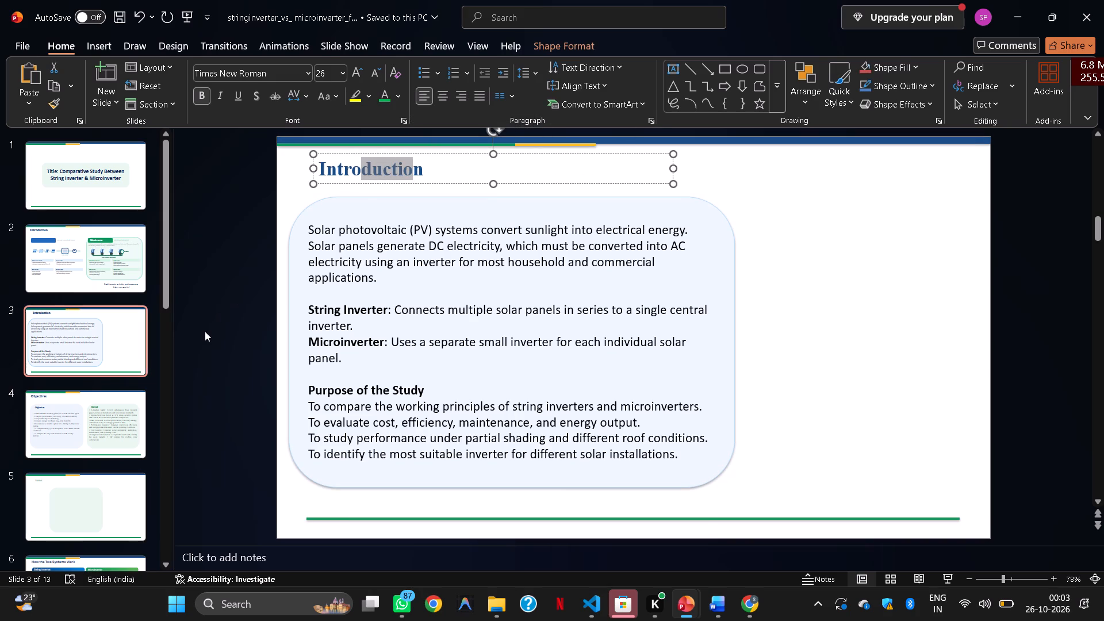
pyautogui.click(74, 499)
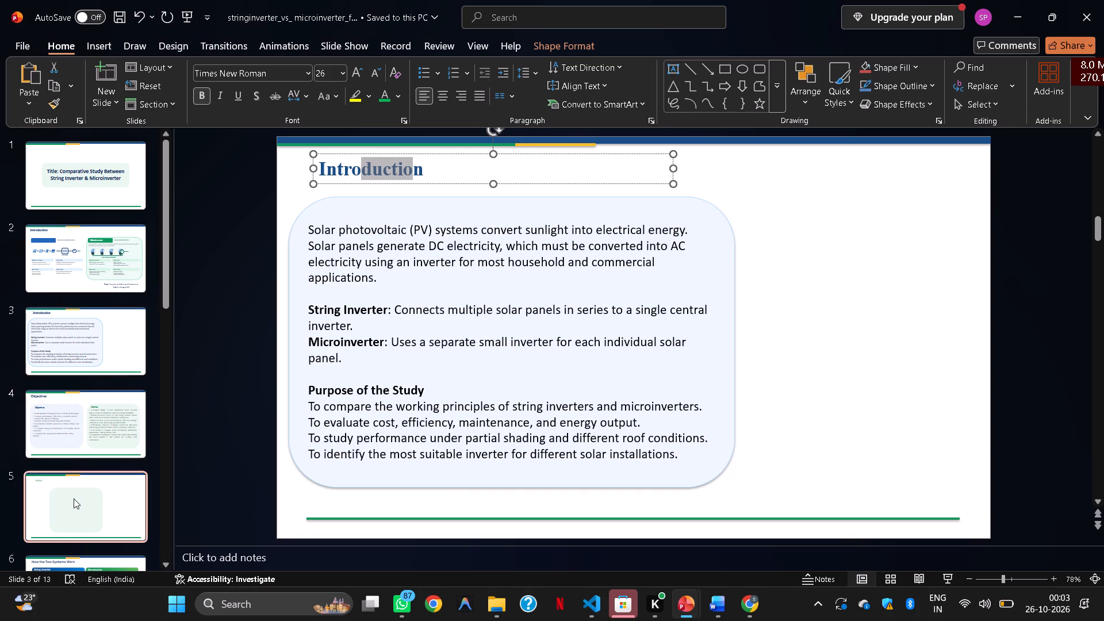
pyautogui.tripleClick(361, 179)
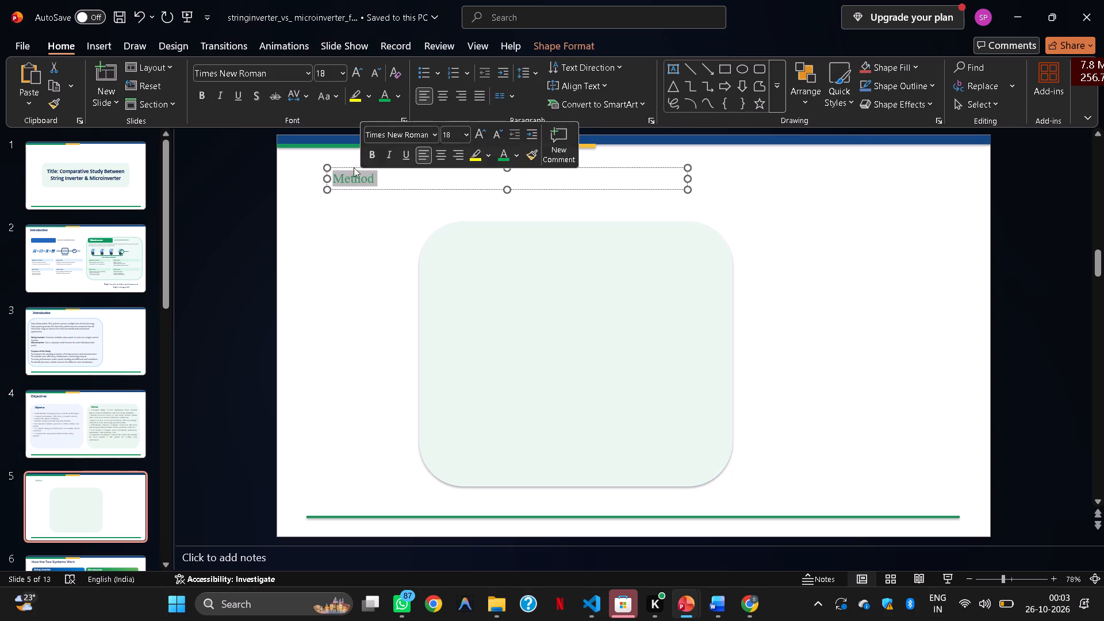
pyautogui.click(356, 76)
pyautogui.click(356, 76)
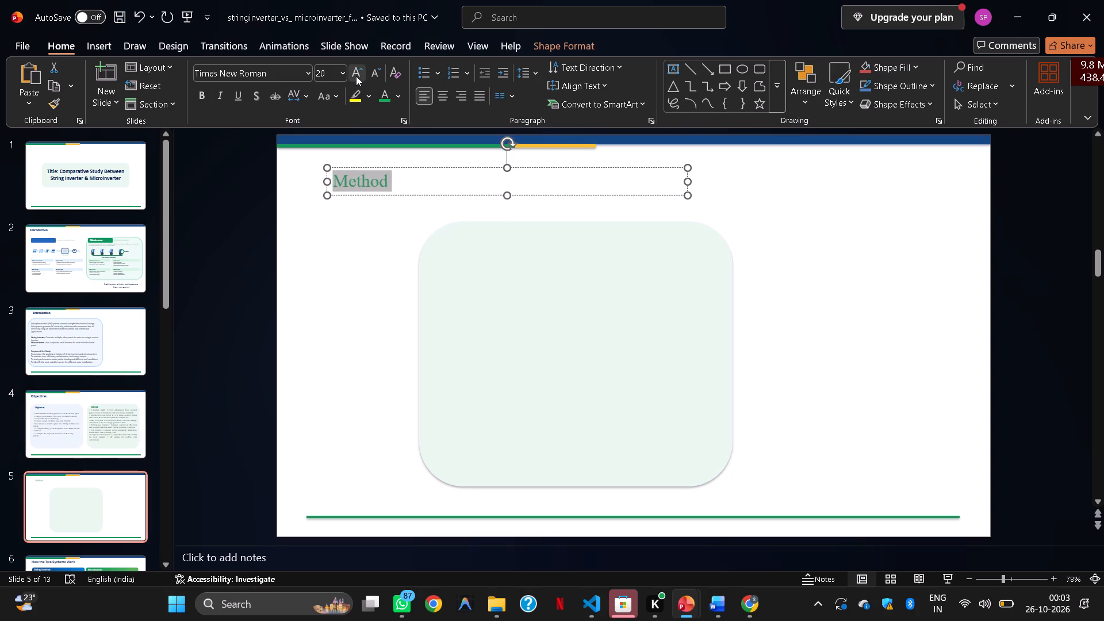
pyautogui.click(356, 76)
pyautogui.click(208, 99)
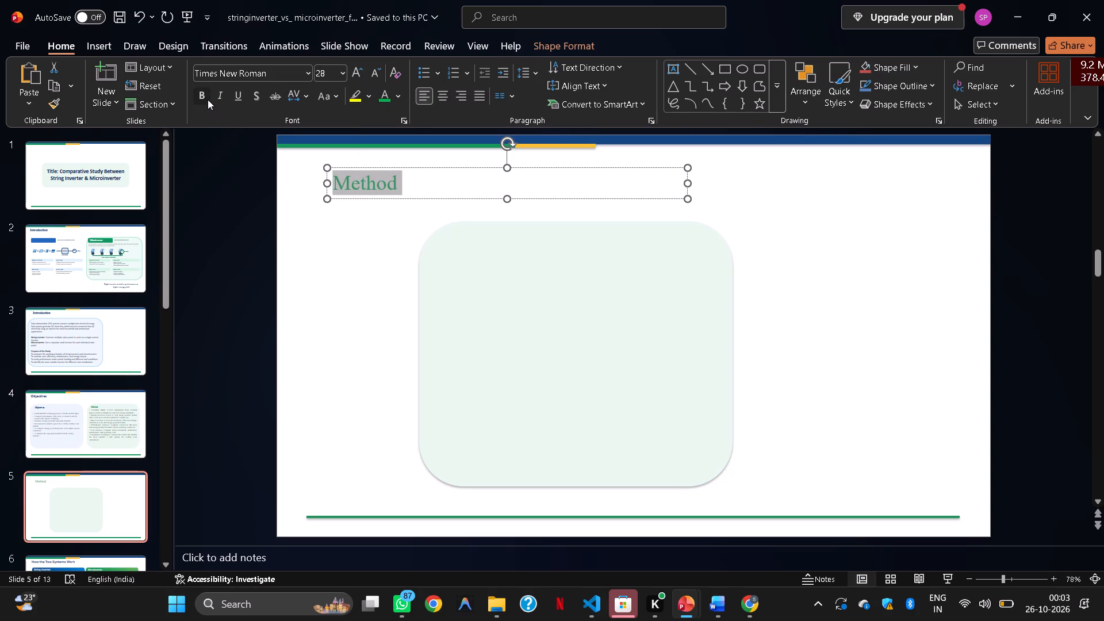
pyautogui.click(329, 74)
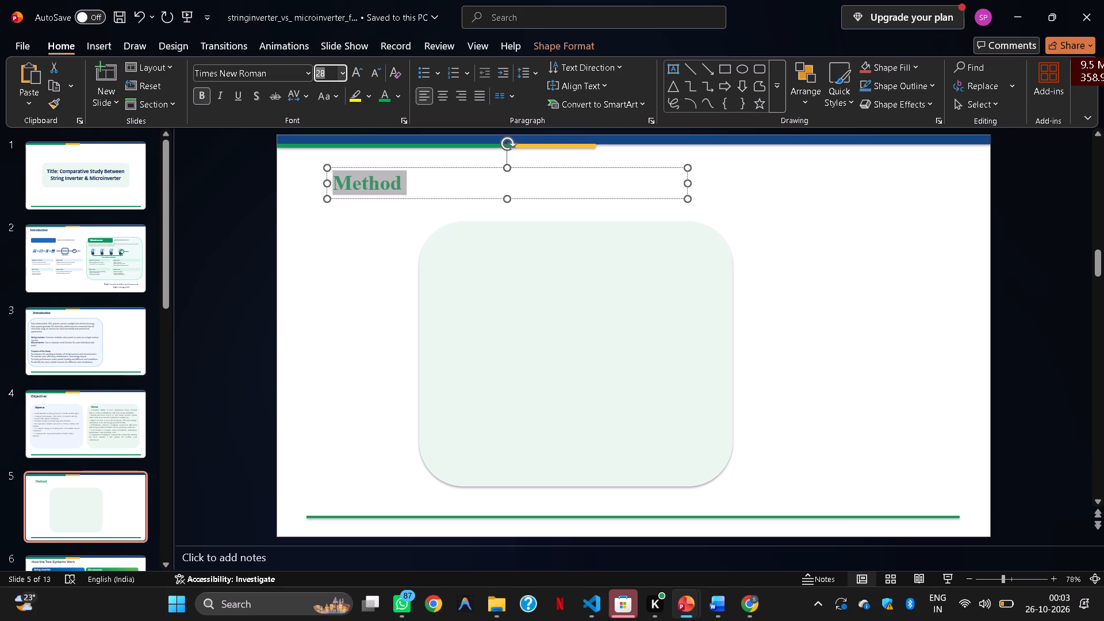
pyautogui.press('BackSpace')
pyautogui.press('2')
pyautogui.press('6')
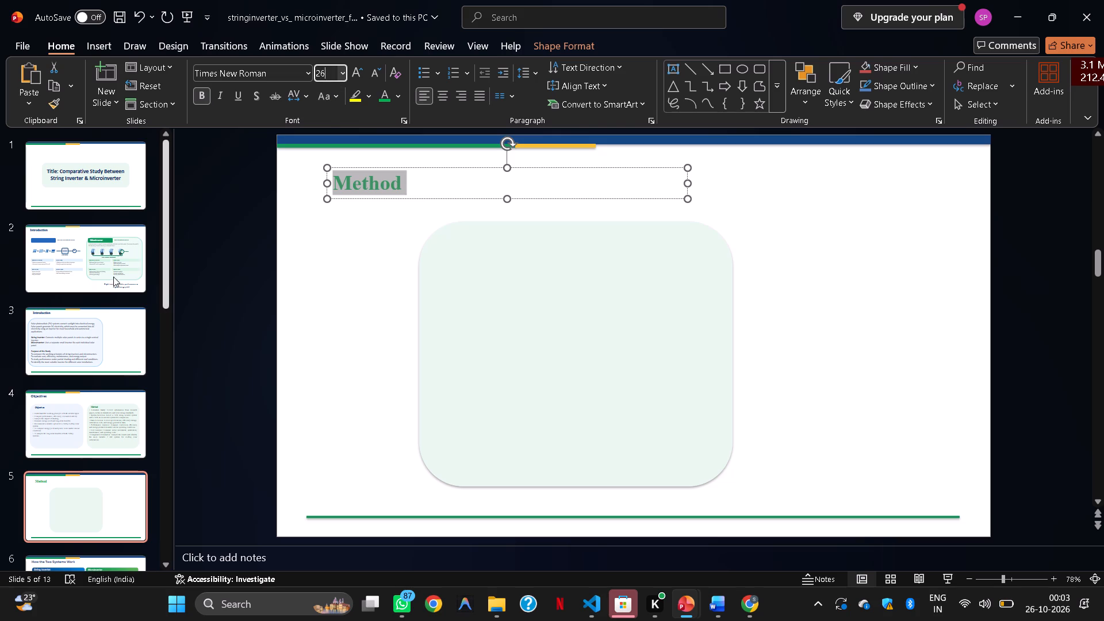
# Copy all the Method bullet text, from Literature Study to Comparative Evaluation, on slide 4 and paste it into slide 5's green panel.
pyautogui.click(106, 389)
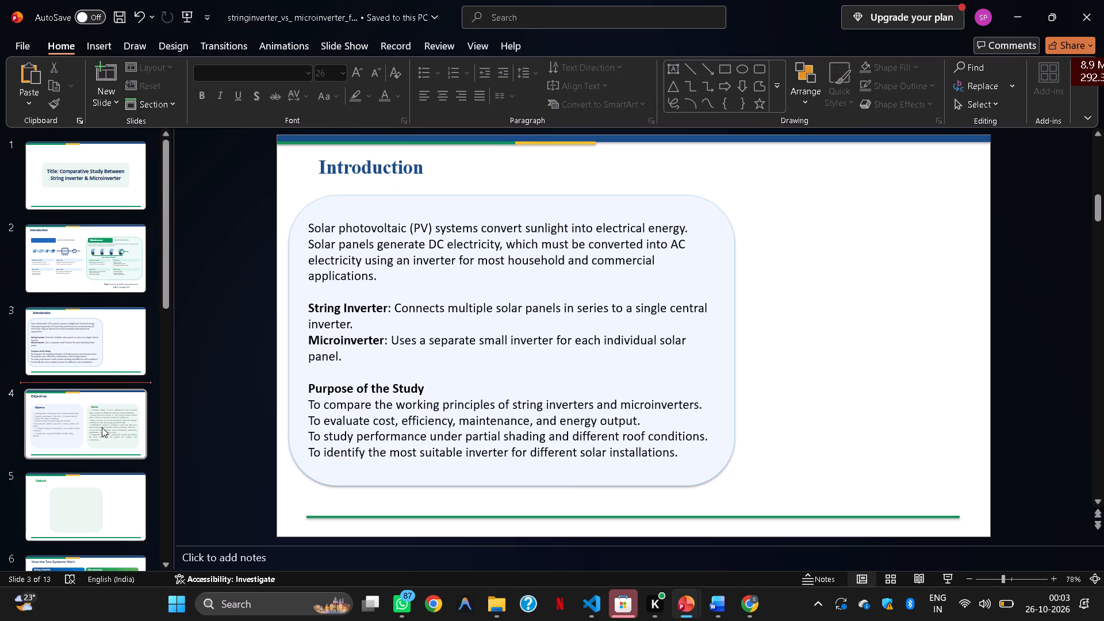
pyautogui.click(102, 428)
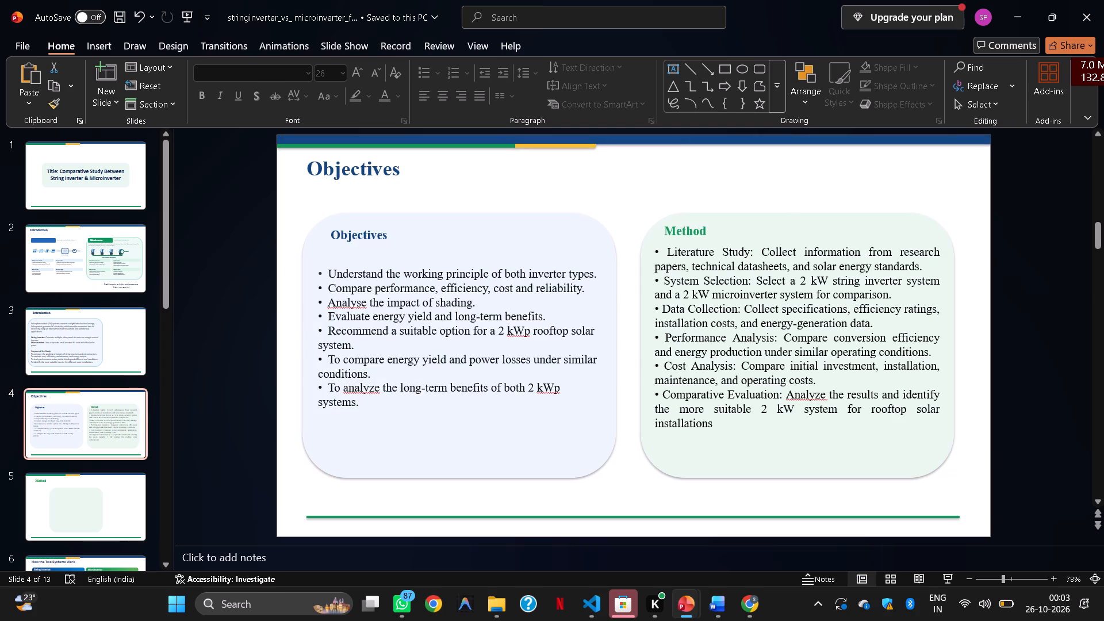
pyautogui.click(740, 440)
pyautogui.moveTo(718, 429); pyautogui.dragTo(667, 277)
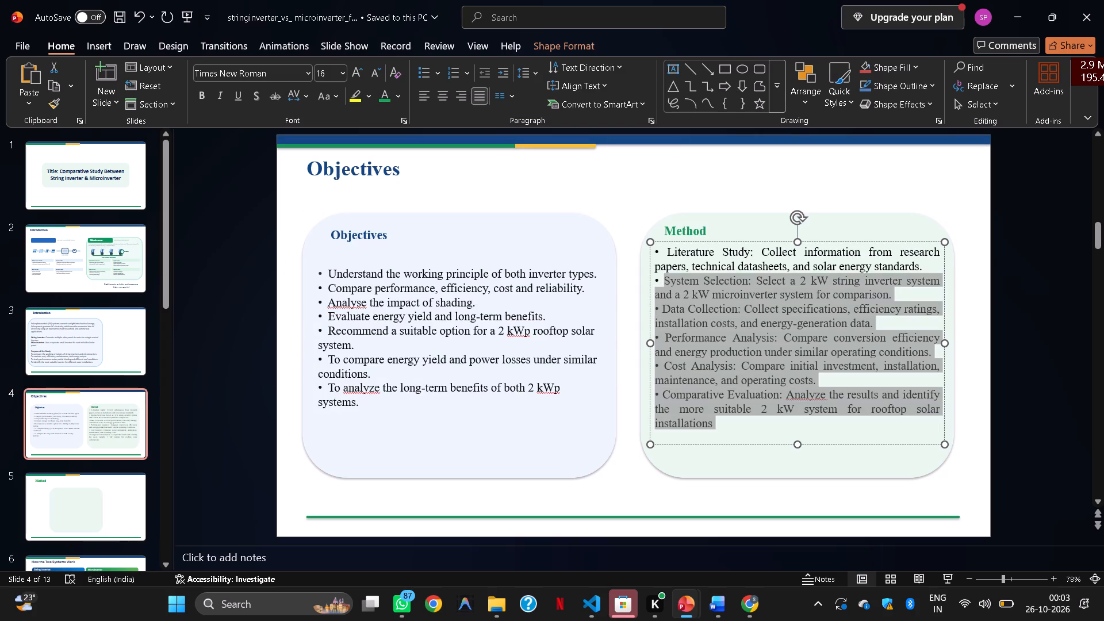
pyautogui.moveTo(667, 277); pyautogui.dragTo(659, 255)
pyautogui.hotkey('ctrl', 'c')
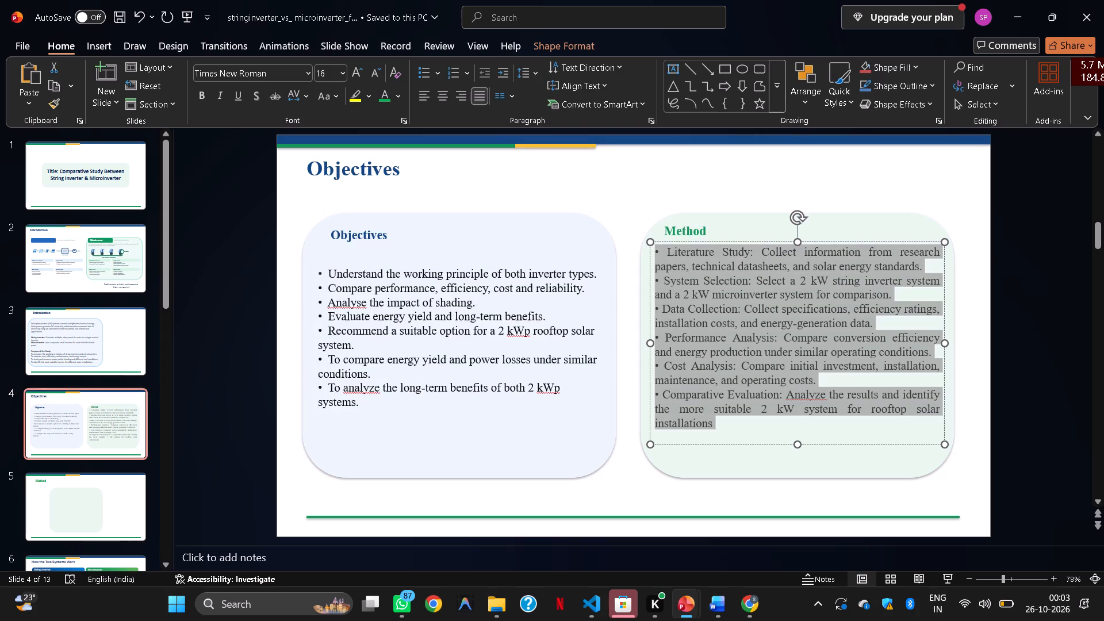
pyautogui.click(112, 491)
pyautogui.click(586, 317)
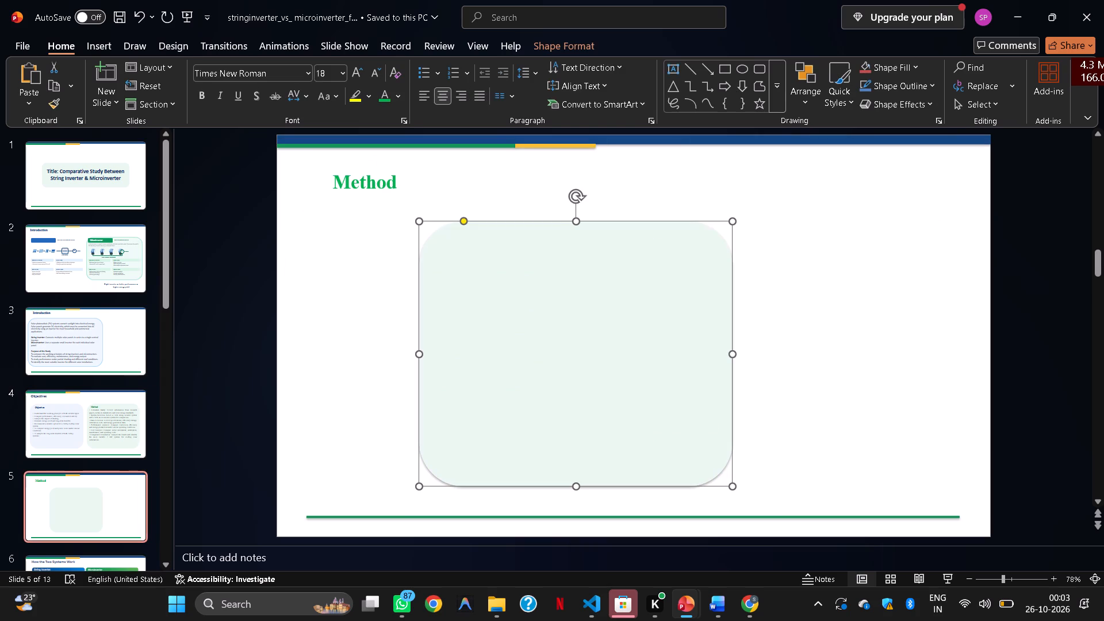
pyautogui.hotkey('ctrl', 'v')
# Change the font color of all the bullet text in slide 5's green panel to black.
pyautogui.click(534, 323)
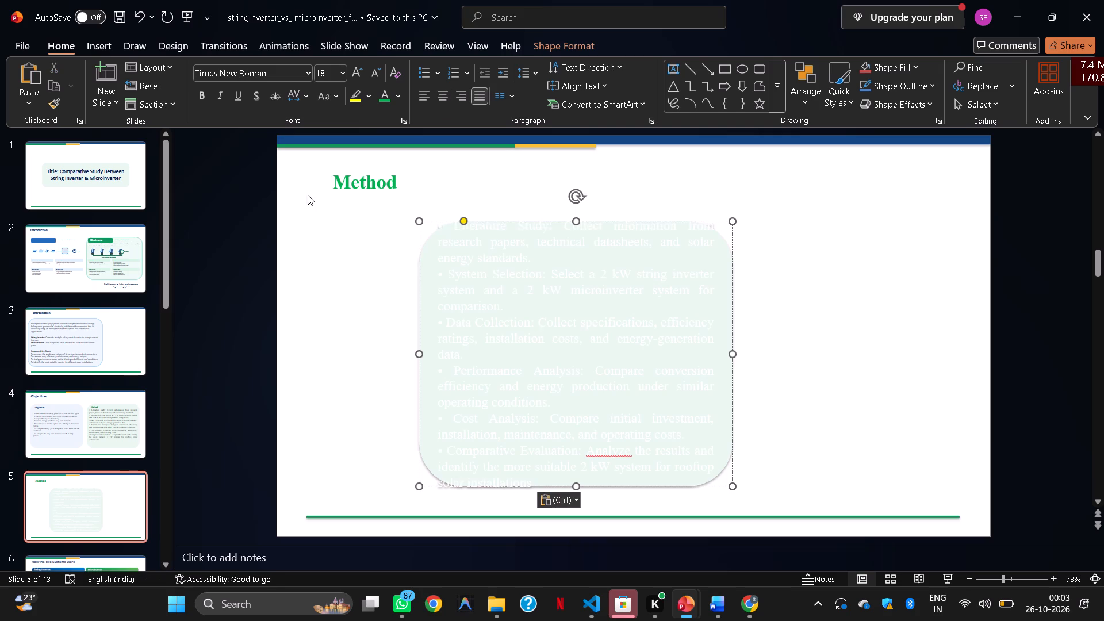
pyautogui.click(400, 94)
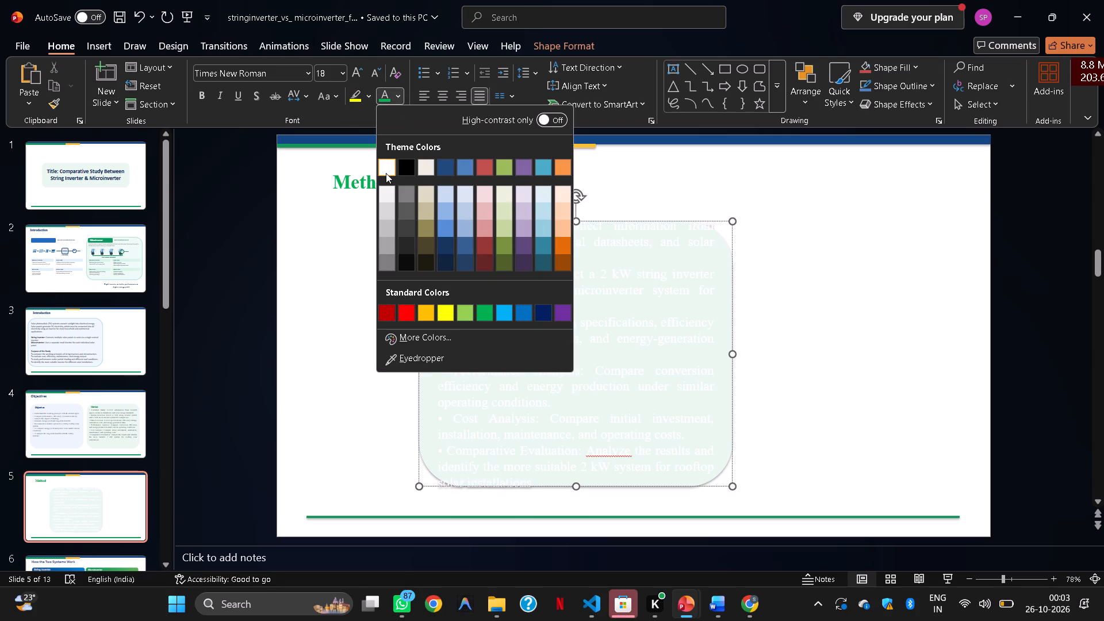
pyautogui.click(409, 169)
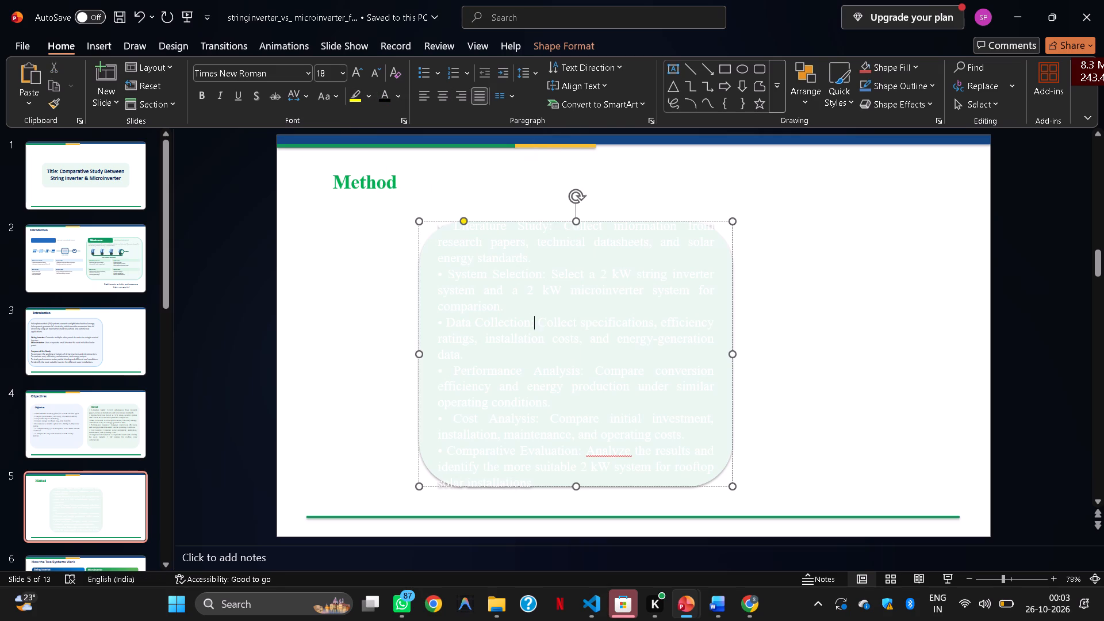
pyautogui.hotkey('ctrl', 'a')
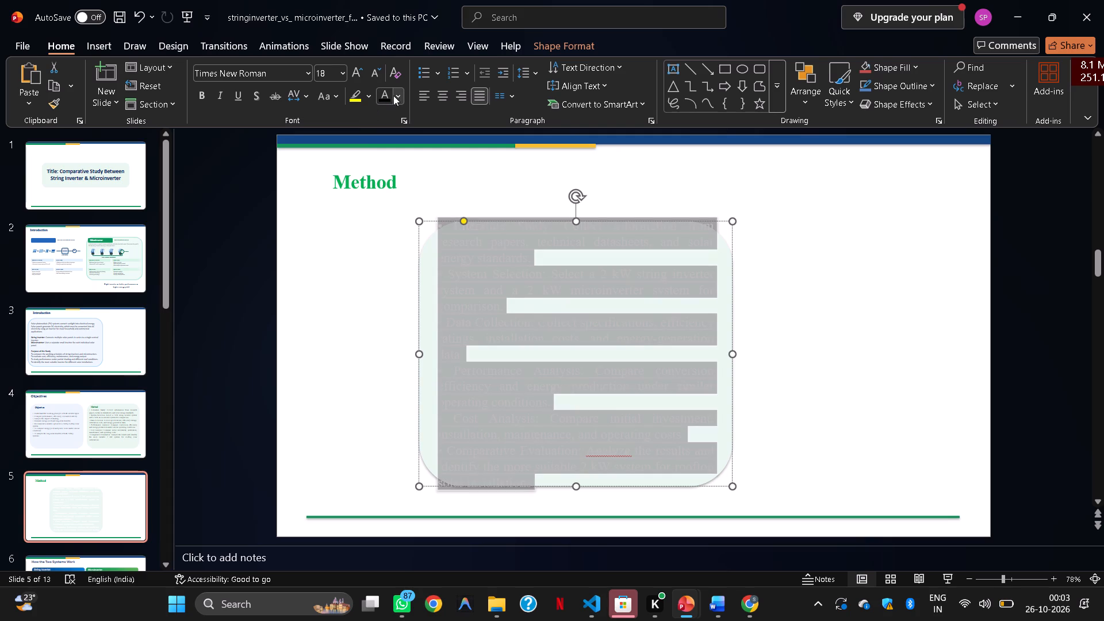
pyautogui.click(386, 94)
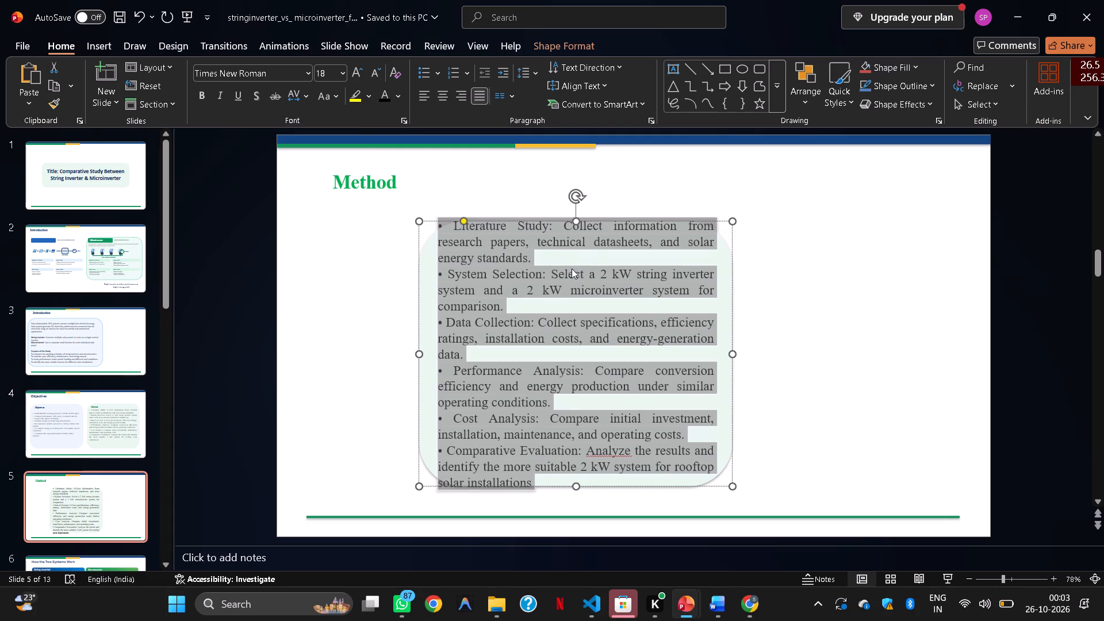
# Widen slide 5's green panel toward the slide's right side and extend its top edge slightly upward.
pyautogui.click(572, 269)
pyautogui.moveTo(733, 355); pyautogui.dragTo(786, 346)
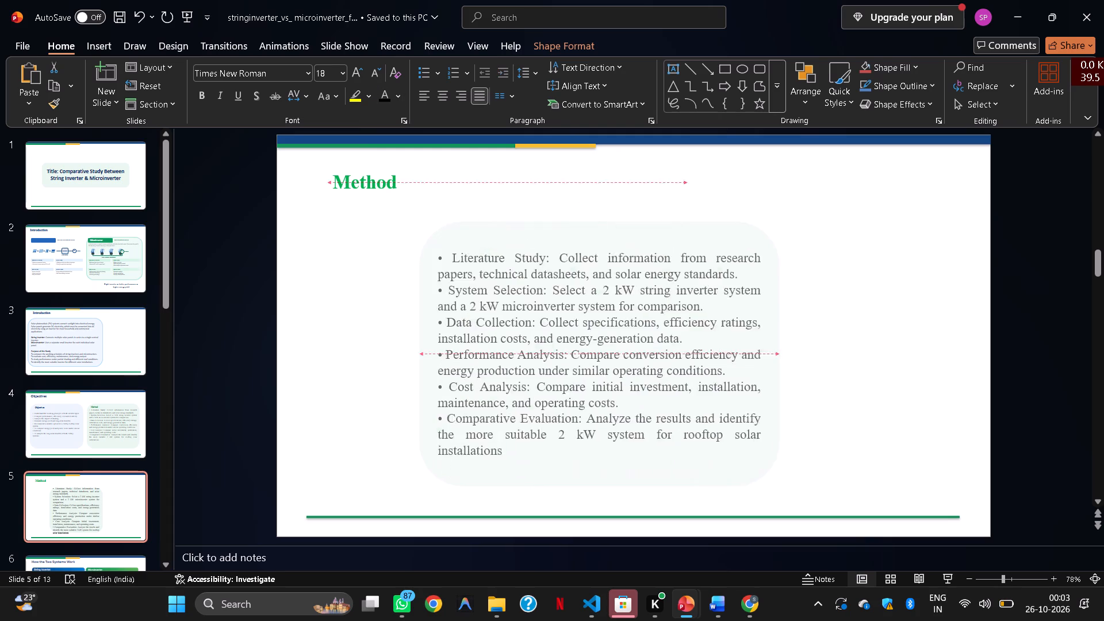
pyautogui.moveTo(786, 346); pyautogui.dragTo(864, 339)
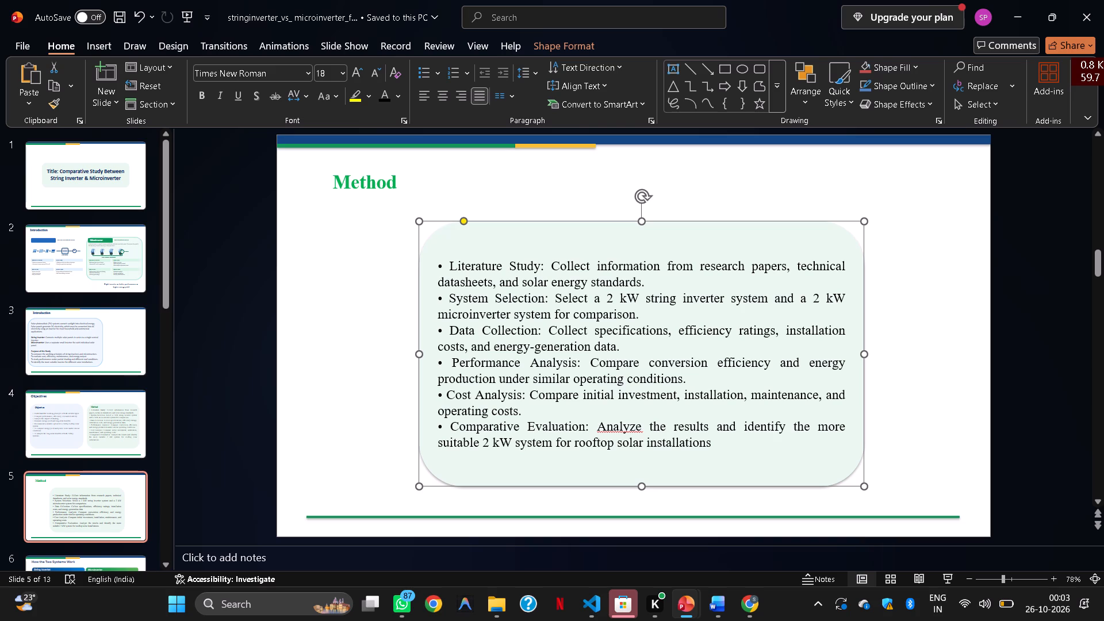
pyautogui.moveTo(643, 222); pyautogui.dragTo(638, 206)
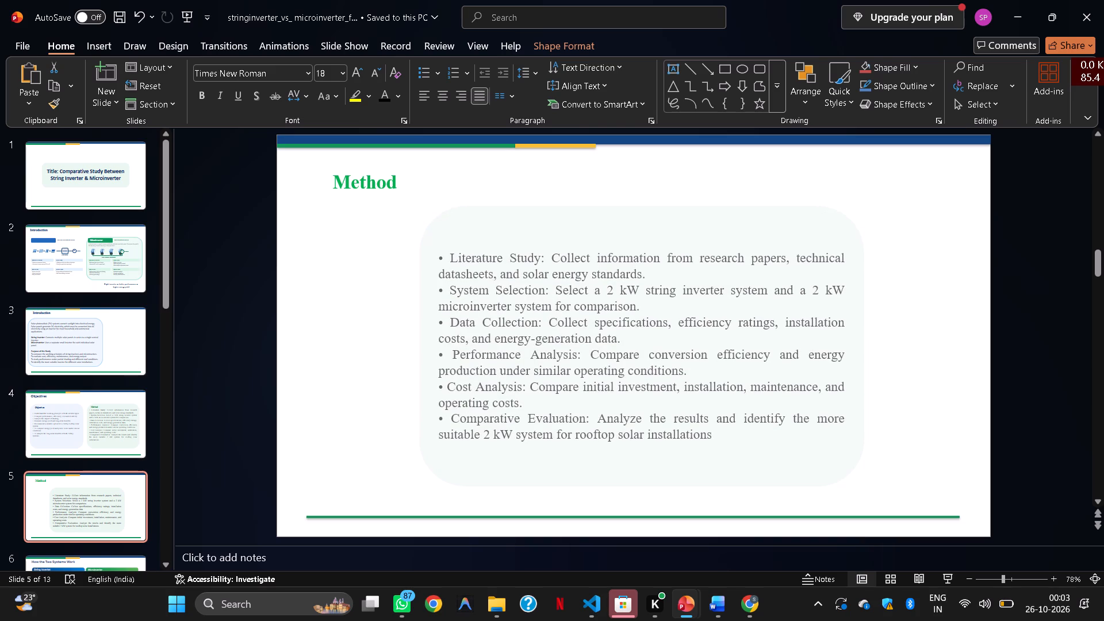
pyautogui.moveTo(638, 206); pyautogui.dragTo(637, 204)
# Move slide 5's green panel left to align with the start of the footer line and extend its bottom edge slightly downward.
pyautogui.moveTo(604, 305); pyautogui.dragTo(532, 299)
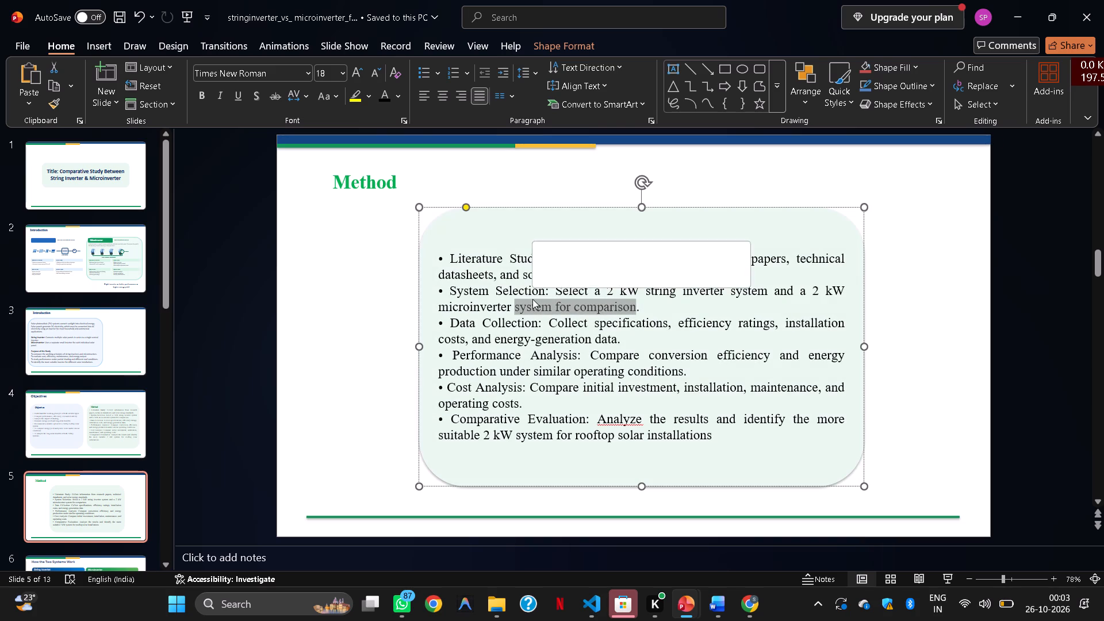
pyautogui.click(647, 223)
pyautogui.moveTo(627, 228); pyautogui.dragTo(572, 238)
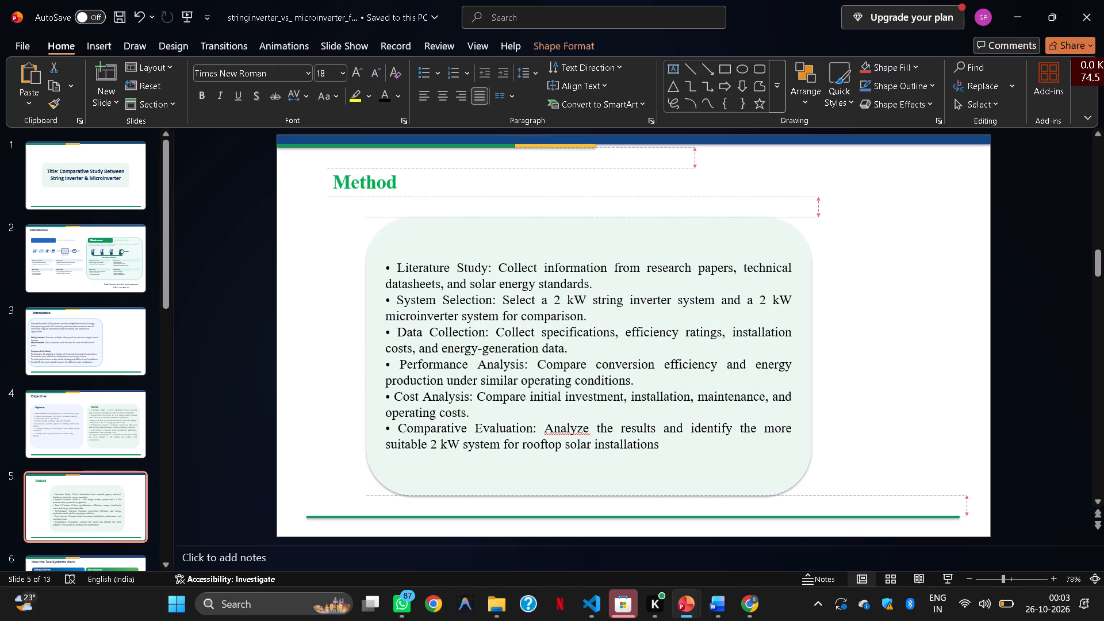
pyautogui.moveTo(572, 238); pyautogui.dragTo(516, 228)
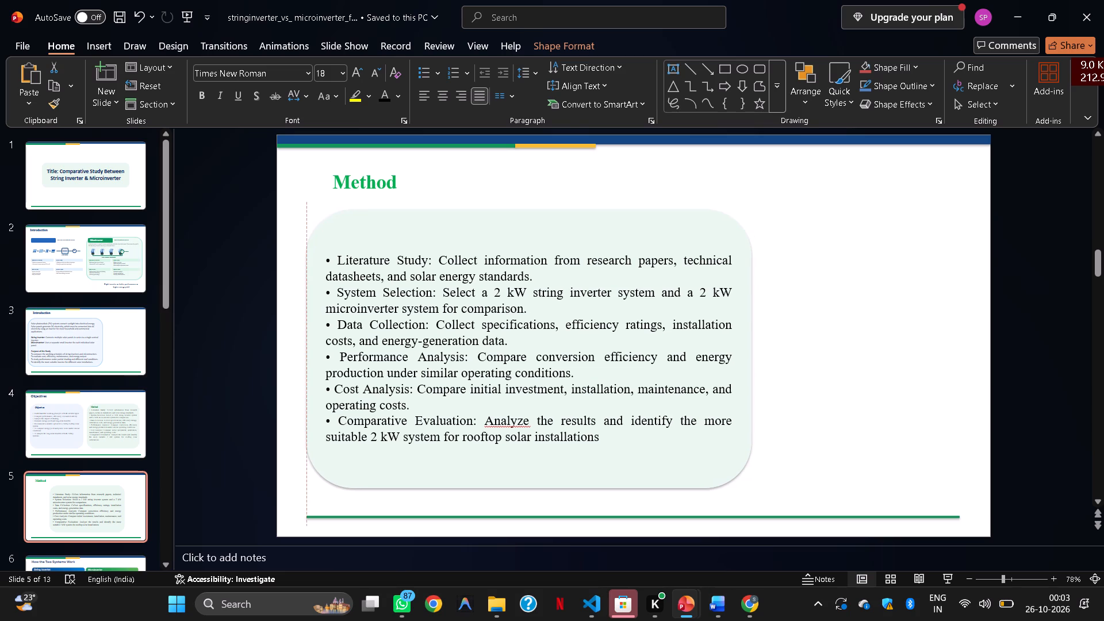
pyautogui.moveTo(516, 228); pyautogui.dragTo(515, 227)
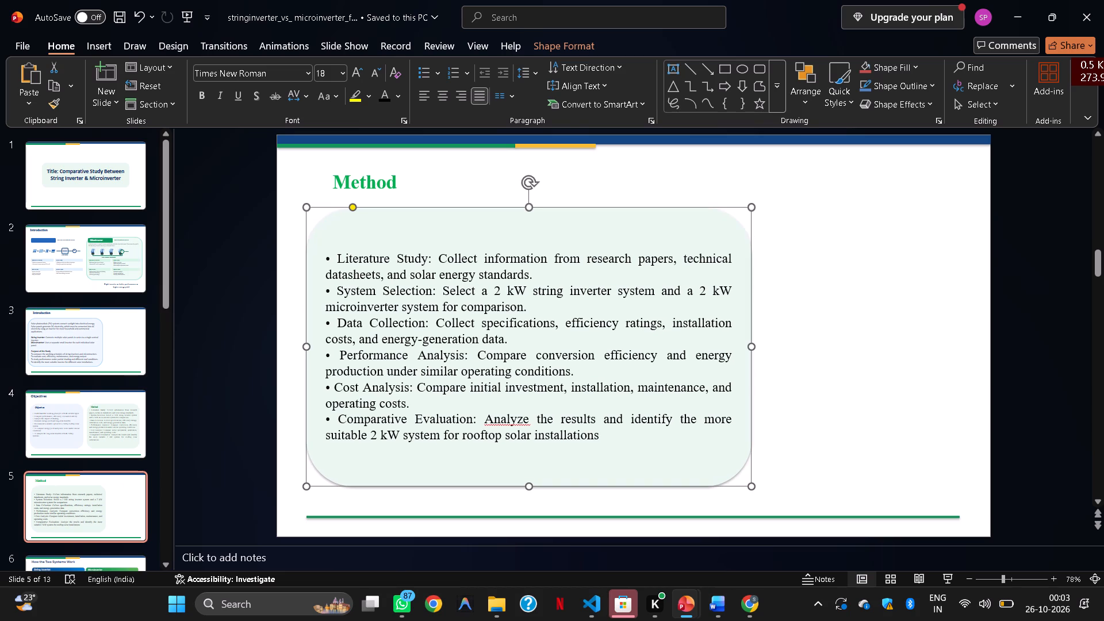
pyautogui.moveTo(527, 485); pyautogui.dragTo(527, 489)
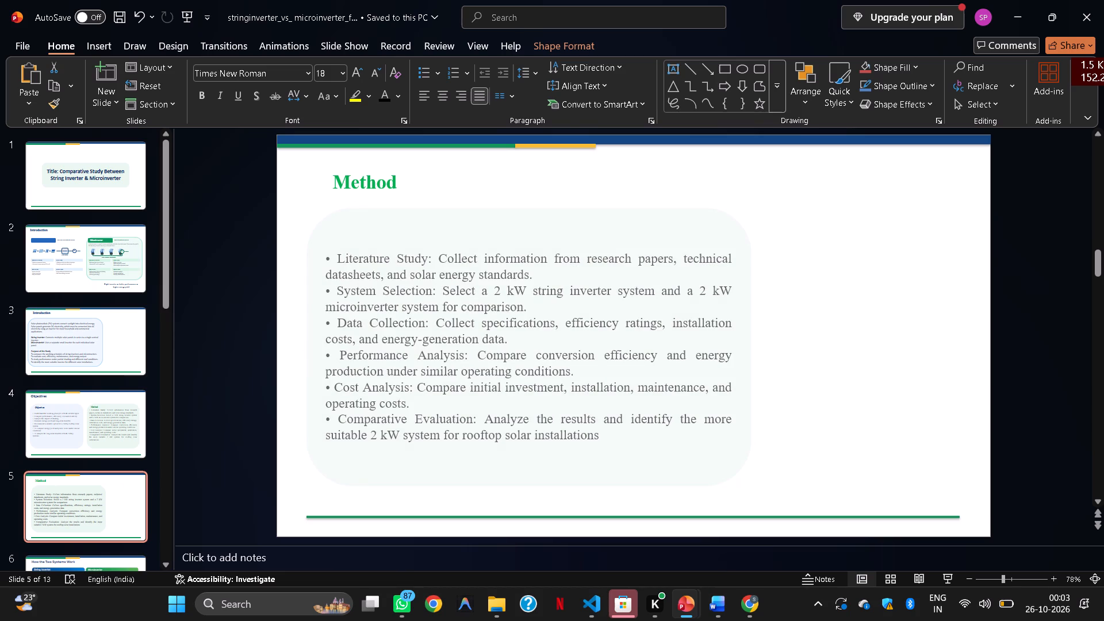
pyautogui.moveTo(527, 489); pyautogui.dragTo(527, 493)
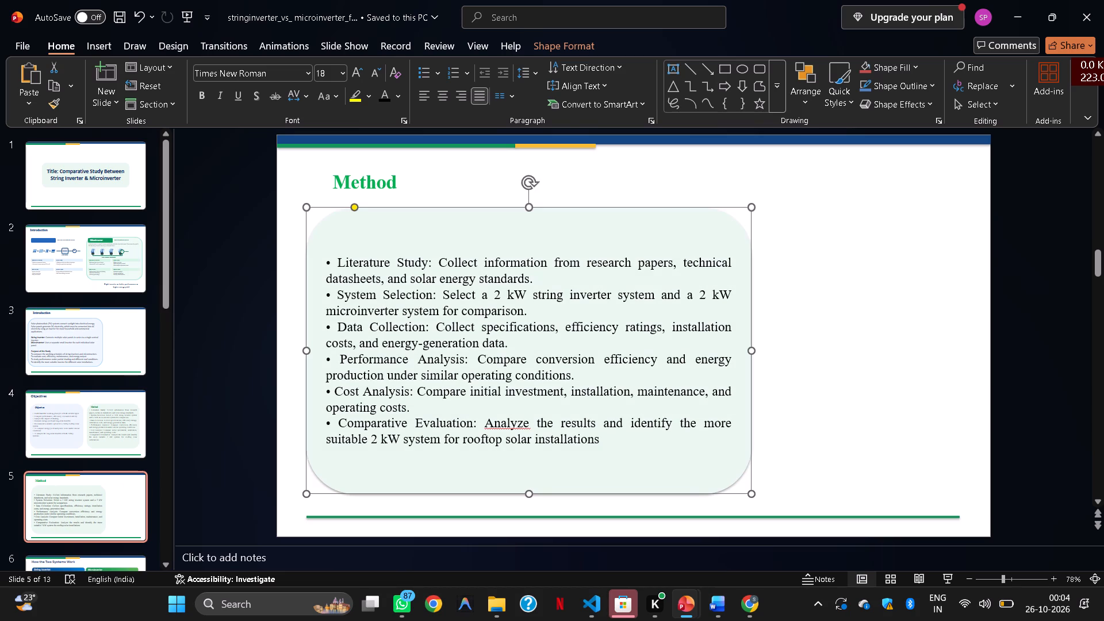
# Delete the "Objectives" subheading text inside the blue panel on slide 4, keeping the main slide title.
pyautogui.click(106, 435)
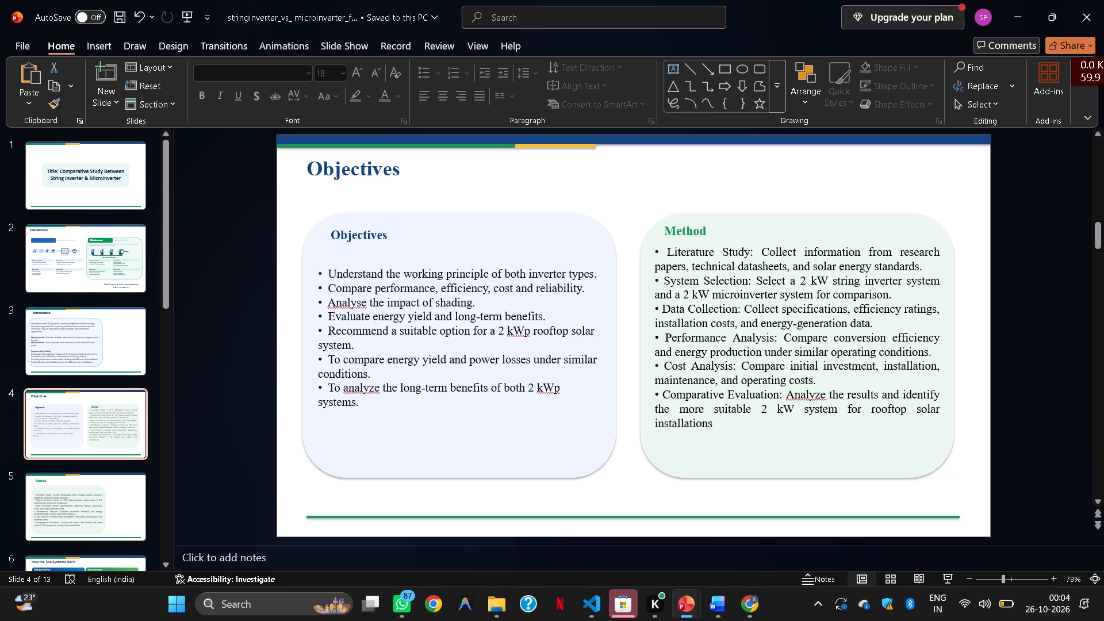
pyautogui.click(720, 235)
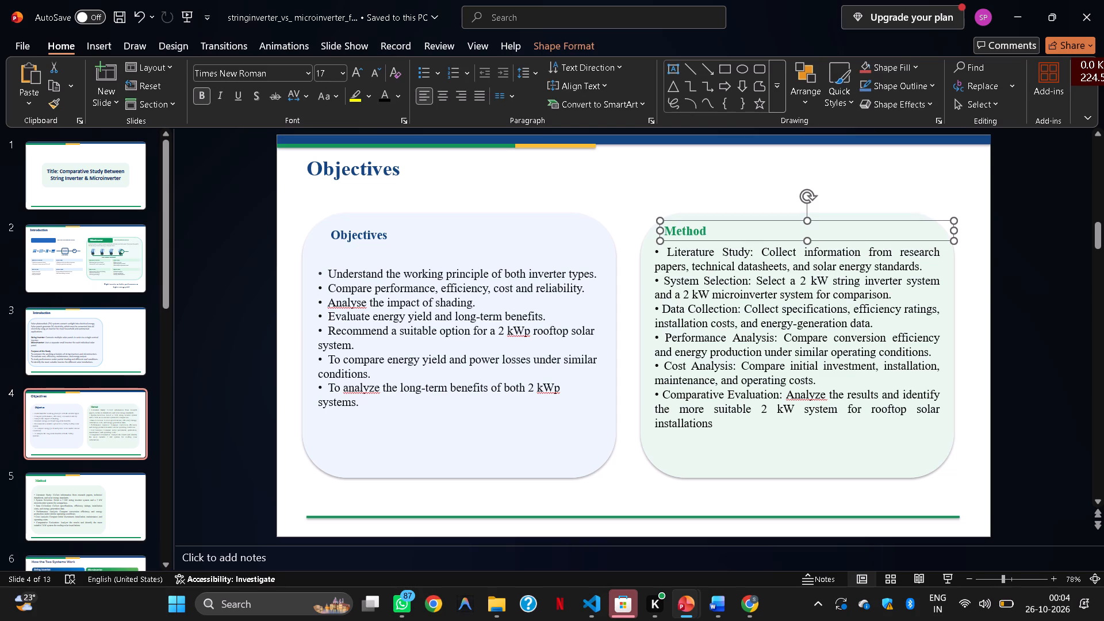
pyautogui.click(386, 235)
pyautogui.press('BackSpace')
pyautogui.press('BackSpace')
pyautogui.press('BackSpace')
pyautogui.press('BackSpace')
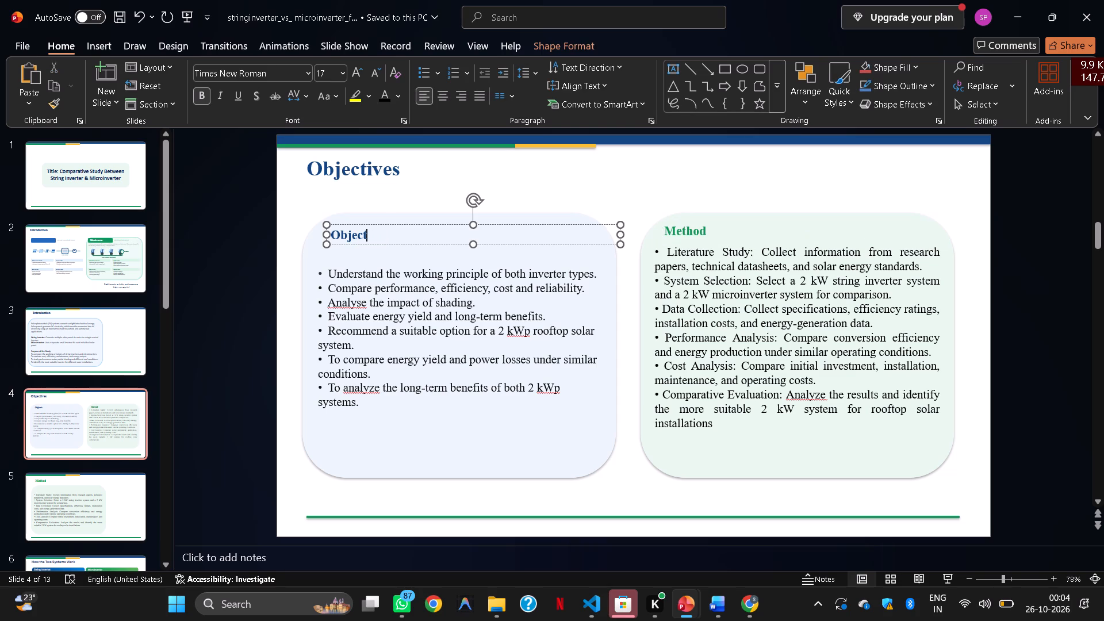
pyautogui.press('BackSpace')
pyautogui.press('BackSpace')
pyautogui.press('BackSpace')
pyautogui.press('BackSpace')
pyautogui.press('BackSpace')
pyautogui.press('BackSpace')
pyautogui.press('BackSpace')
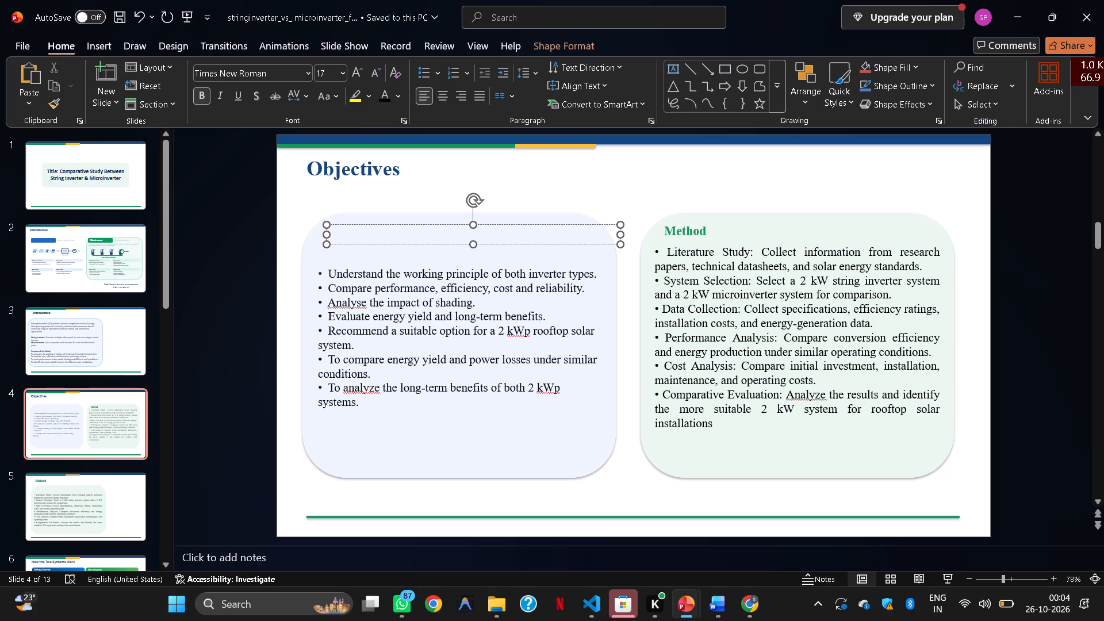
# Shorten slide 4's blue panel from its bottom edge and move the objectives bullet text slightly up inside it.
pyautogui.click(429, 179)
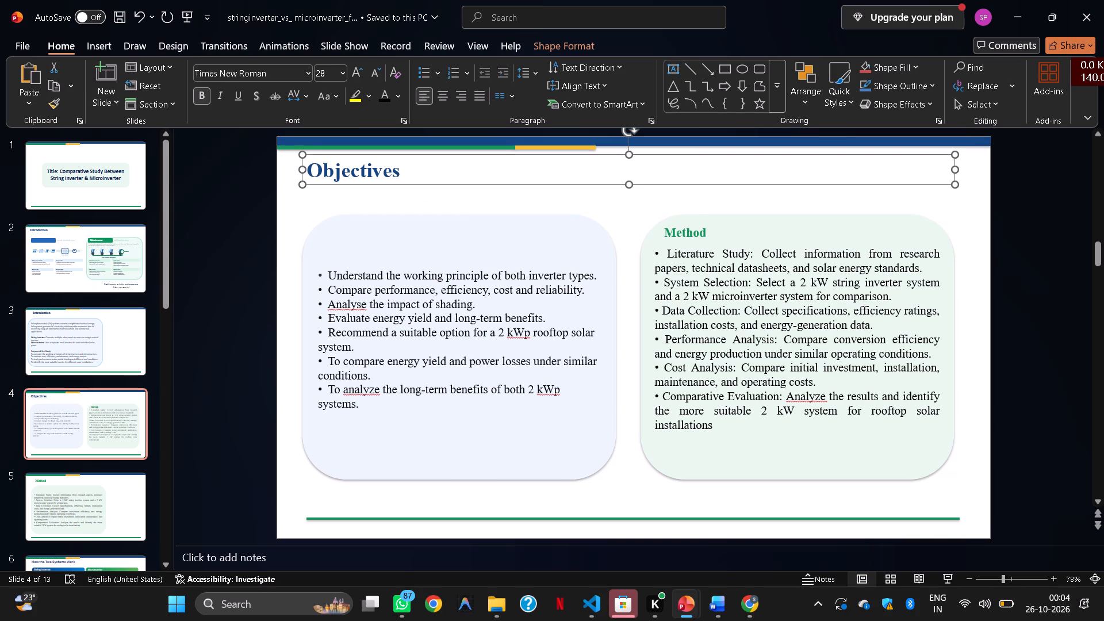
pyautogui.click(421, 467)
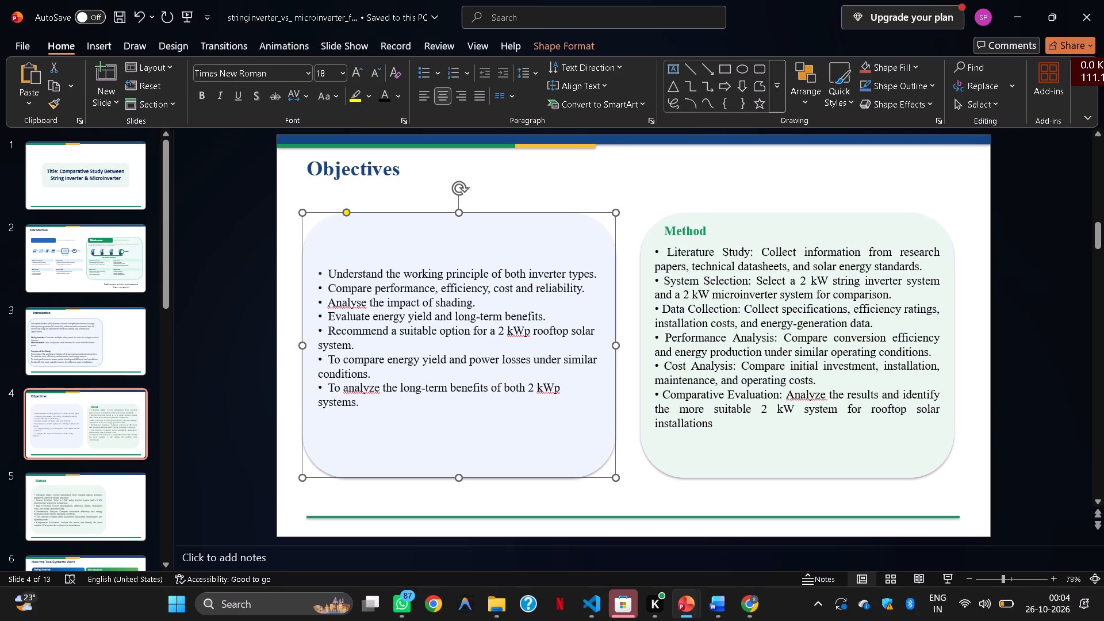
pyautogui.moveTo(459, 478); pyautogui.dragTo(461, 454)
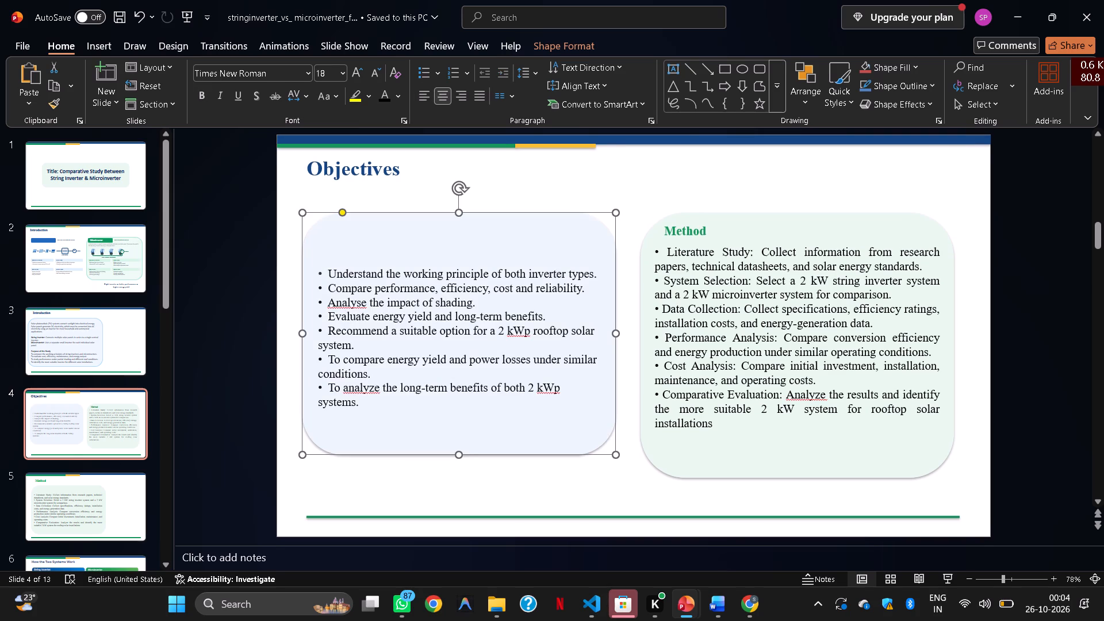
pyautogui.click(428, 251)
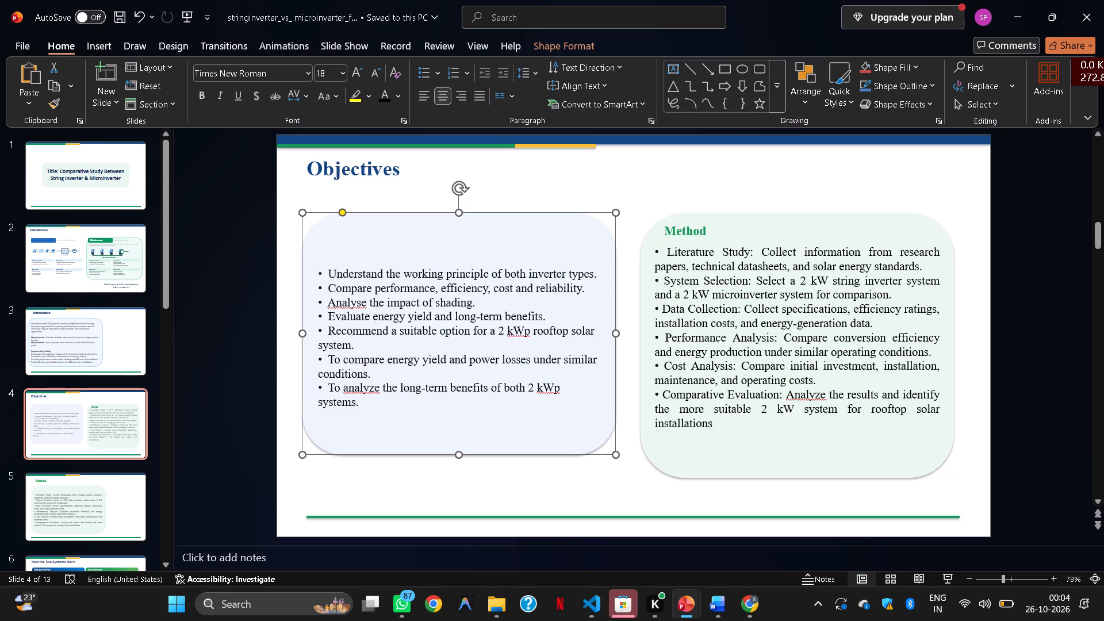
pyautogui.click(426, 281)
pyautogui.moveTo(425, 264); pyautogui.dragTo(430, 254)
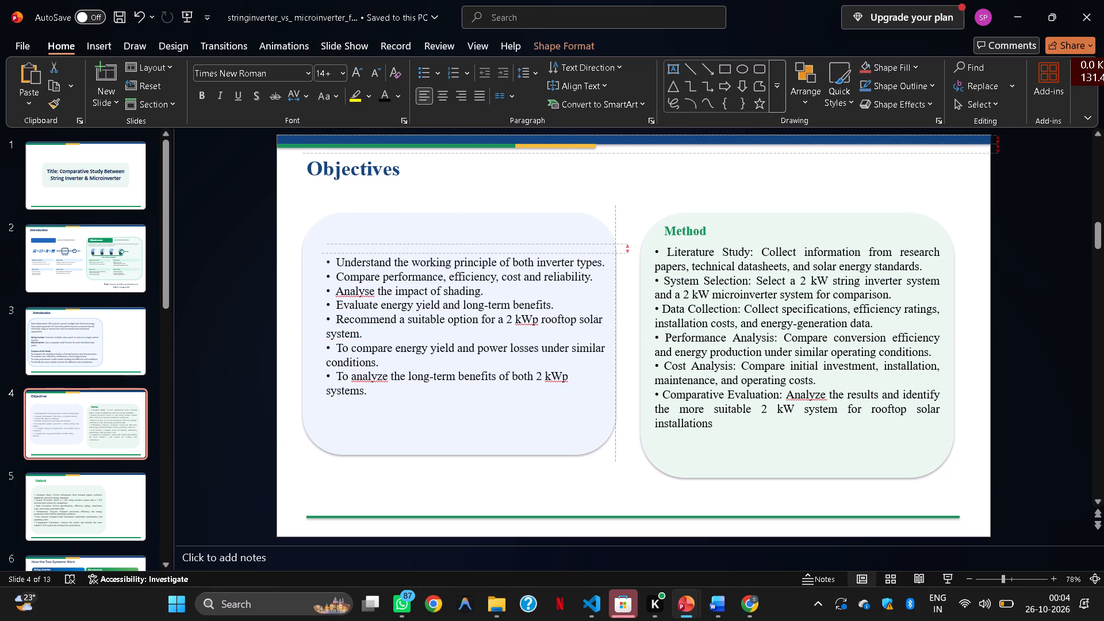
pyautogui.moveTo(430, 254); pyautogui.dragTo(428, 256)
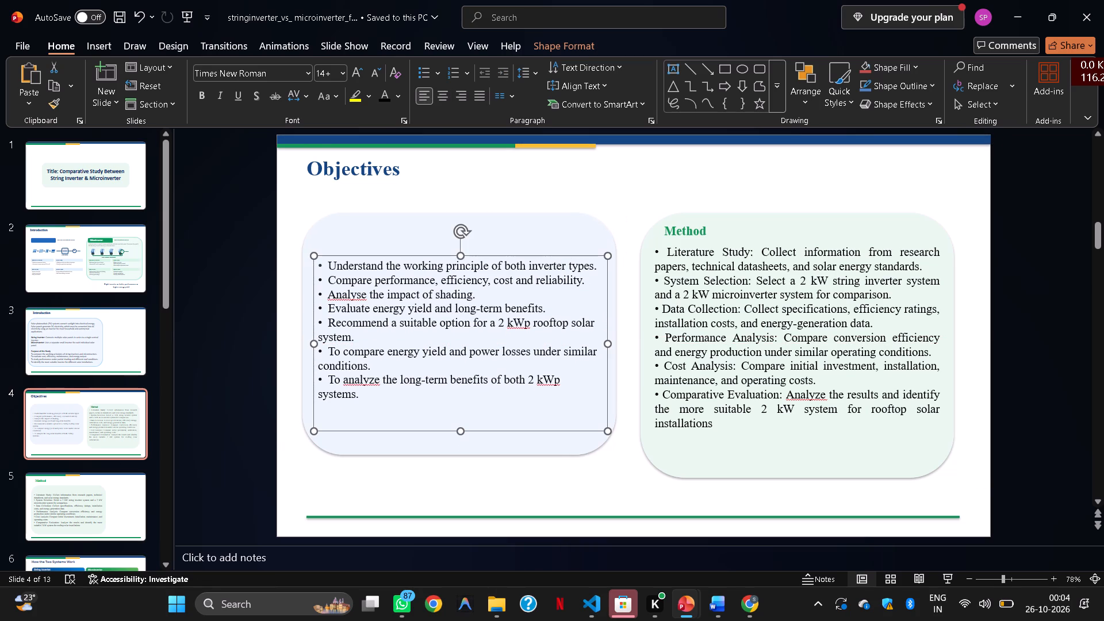
# Increase the font size of the selected objectives bullets on slide 4 by one increment and shift the blue panel slightly down.
pyautogui.moveTo(451, 410); pyautogui.dragTo(336, 262)
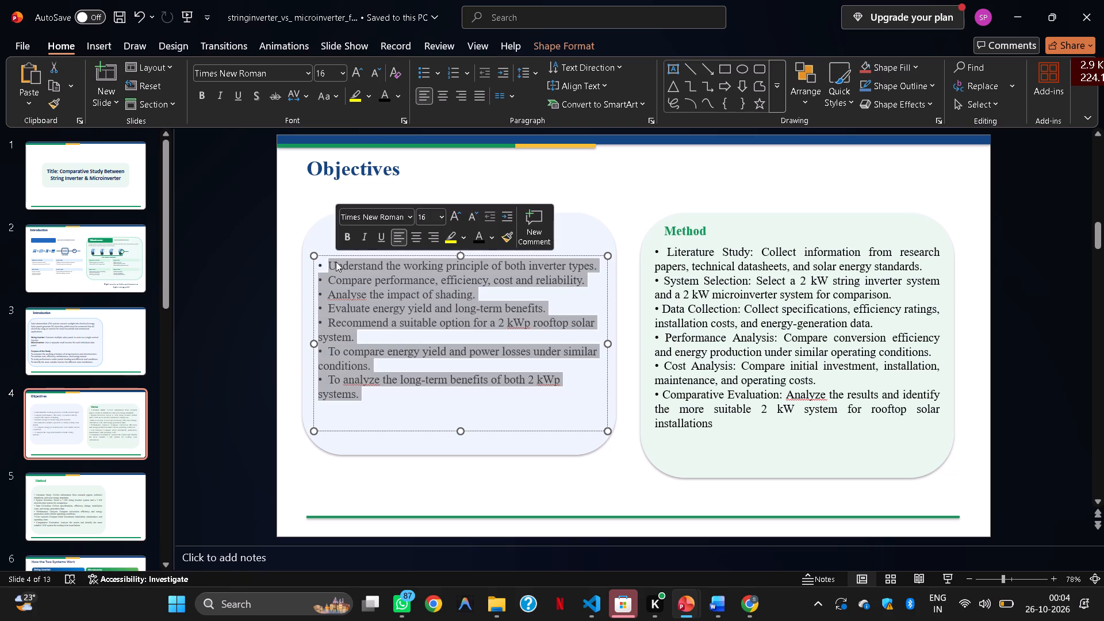
pyautogui.click(356, 72)
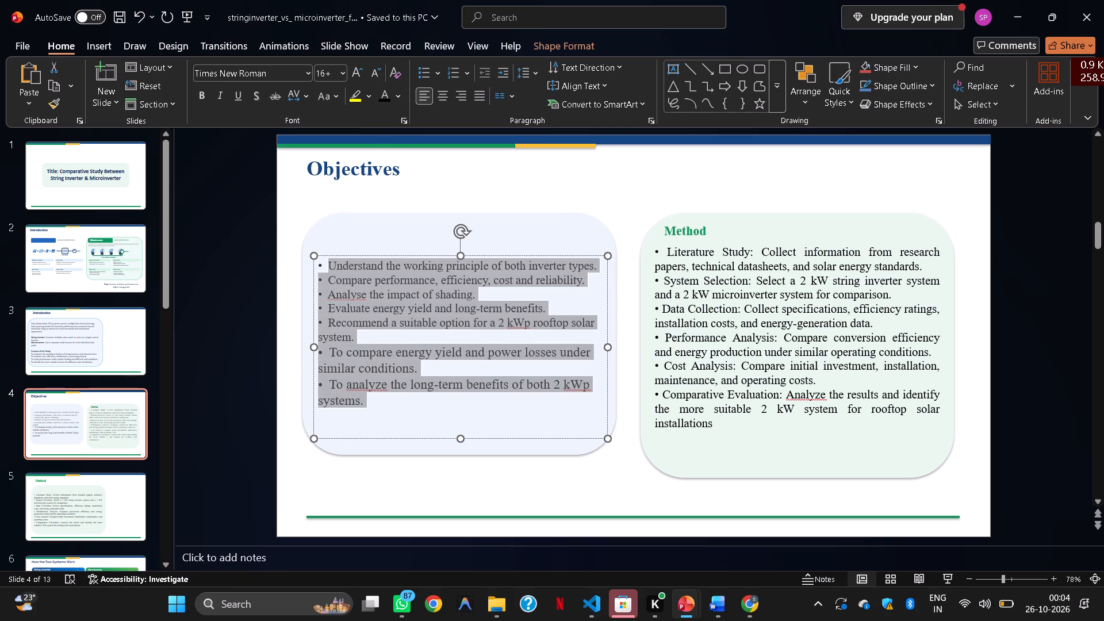
pyautogui.click(400, 234)
pyautogui.click(408, 340)
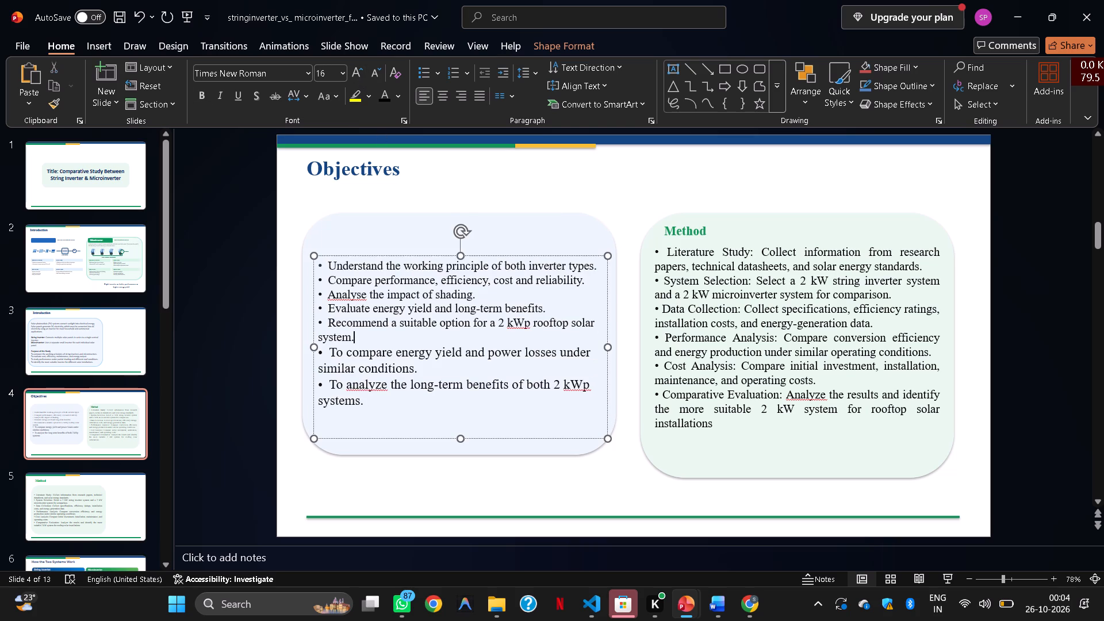
pyautogui.click(395, 251)
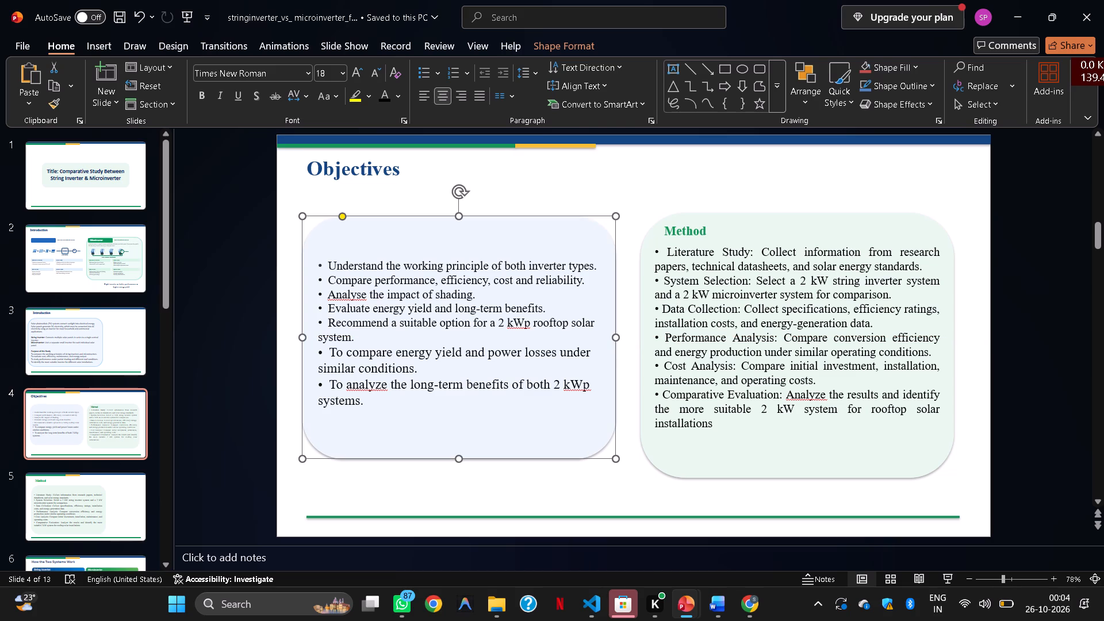
# Delete the "Method" subheading, the Method bullet text and the green panel from slide 4.
pyautogui.click(793, 232)
pyautogui.press('BackSpace')
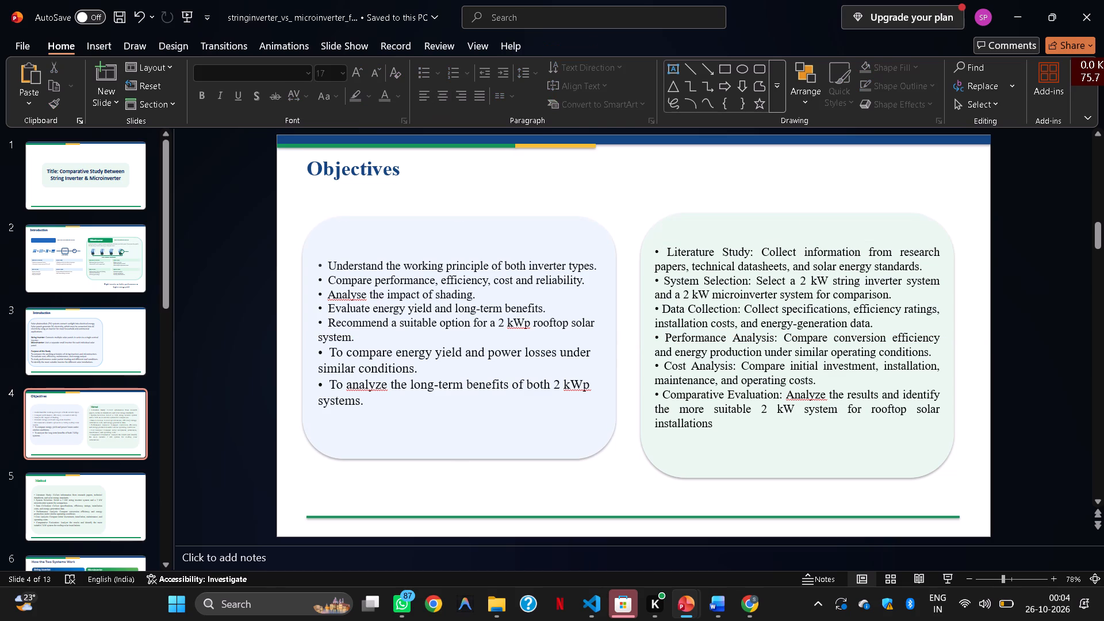
pyautogui.click(778, 302)
pyautogui.hotkey('ctrl', 'a')
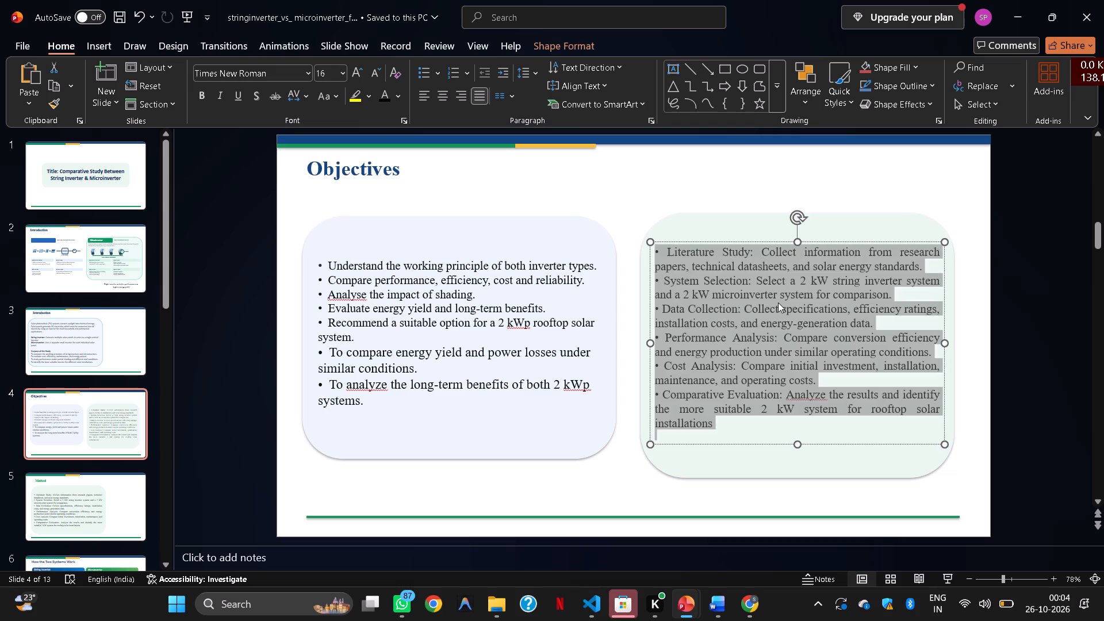
pyautogui.press('BackSpace')
pyautogui.doubleClick(778, 302)
pyautogui.press('BackSpace')
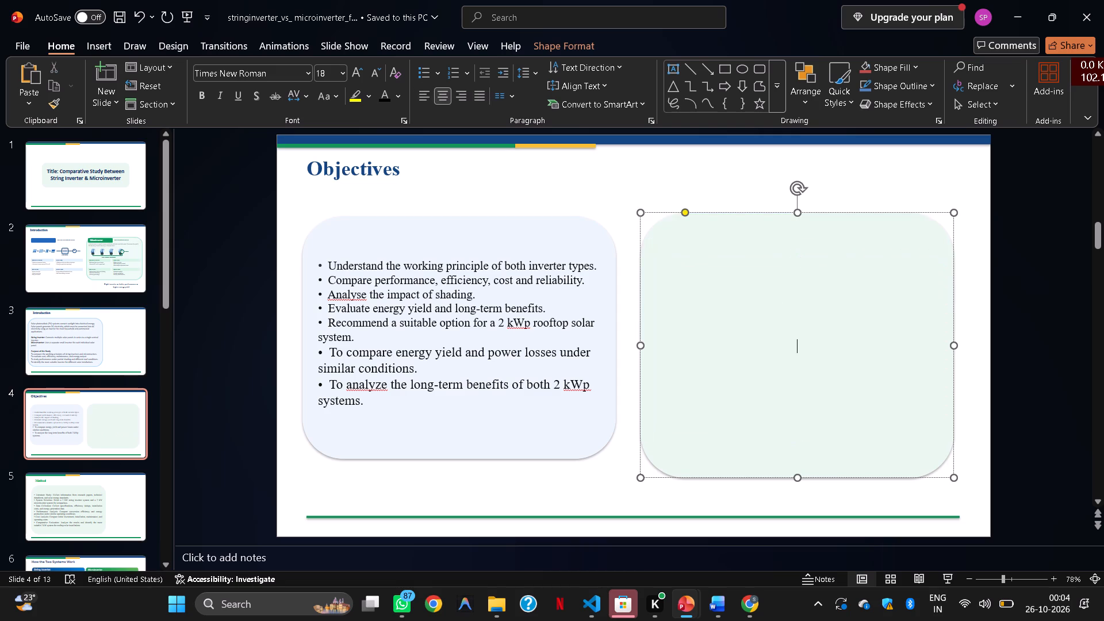
pyautogui.press('BackSpace')
pyautogui.click(777, 304)
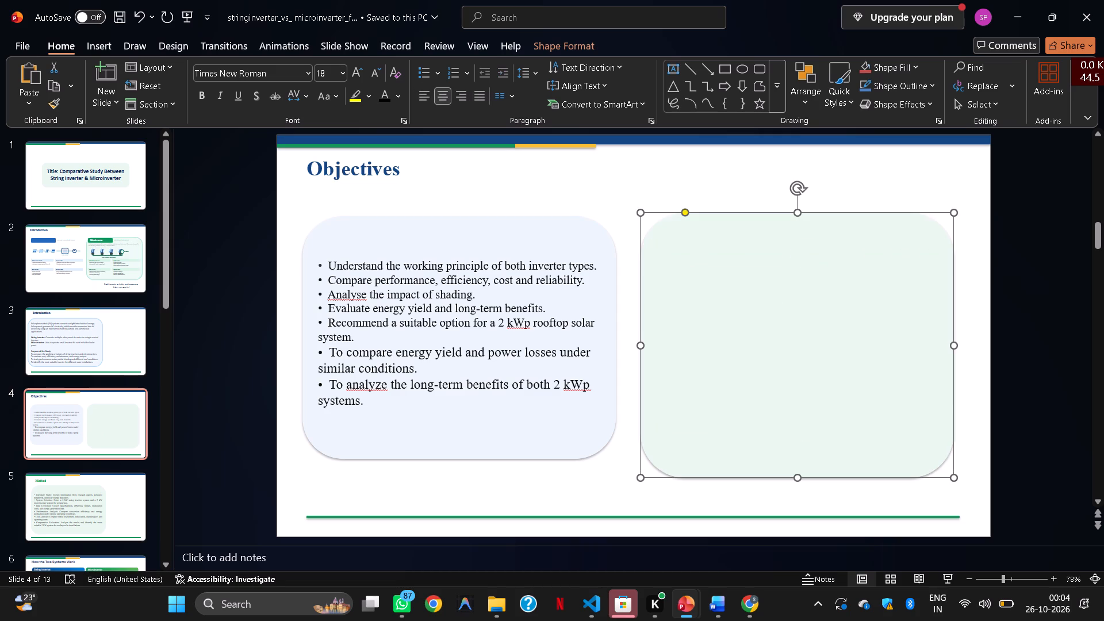
pyautogui.press('BackSpace')
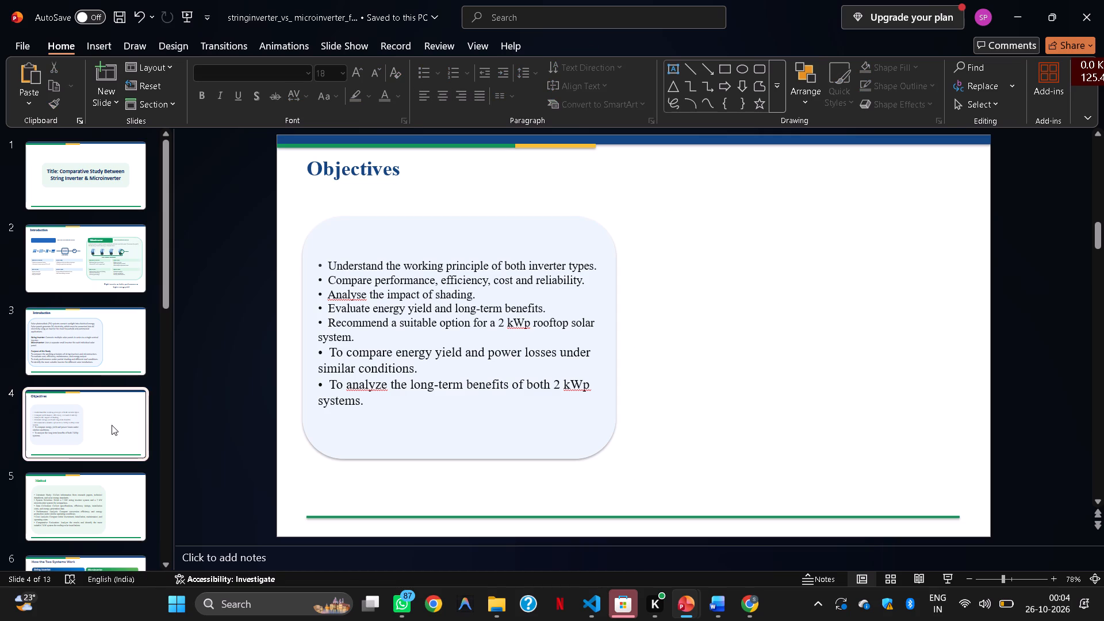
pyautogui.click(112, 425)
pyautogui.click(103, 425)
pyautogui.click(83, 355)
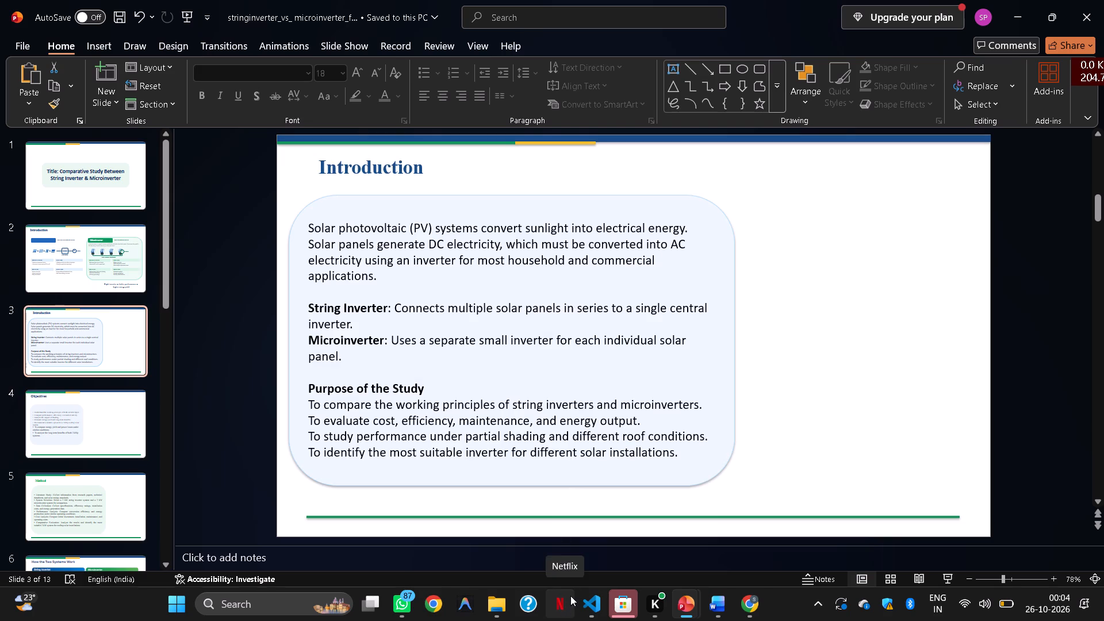
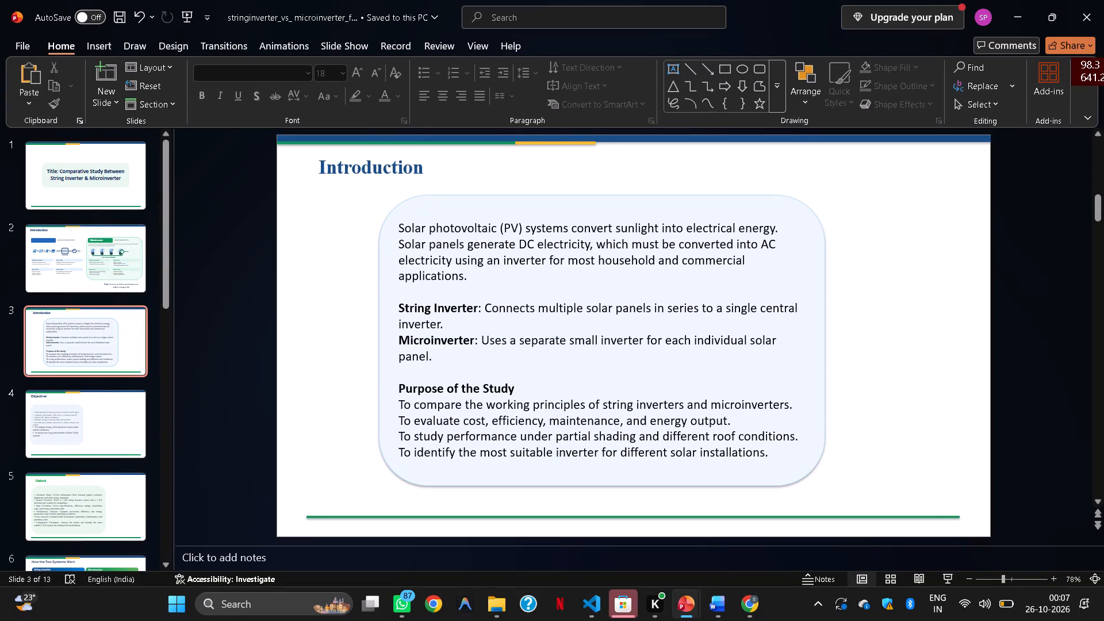
# Move the Introduction text panel on slide 3 to the slide's left side and slightly down, leaving the right side empty.
pyautogui.moveTo(561, 201); pyautogui.dragTo(550, 203)
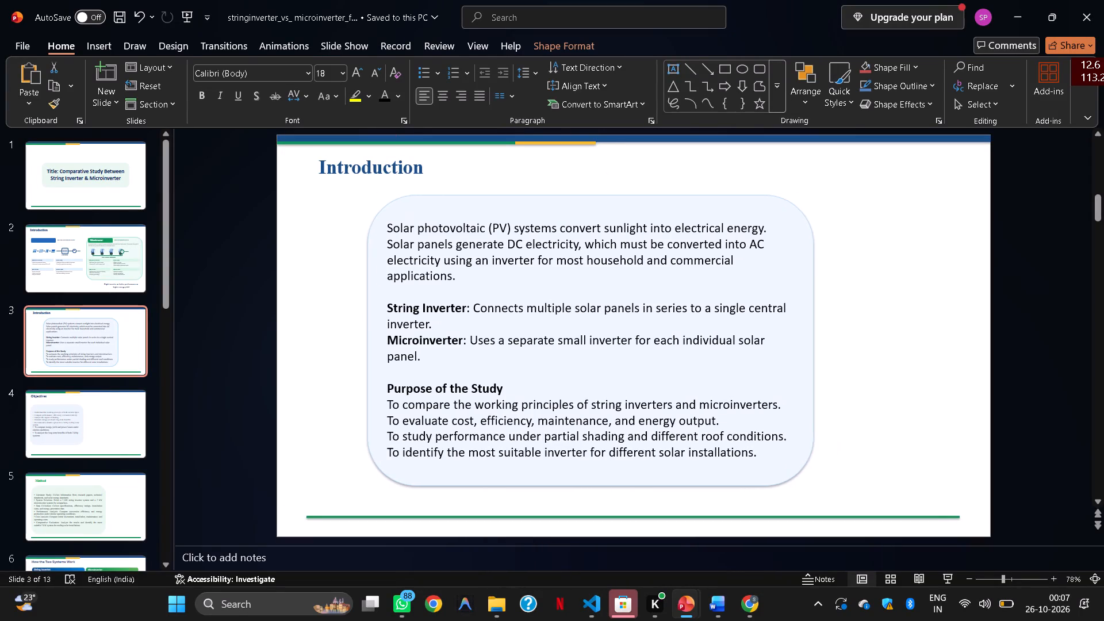
pyautogui.moveTo(550, 203); pyautogui.dragTo(489, 214)
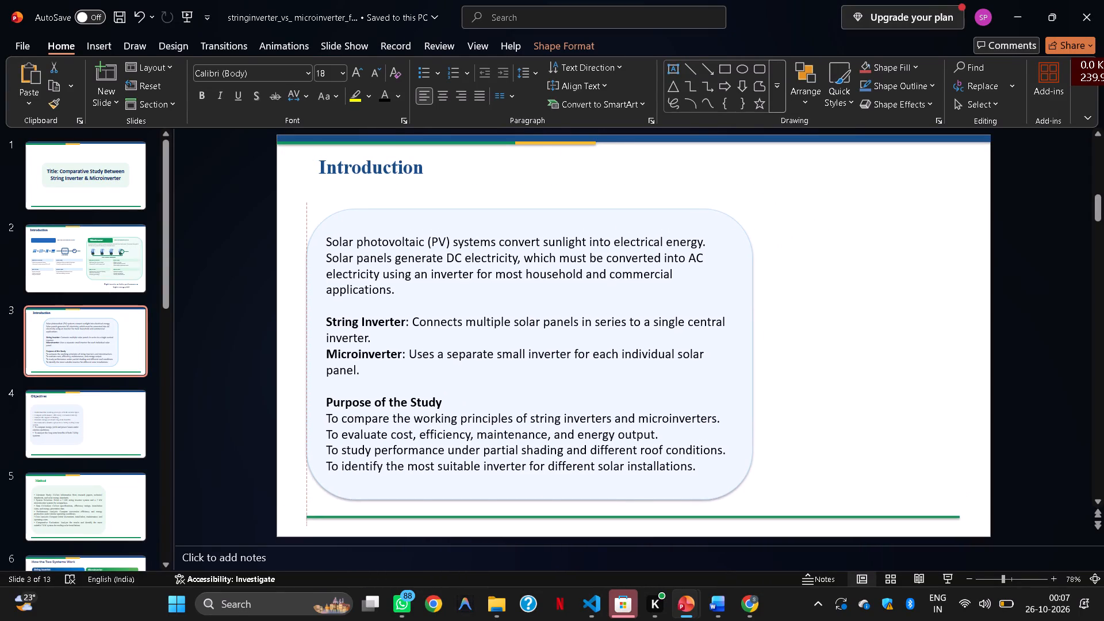
pyautogui.moveTo(489, 214); pyautogui.dragTo(487, 211)
pyautogui.click(815, 228)
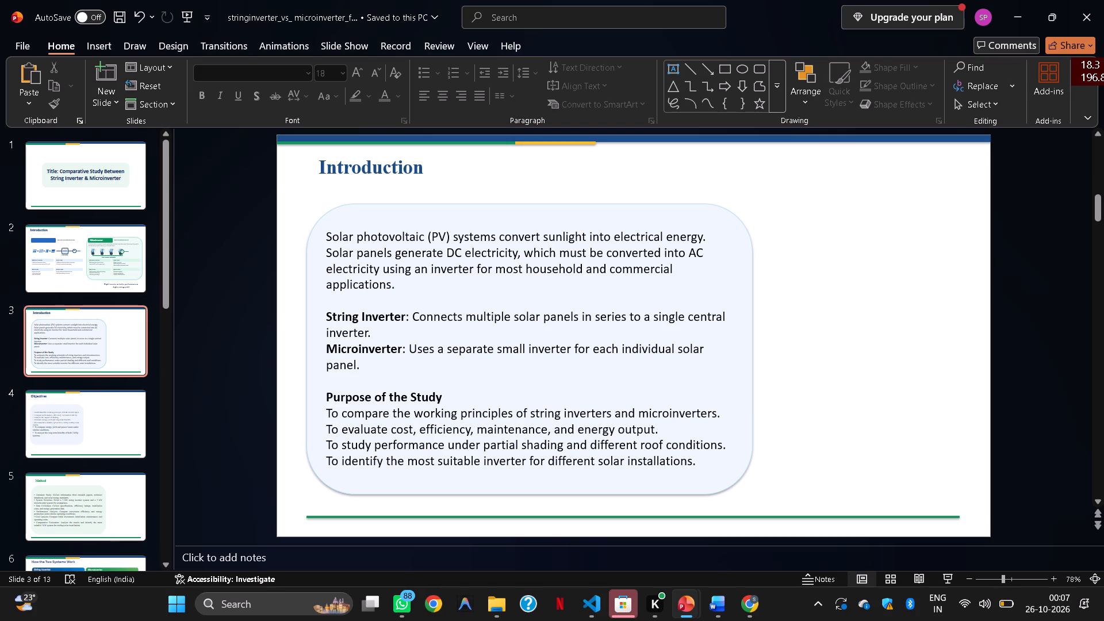
pyautogui.moveTo(564, 209); pyautogui.dragTo(646, 205)
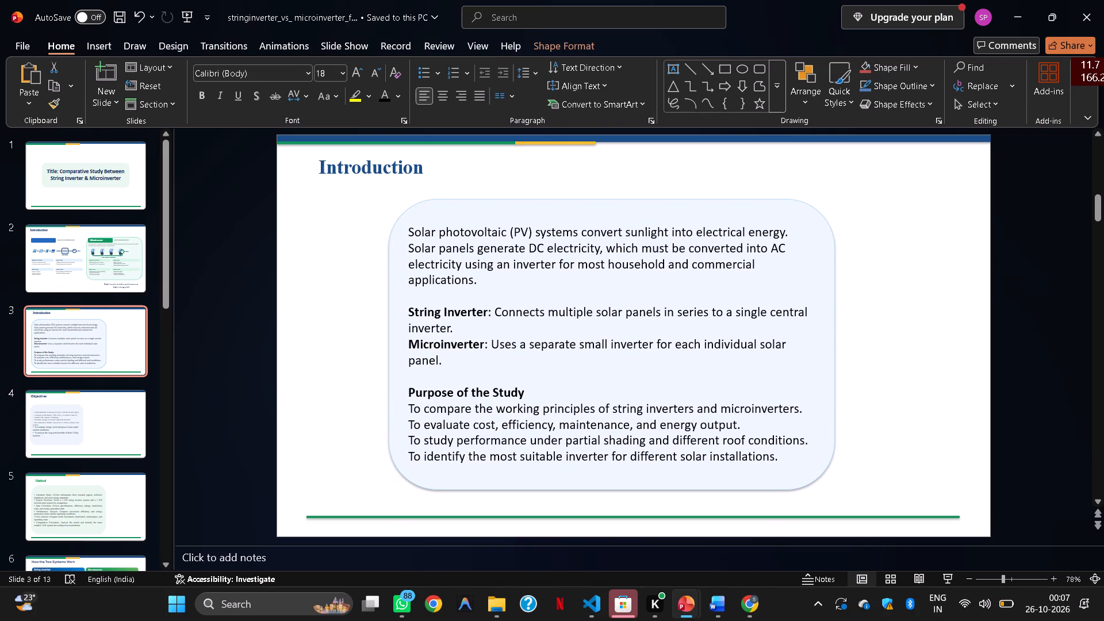
pyautogui.moveTo(646, 205); pyautogui.dragTo(662, 197)
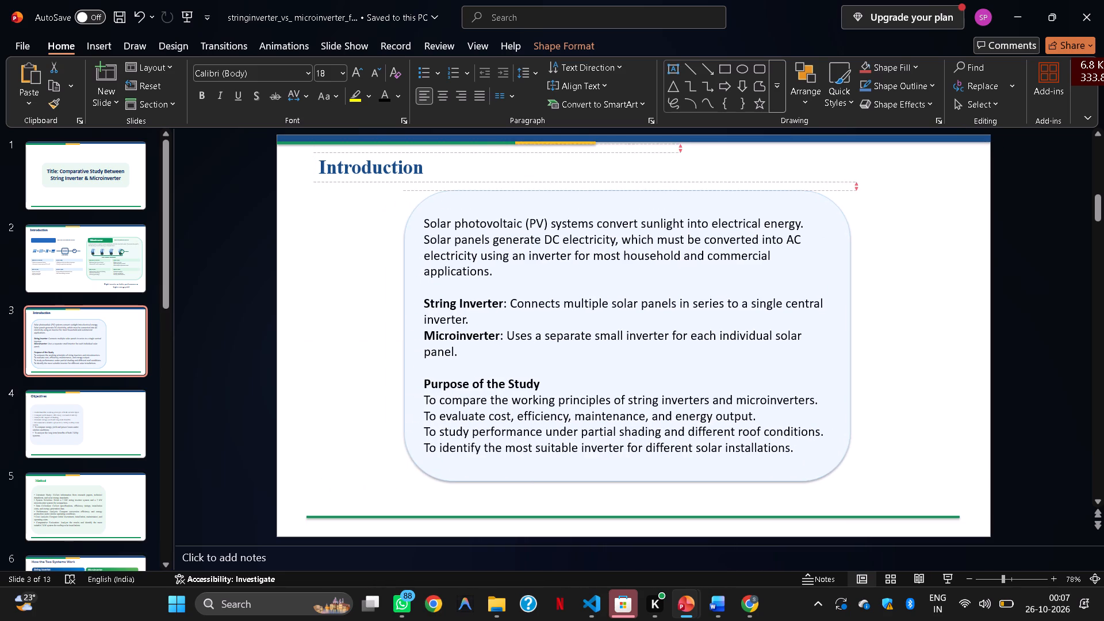
pyautogui.moveTo(662, 197); pyautogui.dragTo(561, 217)
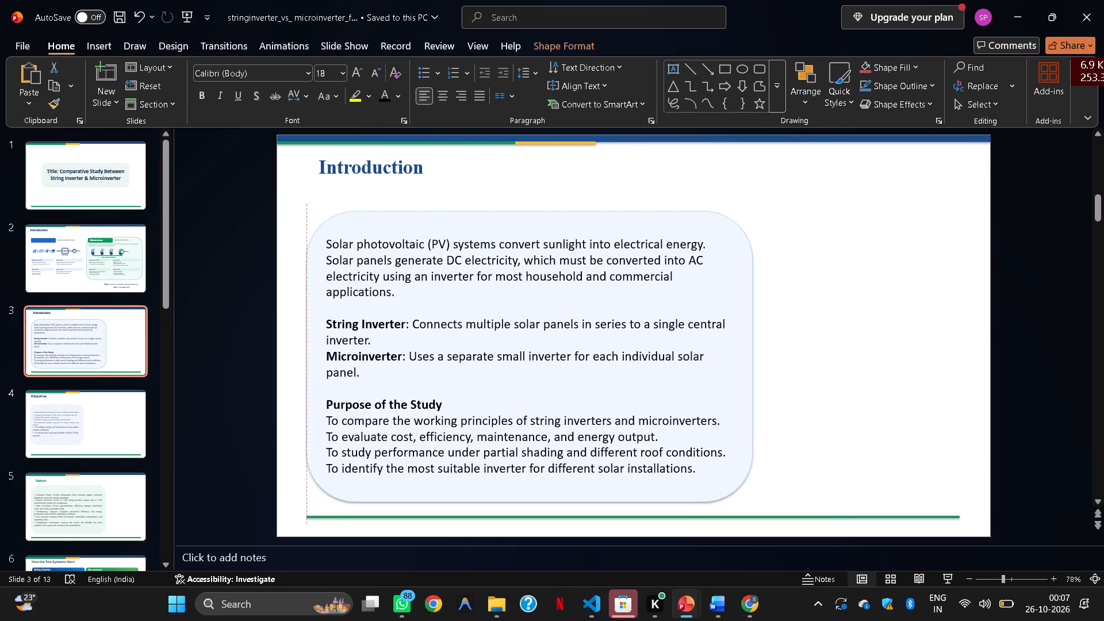
pyautogui.moveTo(561, 217); pyautogui.dragTo(558, 213)
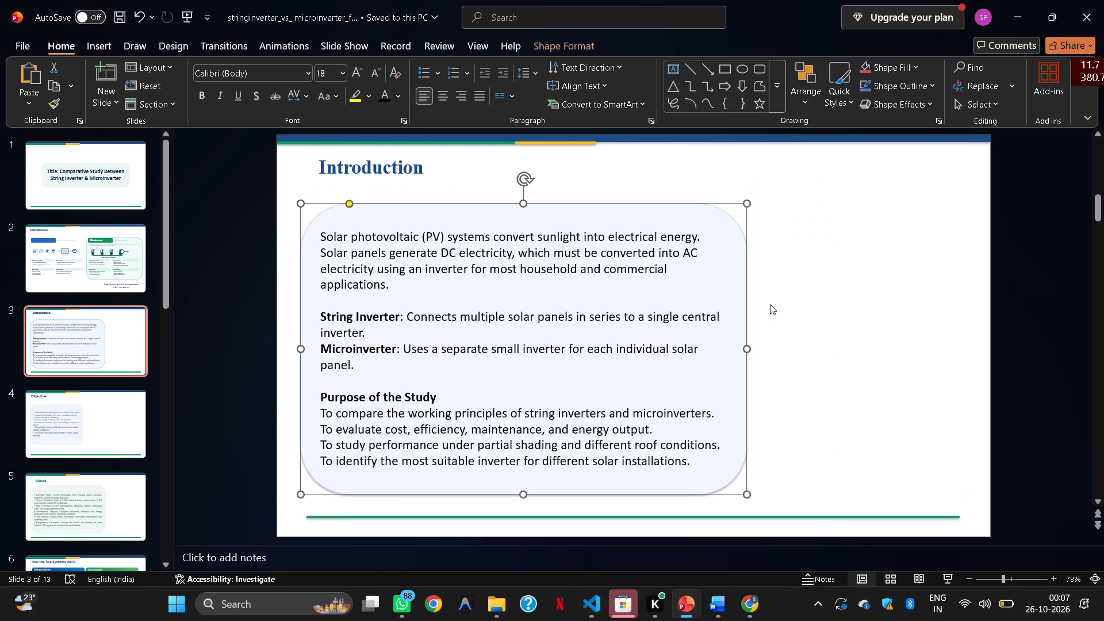
pyautogui.click(784, 304)
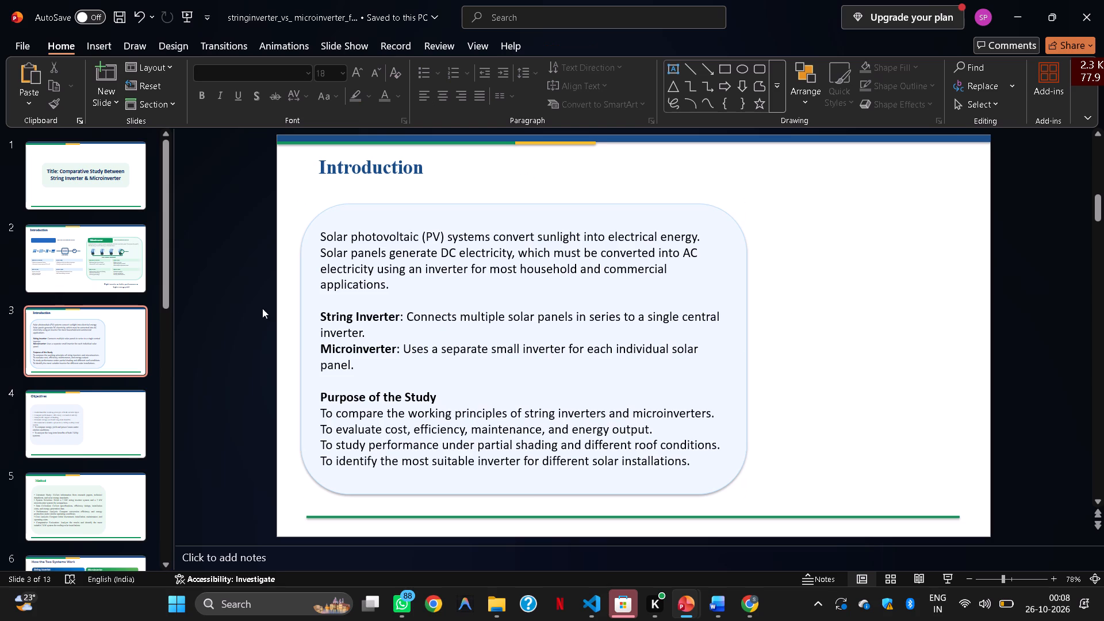
# Capture a screenshot snip of slide 4's Objectives content, from the title down to just above the green footer line.
pyautogui.click(129, 416)
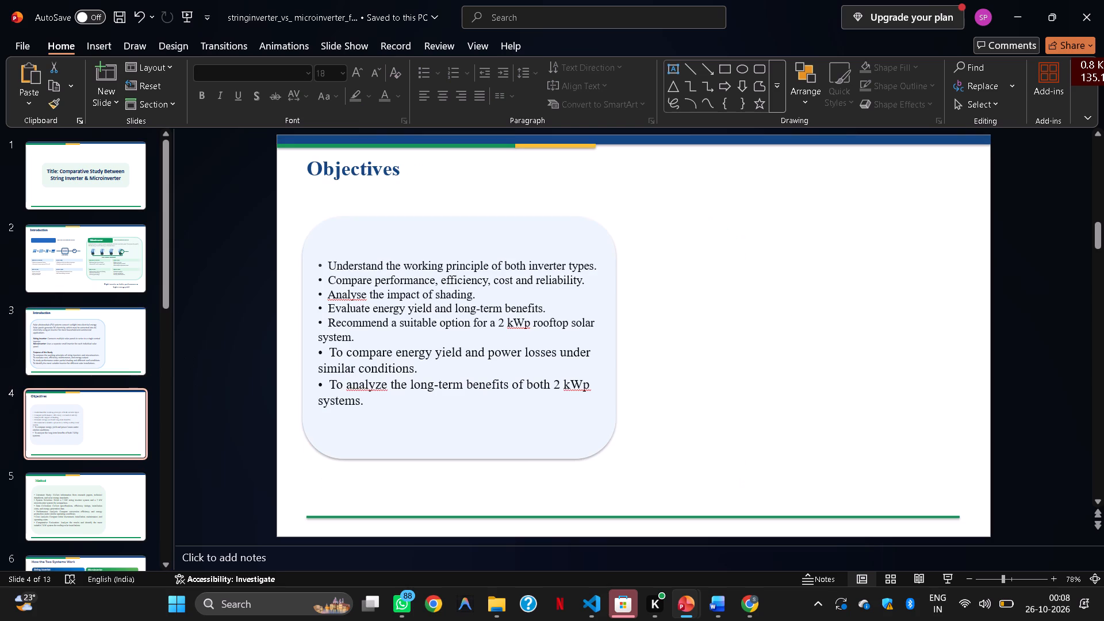
pyautogui.press('Print')
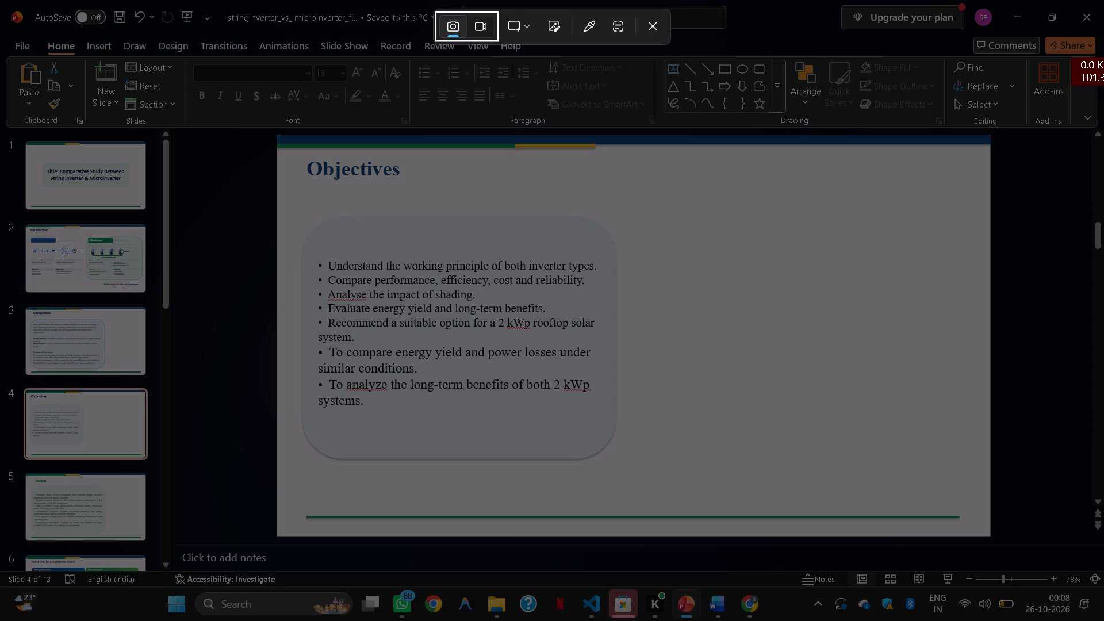
pyautogui.moveTo(293, 152); pyautogui.dragTo(952, 510)
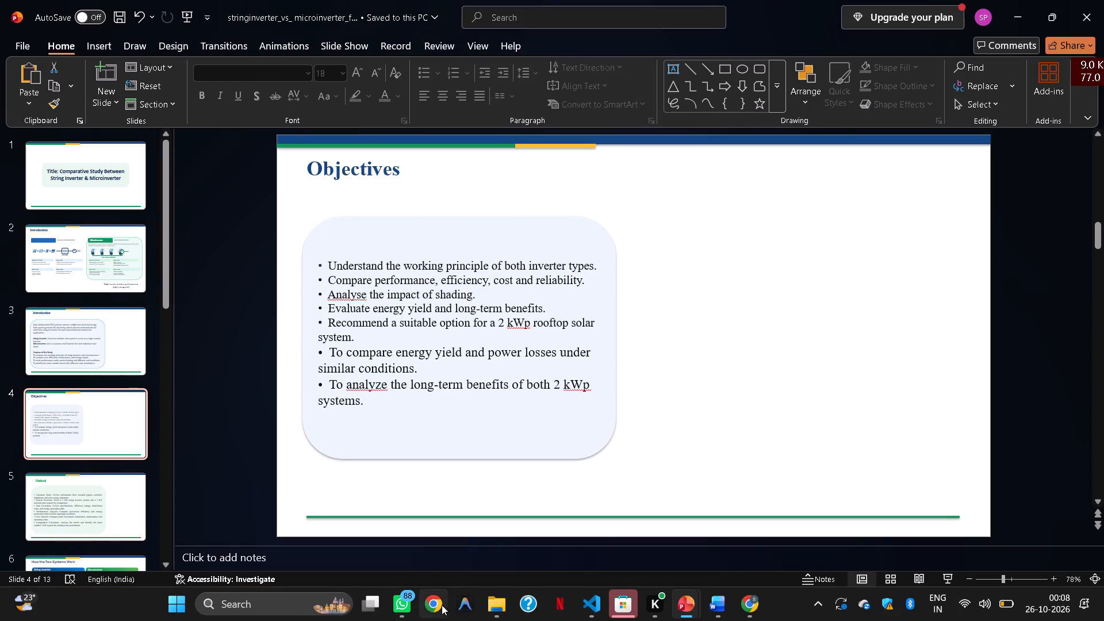
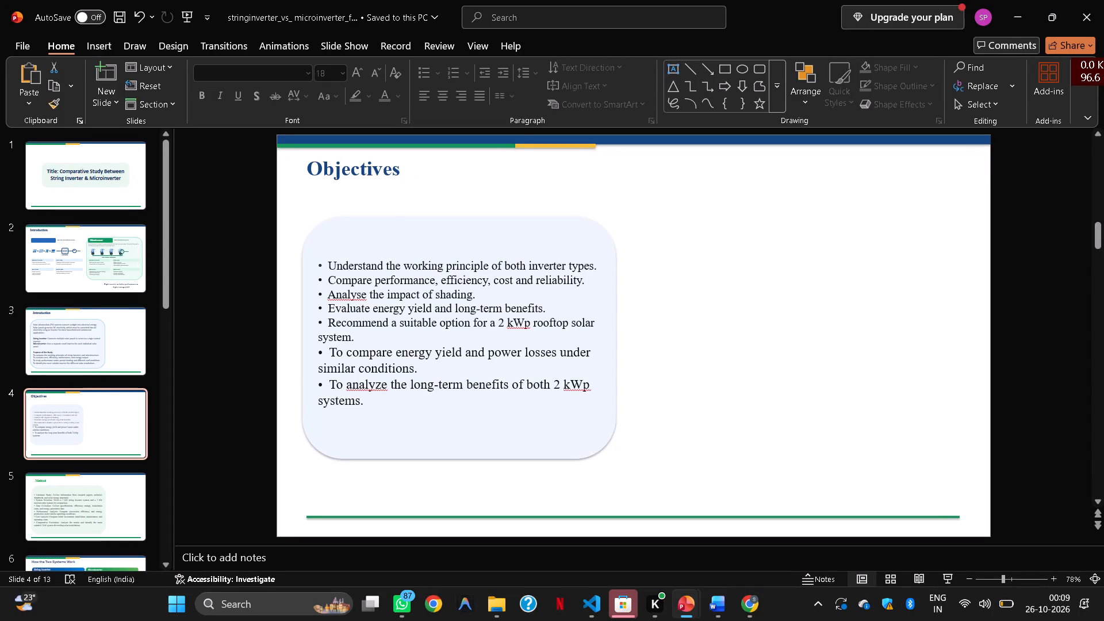
# Nudge the rounded background panel behind the Objectives bullets on slide 4 slightly to the right and up.
pyautogui.click(108, 323)
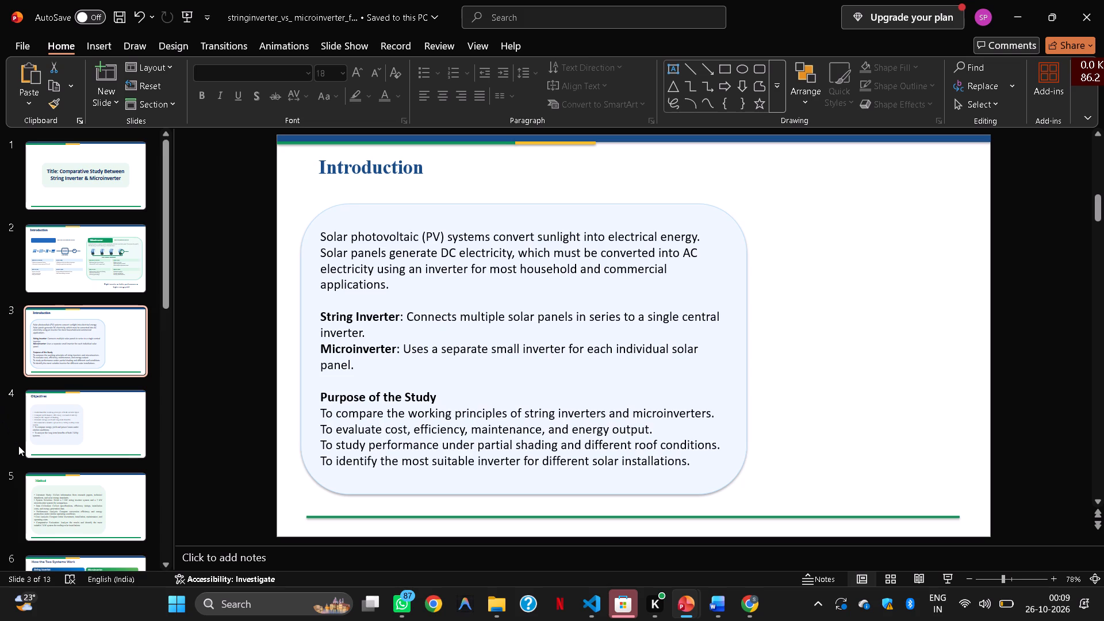
pyautogui.click(72, 413)
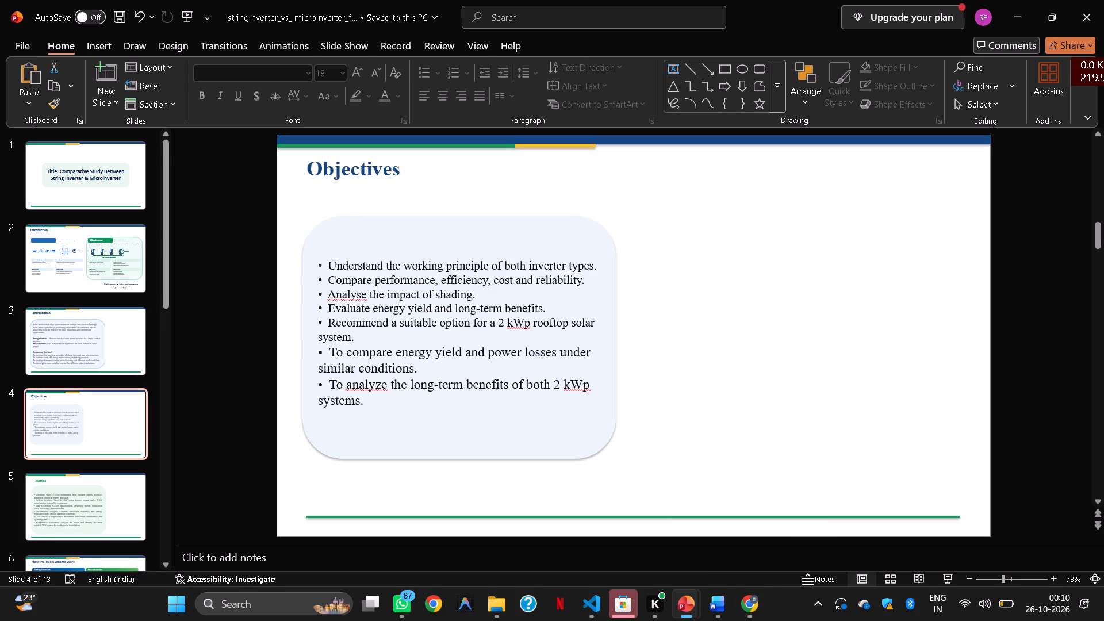
pyautogui.click(612, 298)
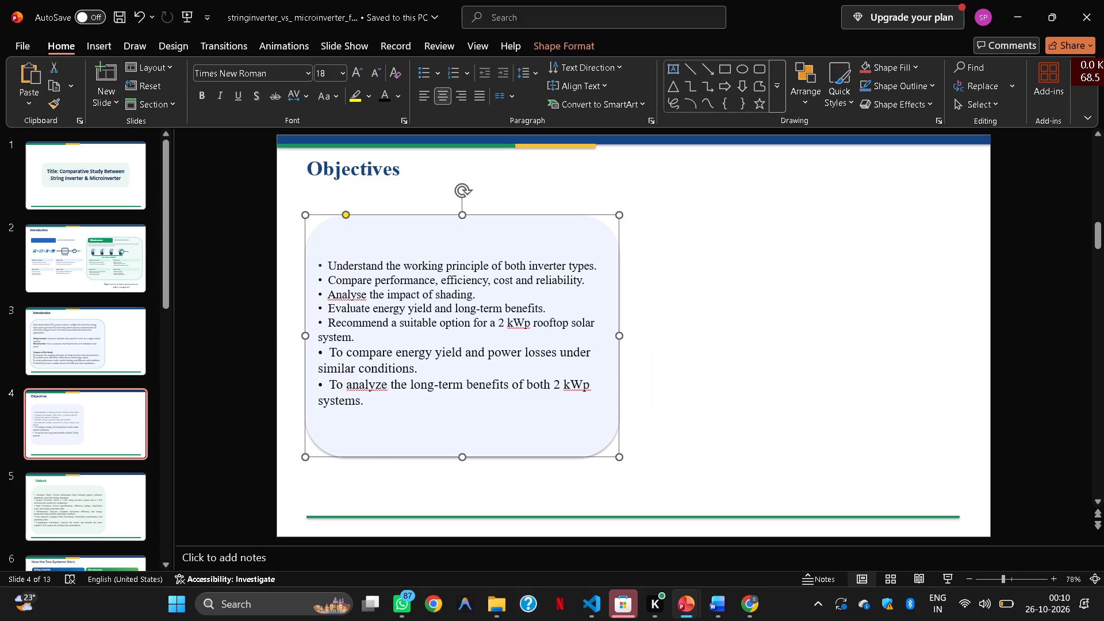
pyautogui.click(701, 329)
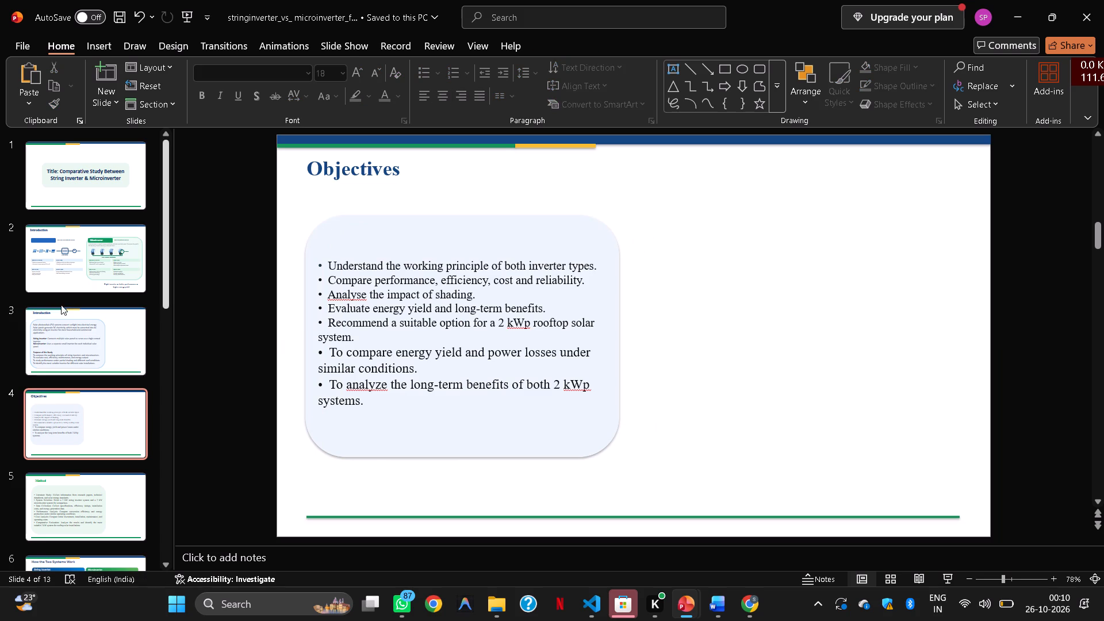
# Delete slide 2, the Introduction slide with the string inverter and microinverter diagrams.
pyautogui.click(75, 290)
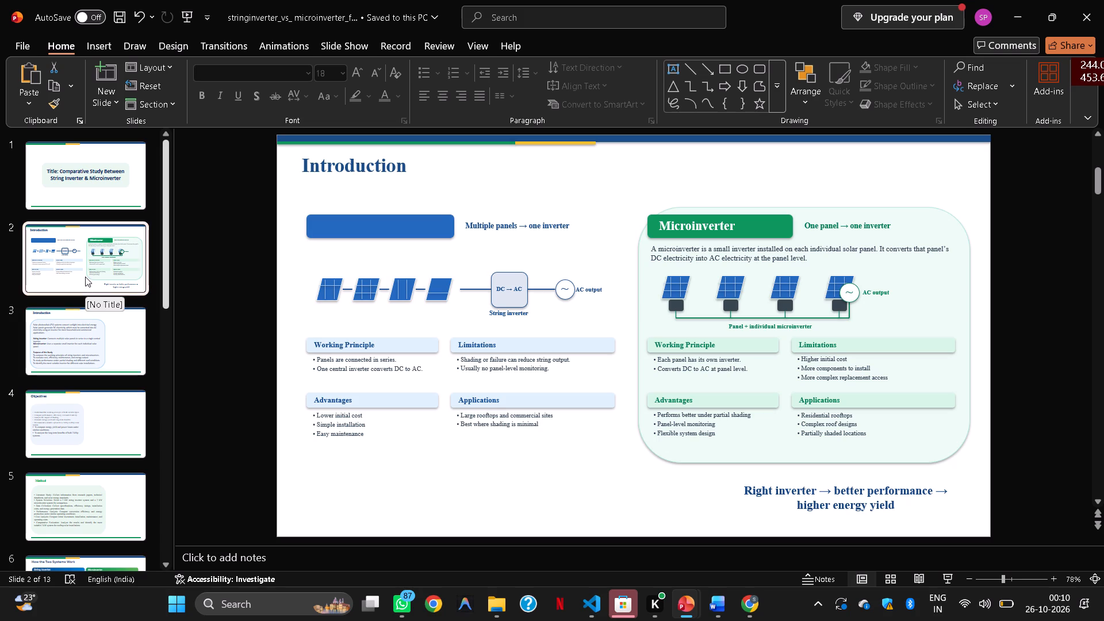
pyautogui.rightClick(85, 277)
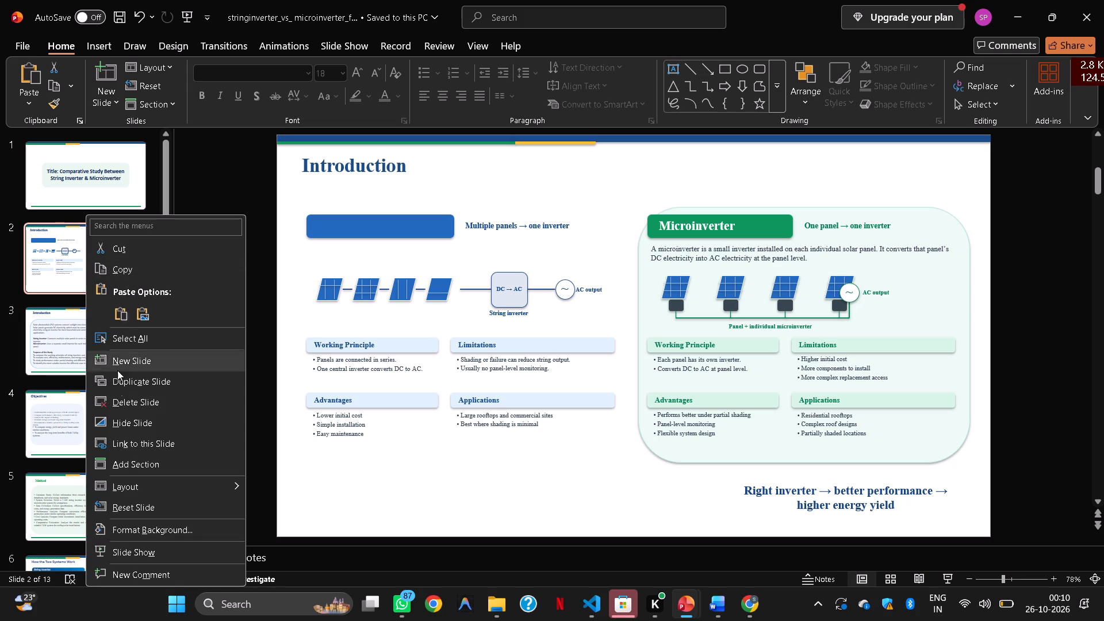
pyautogui.click(119, 404)
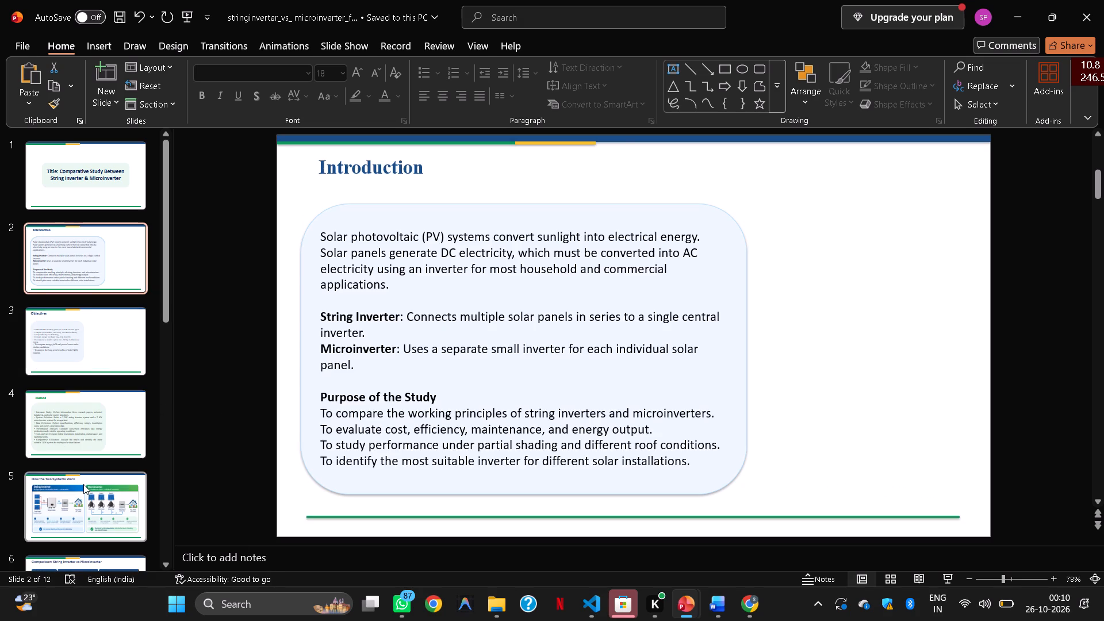
# Review the How the Two Systems Work, Equipment Specifications and Limits, and Energy Analysis Under Different Shading Conditions slides.
pyautogui.click(83, 484)
pyautogui.scroll(-1, 83, 498)
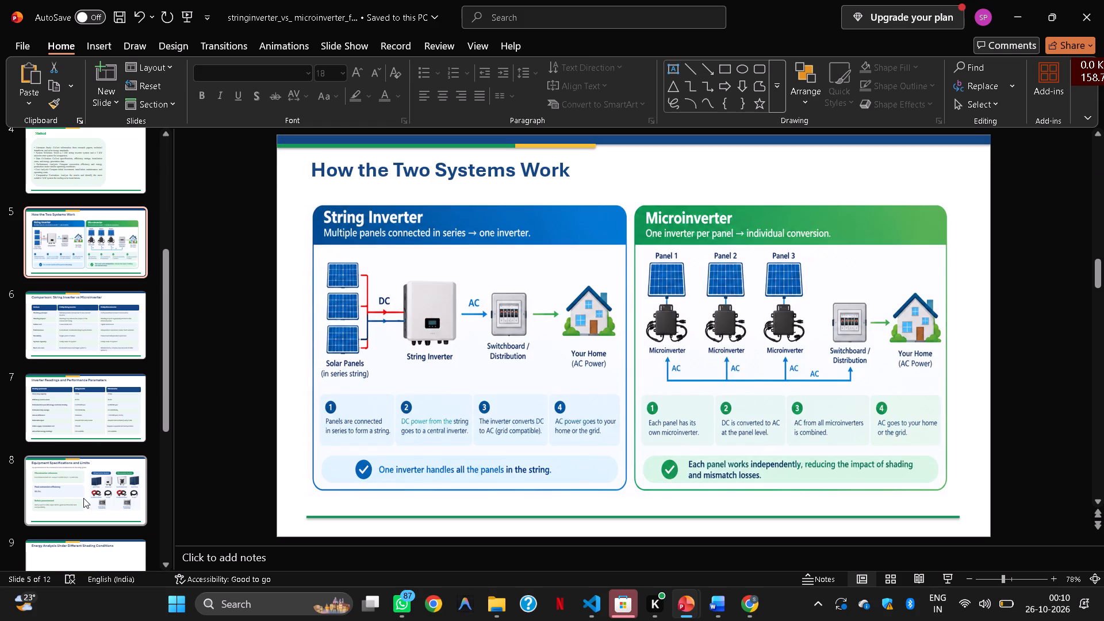
pyautogui.click(85, 492)
pyautogui.scroll(-1, 85, 492)
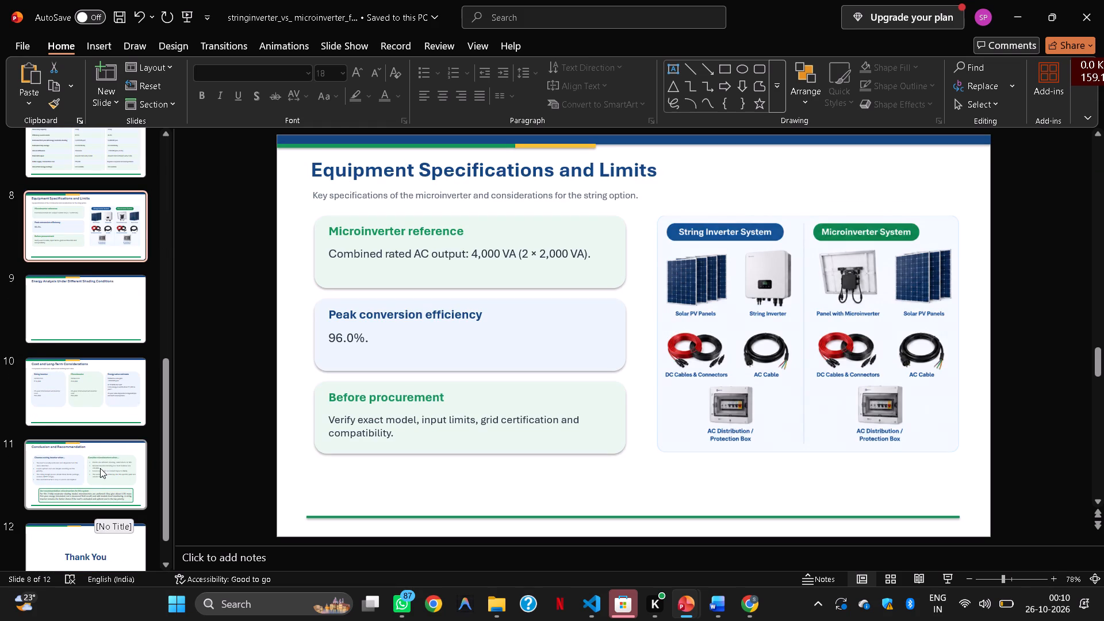
pyautogui.click(98, 324)
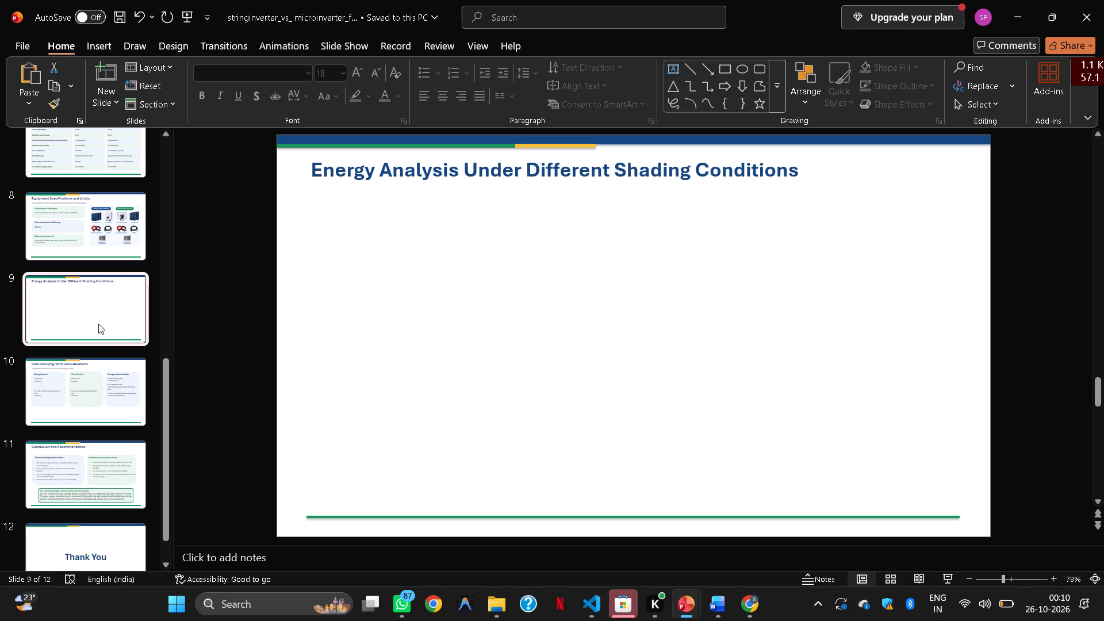
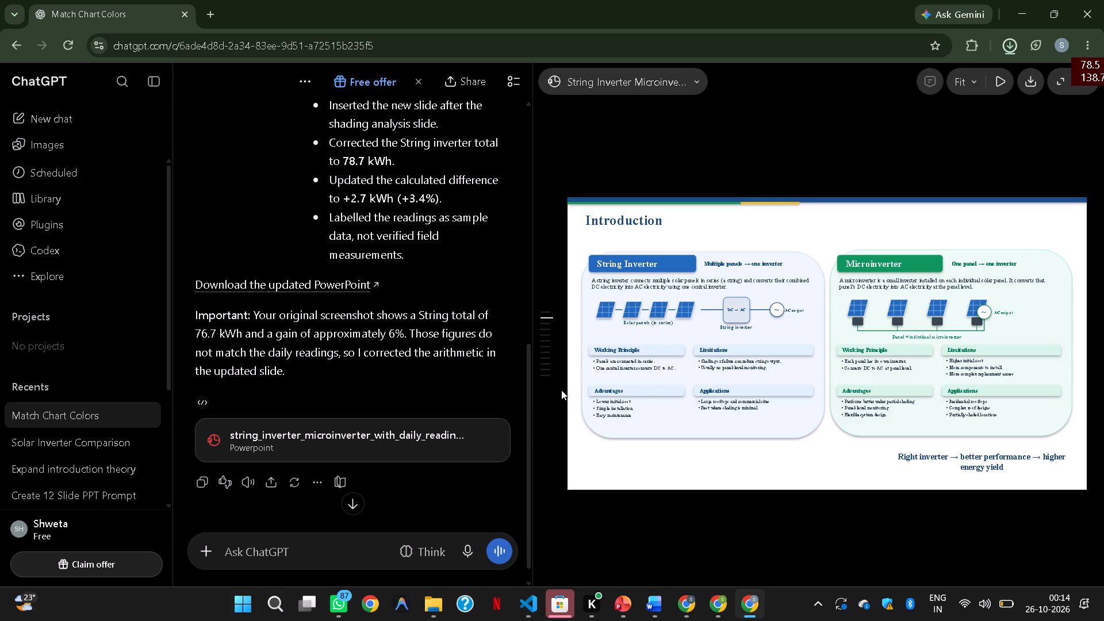
pyautogui.scroll(-5, 609, 408)
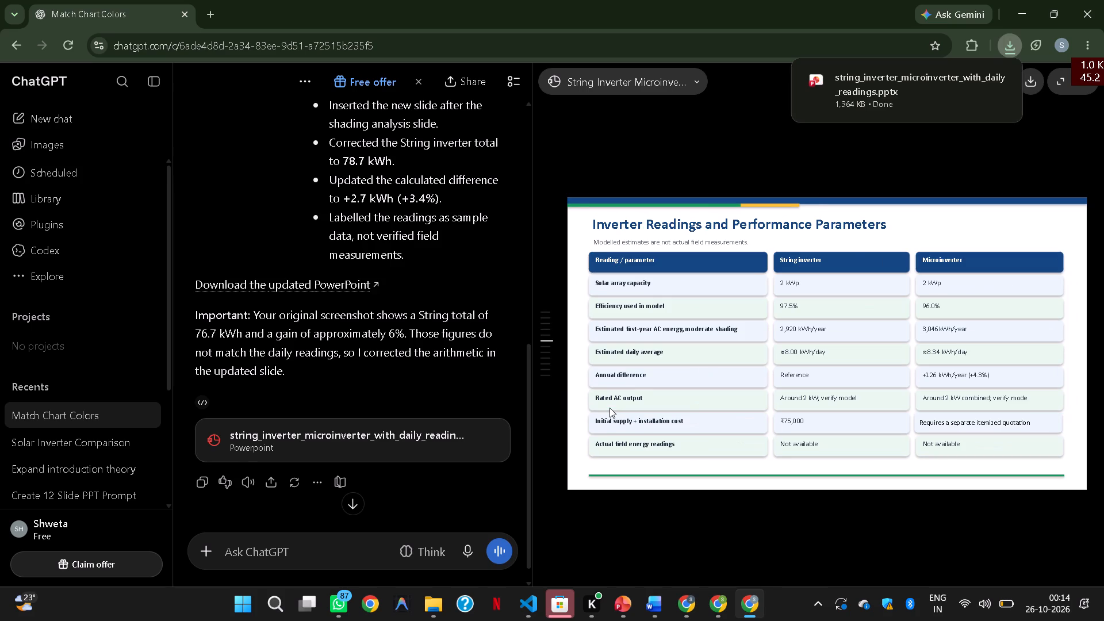
pyautogui.scroll(-1, 609, 408)
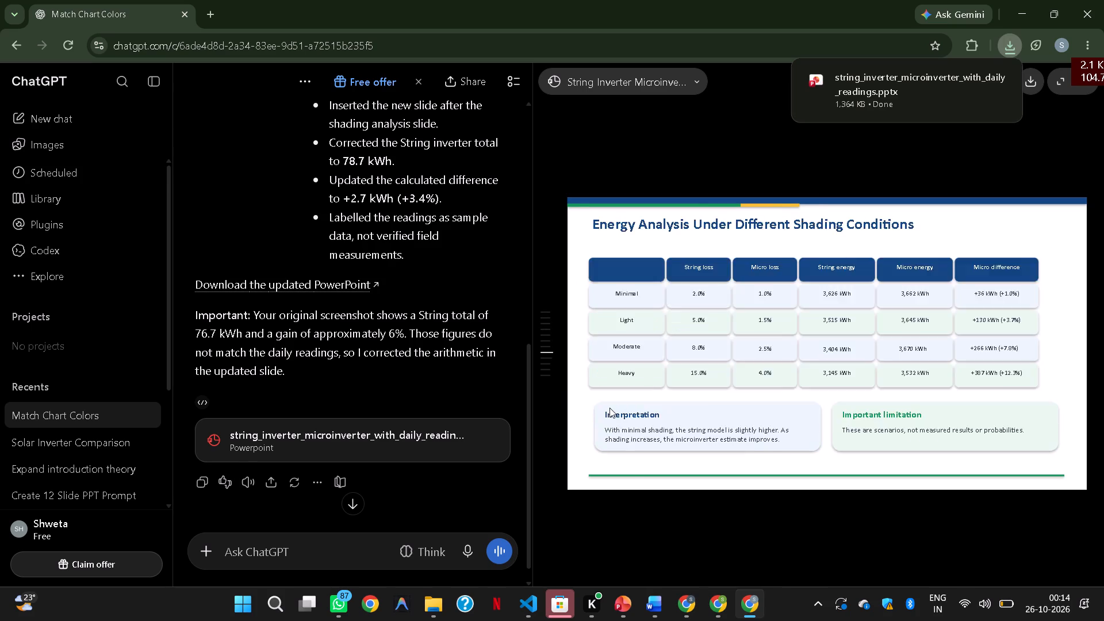
pyautogui.scroll(-2, 609, 408)
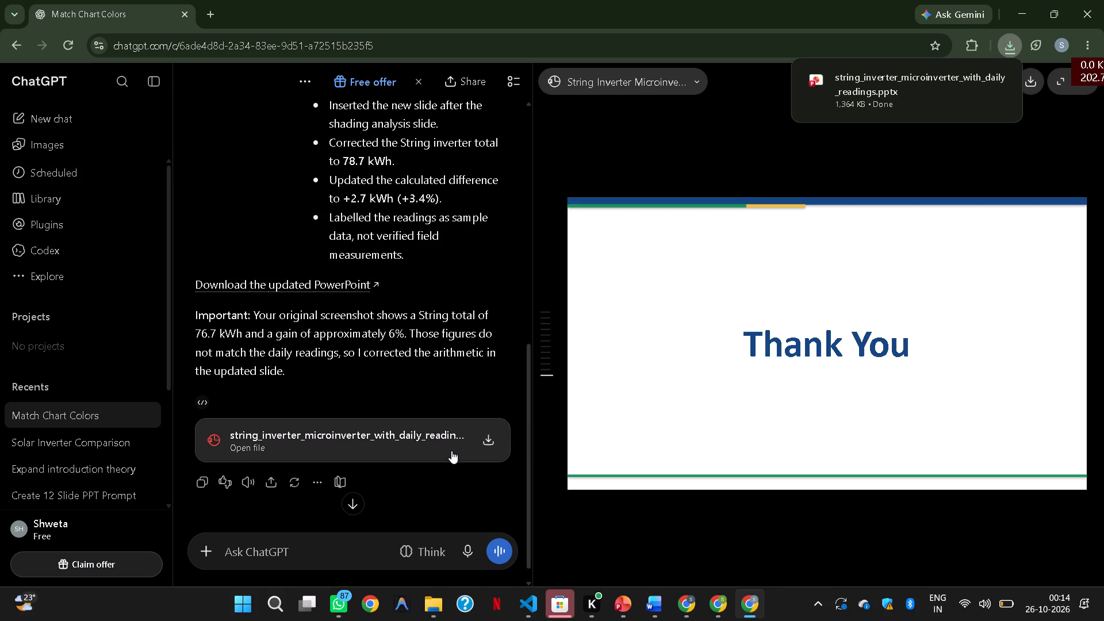
# Open the downloaded string_inverter_microinverter_with_daily_readings presentation and copy all objects on its "Daily Energy Readings (Sample Data)" slide.
pyautogui.click(842, 86)
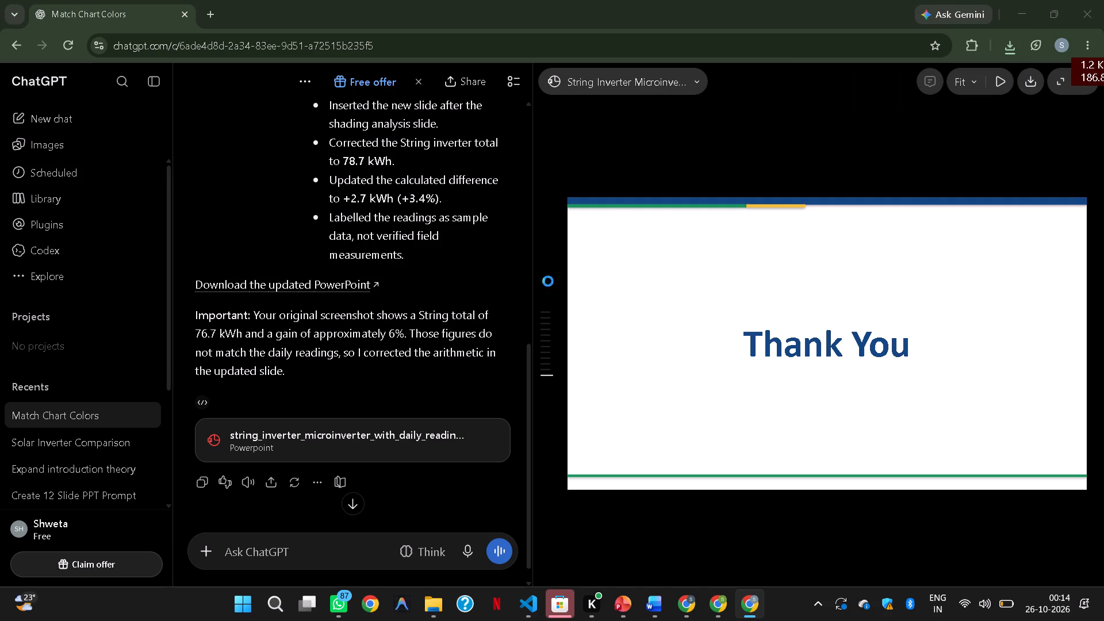
pyautogui.click(107, 460)
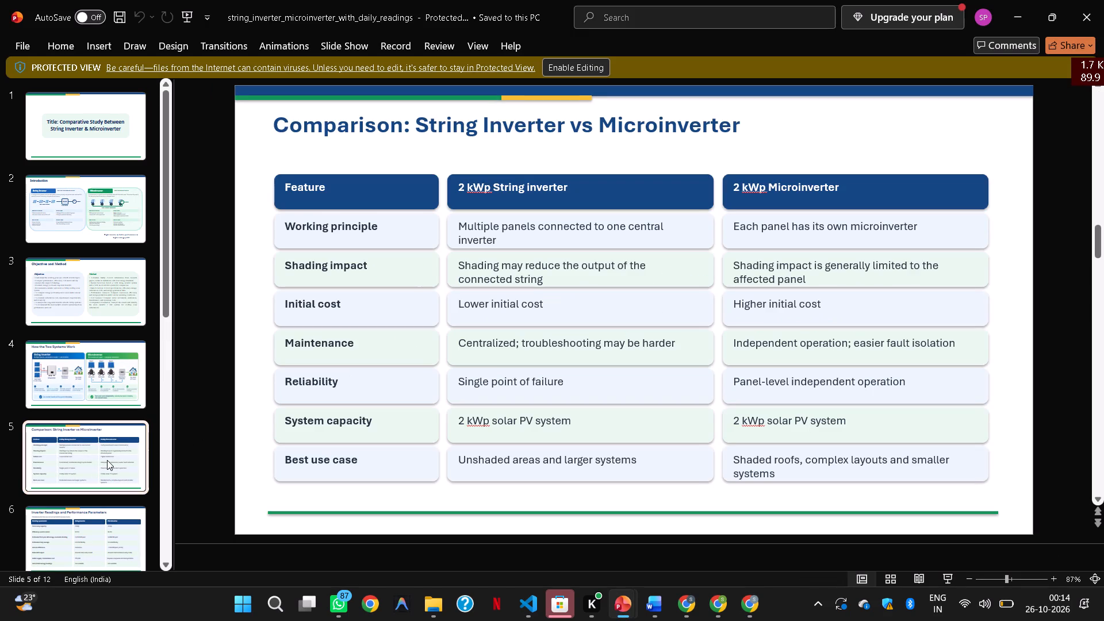
pyautogui.press('Down')
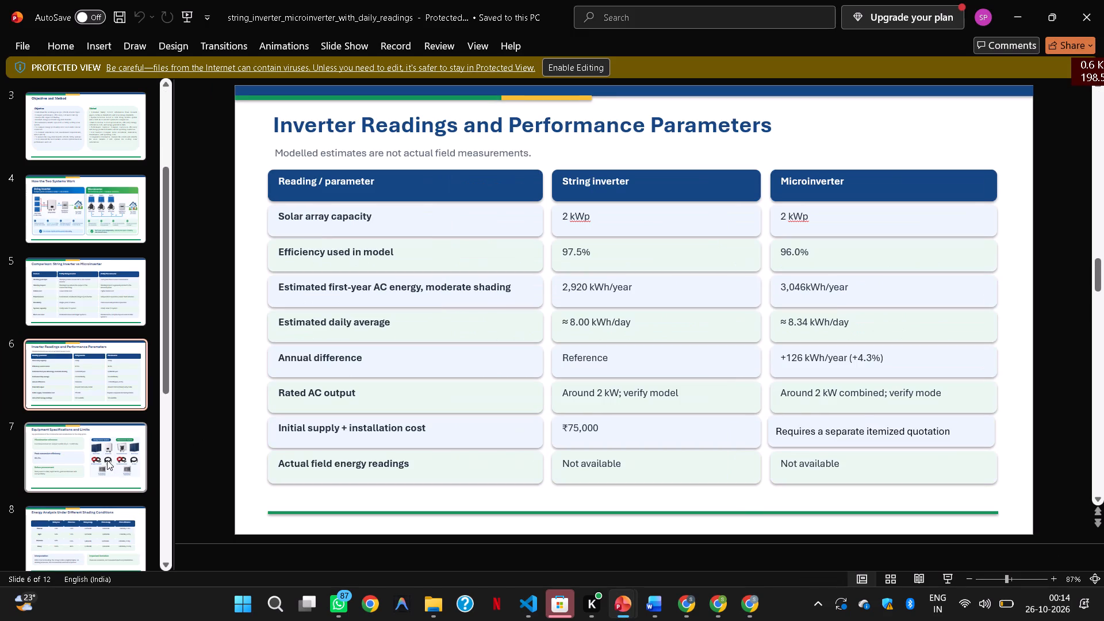
pyautogui.press('Down')
pyautogui.press('Down')
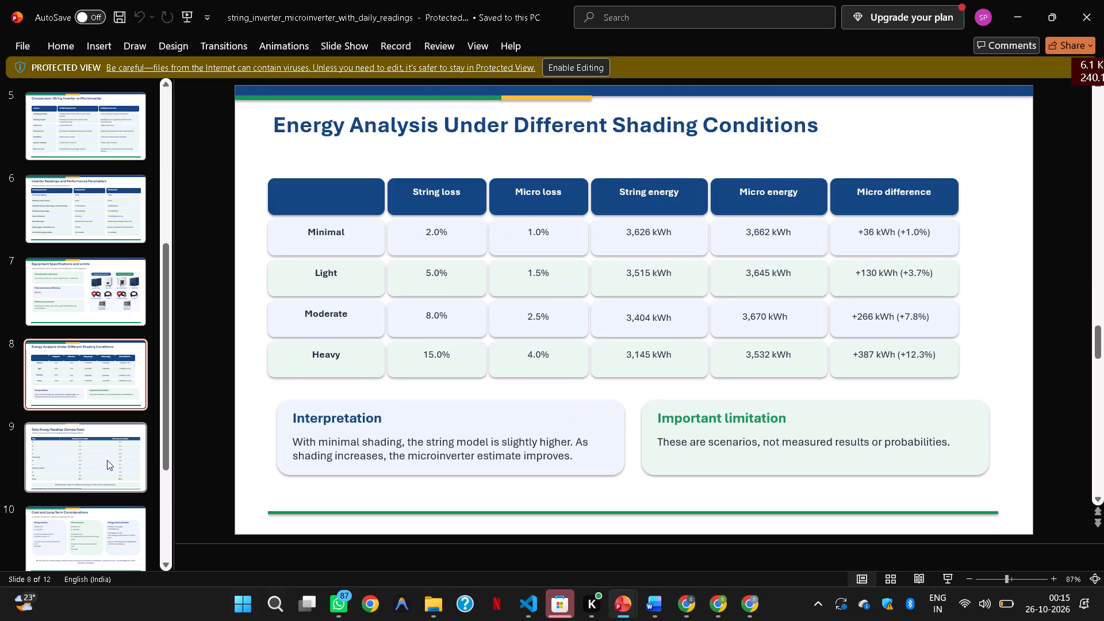
pyautogui.press('Down')
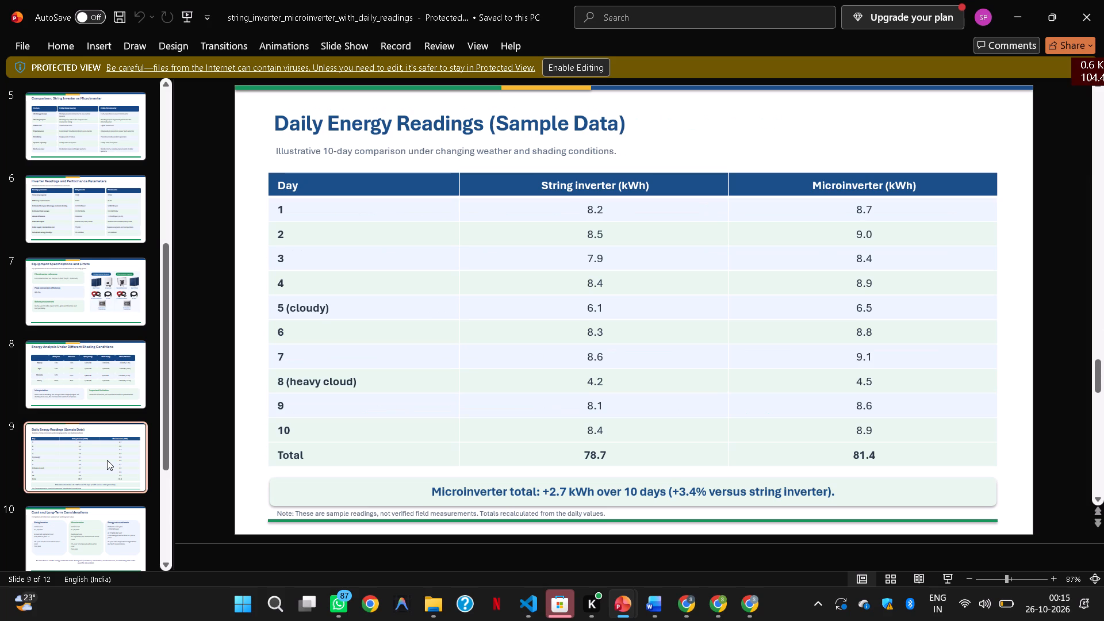
pyautogui.hotkey('ctrl', 'a')
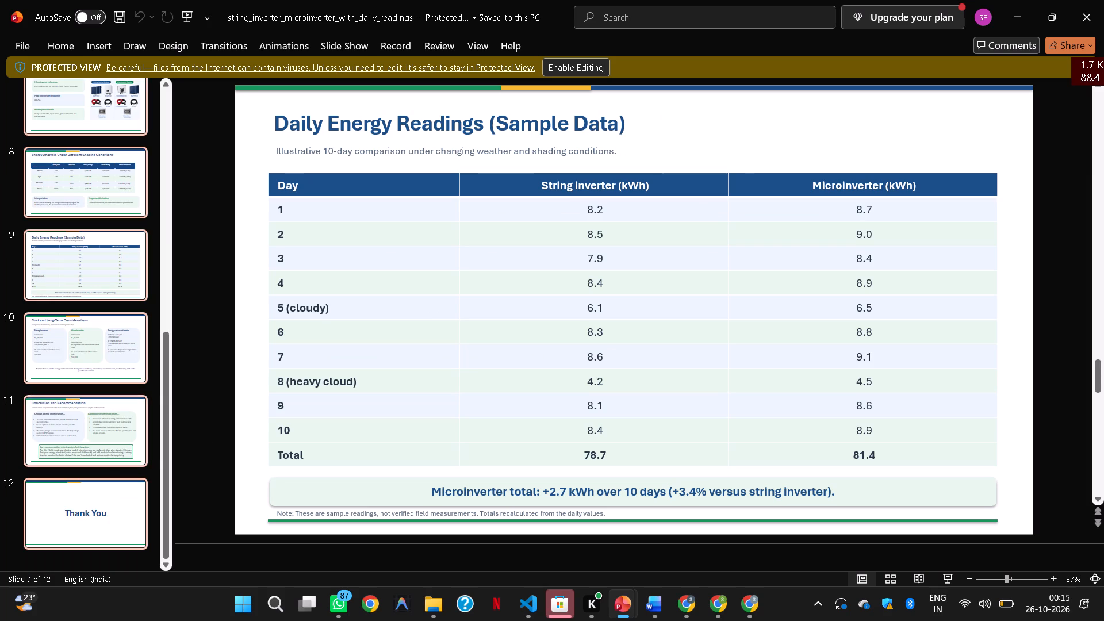
pyautogui.click(512, 335)
pyautogui.hotkey('ctrl', 'a')
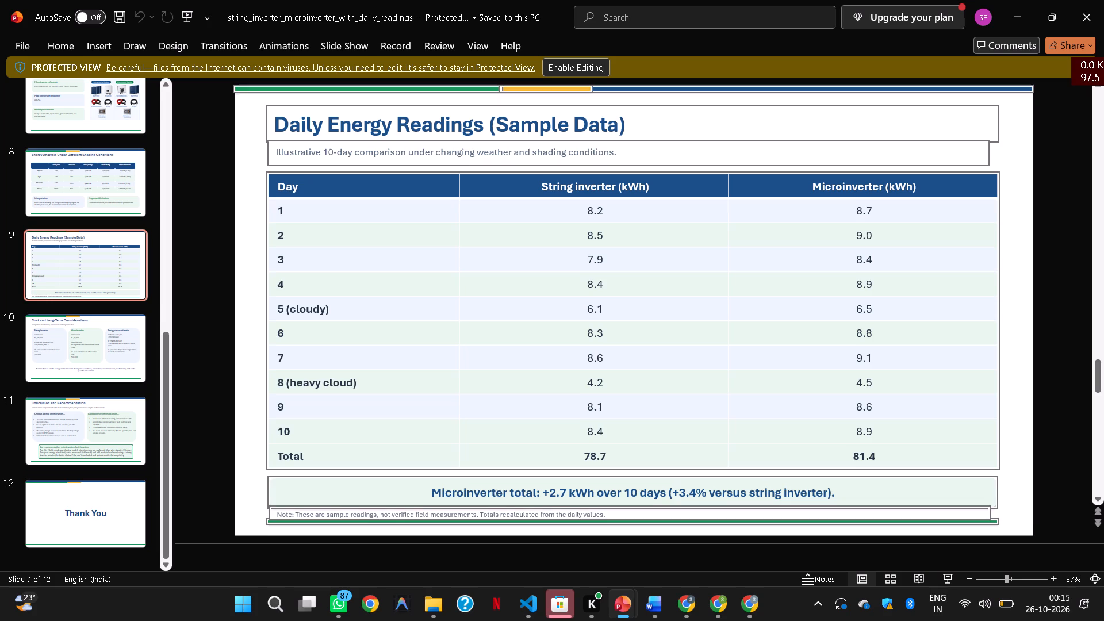
pyautogui.hotkey('ctrl', 'c')
# Switch to the stringinverter_vs_ microinverter_final presentation, open at the nearly empty slide 9.
pyautogui.click(699, 529)
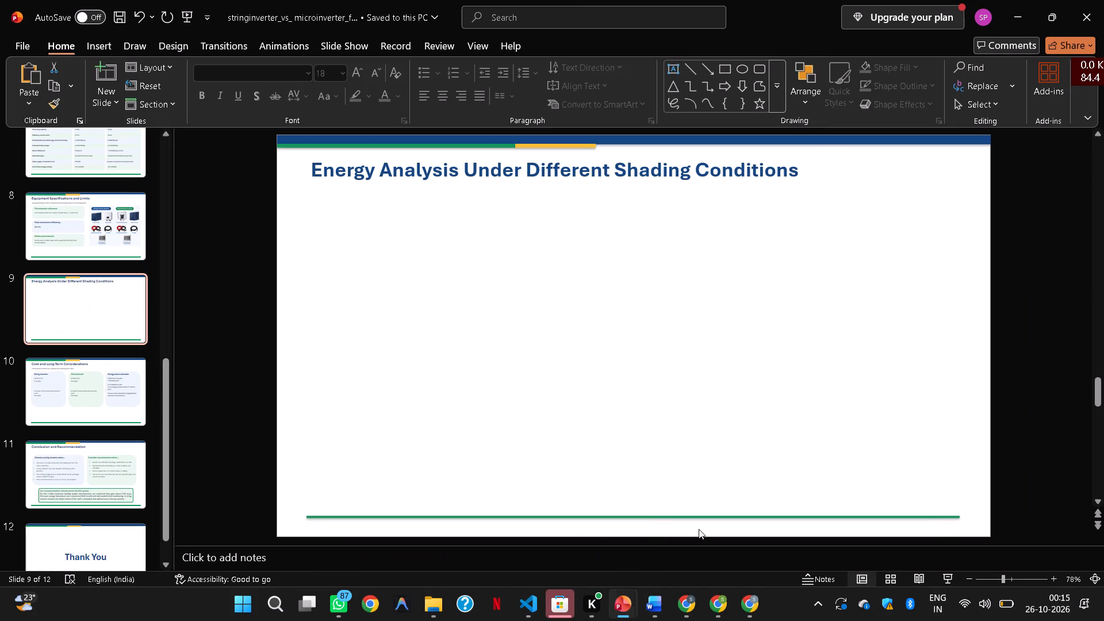
pyautogui.click(630, 466)
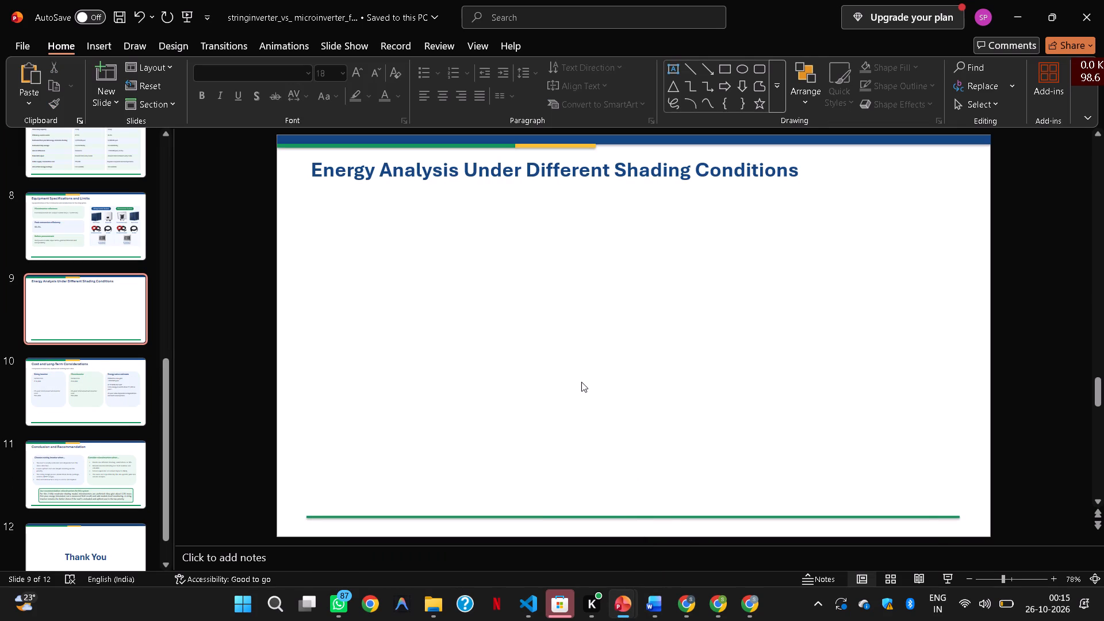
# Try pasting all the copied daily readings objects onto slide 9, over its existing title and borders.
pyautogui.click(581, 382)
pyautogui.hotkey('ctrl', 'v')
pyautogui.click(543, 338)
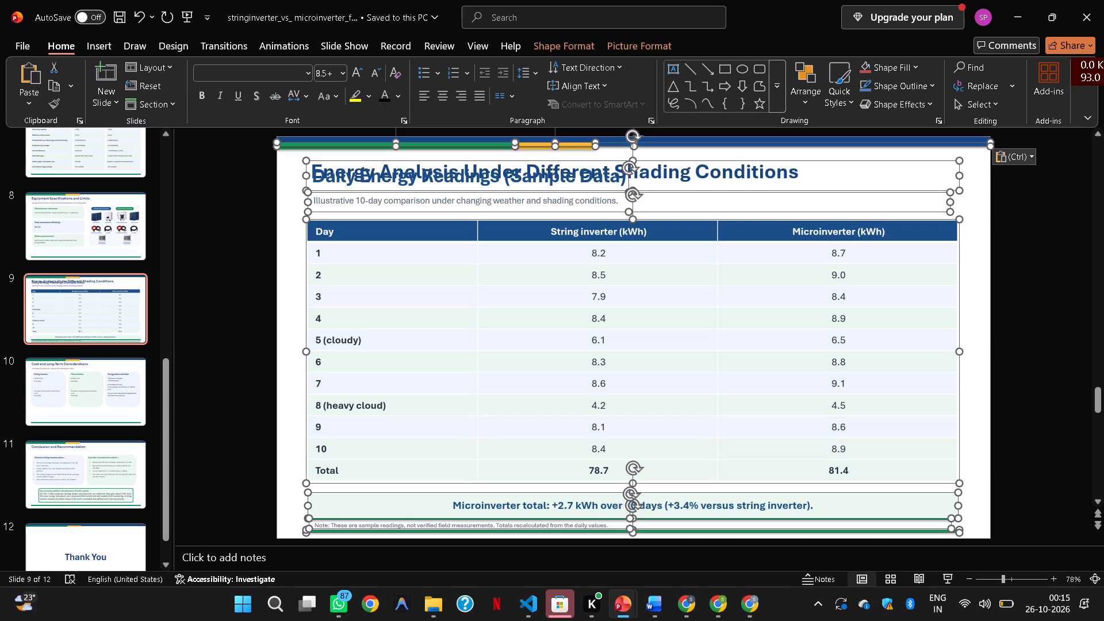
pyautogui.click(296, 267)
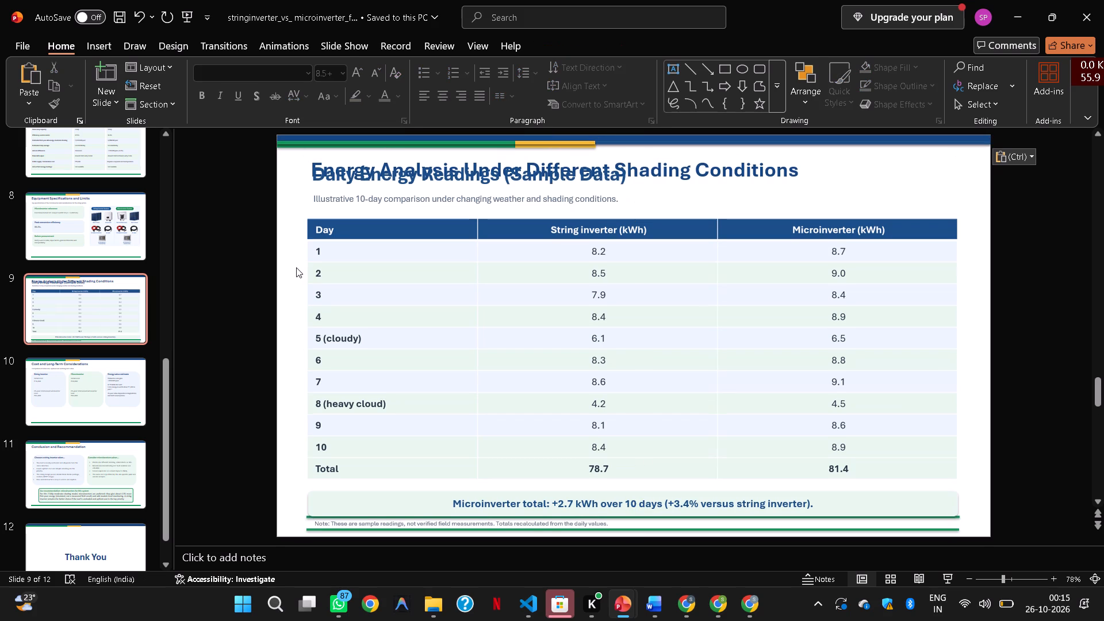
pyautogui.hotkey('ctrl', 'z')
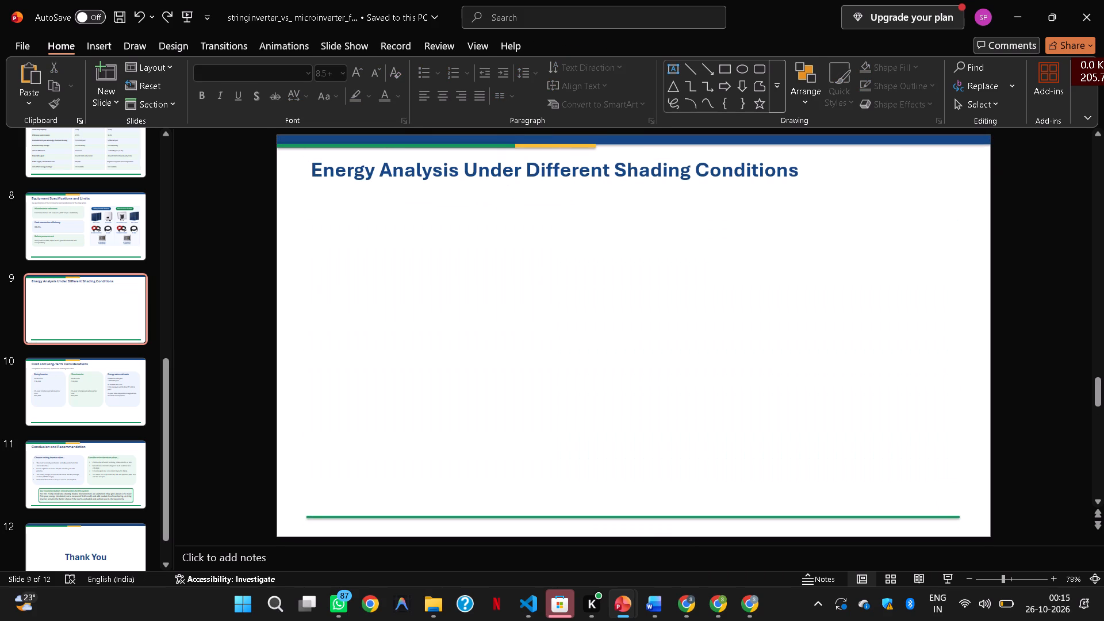
# Move the "Energy Analysis Under Different Shading Conditions" title on slide 9 lower and further inward.
pyautogui.moveTo(309, 172); pyautogui.dragTo(448, 216)
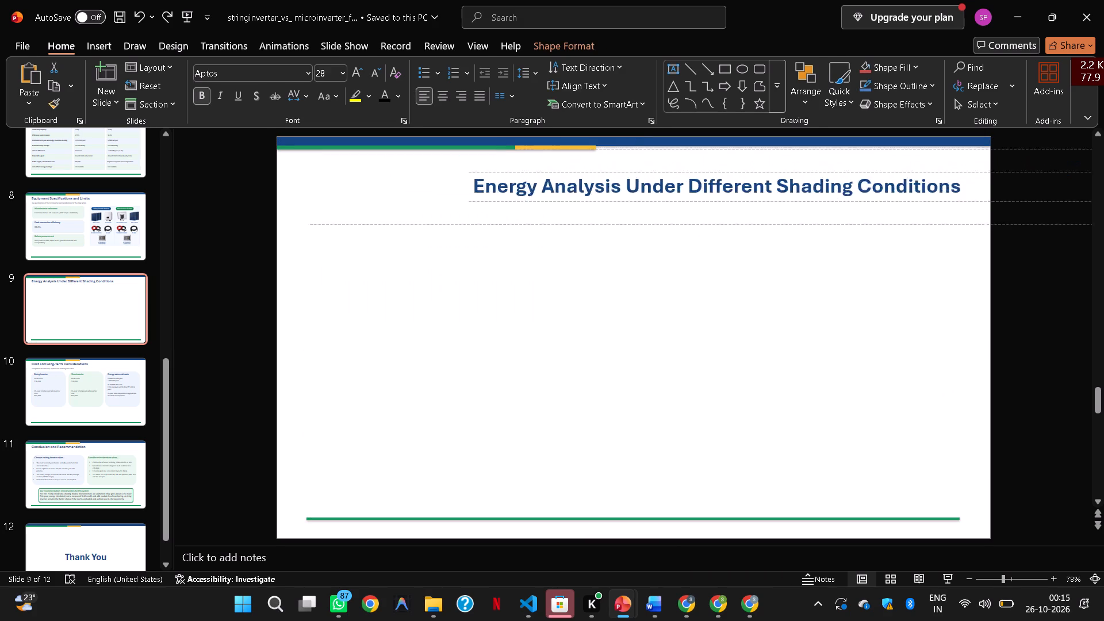
pyautogui.moveTo(448, 216); pyautogui.dragTo(424, 240)
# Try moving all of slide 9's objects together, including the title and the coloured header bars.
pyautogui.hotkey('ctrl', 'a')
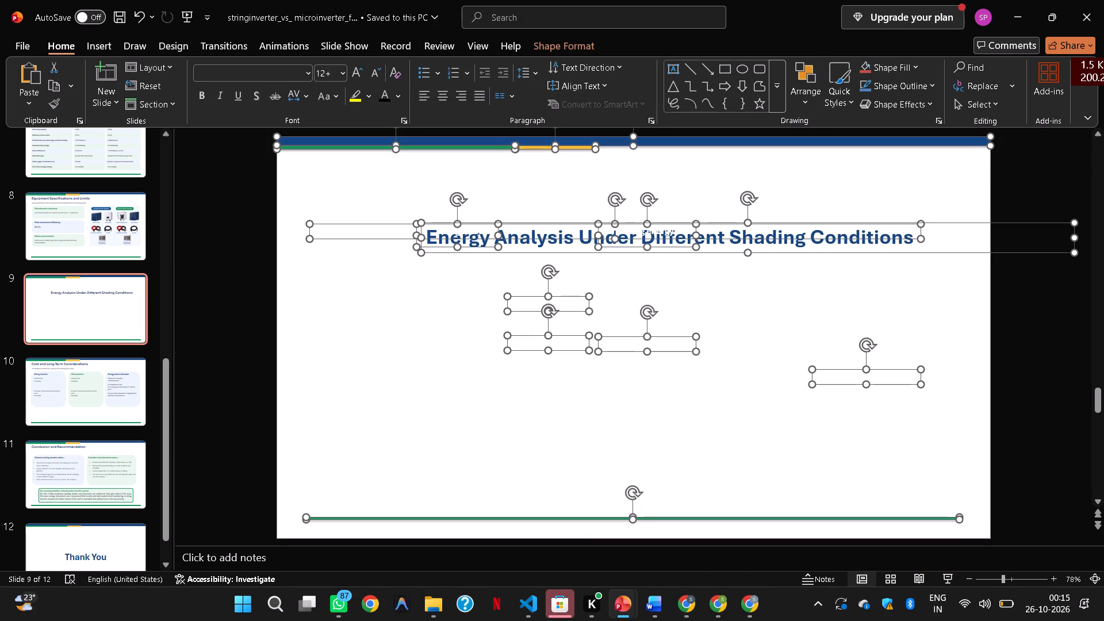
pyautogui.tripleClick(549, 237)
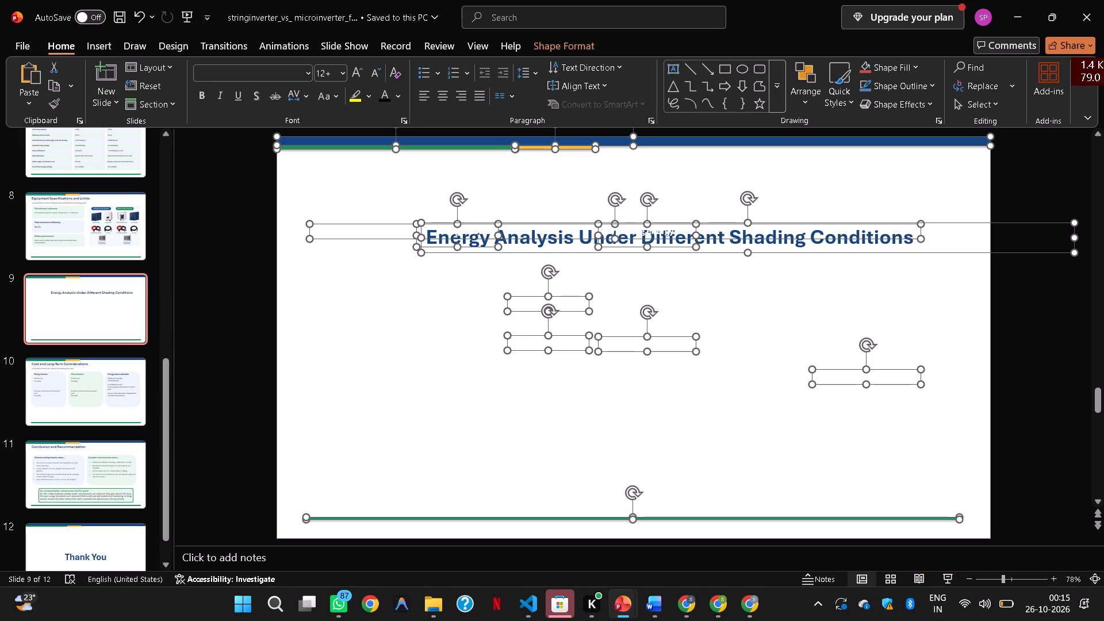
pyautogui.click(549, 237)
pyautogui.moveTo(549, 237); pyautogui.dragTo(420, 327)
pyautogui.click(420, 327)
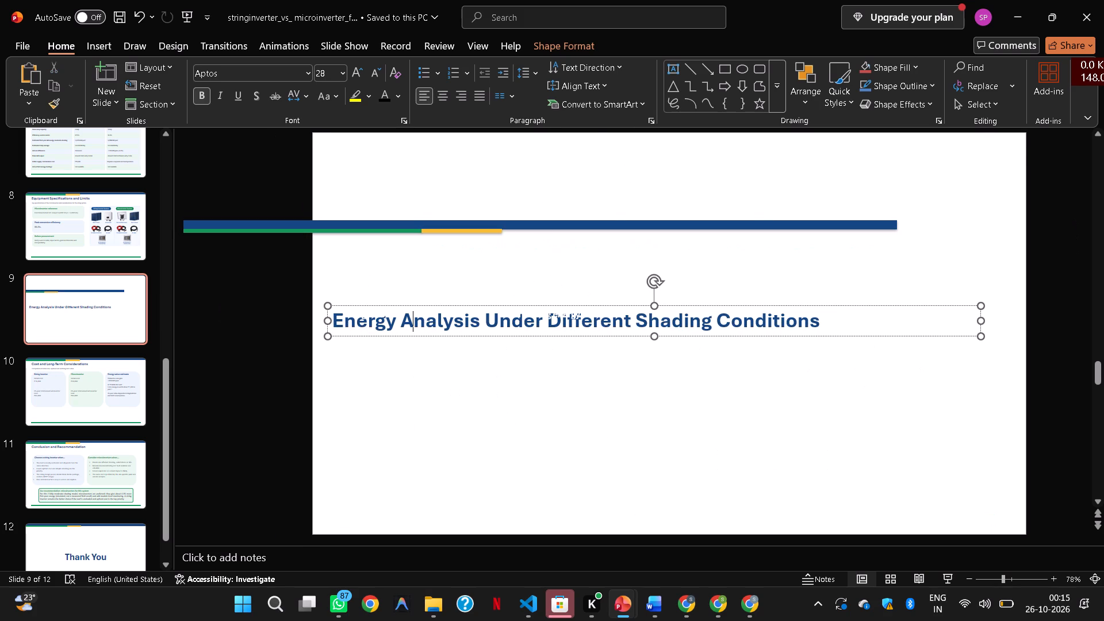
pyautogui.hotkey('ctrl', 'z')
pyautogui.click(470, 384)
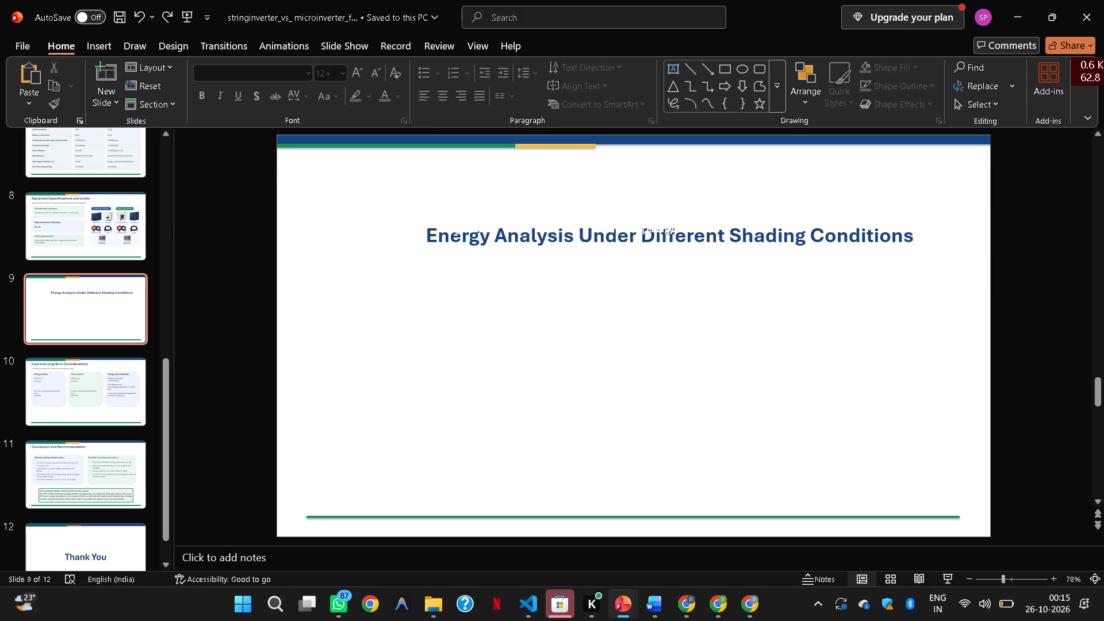
# Delete the leftover text boxes and the "Energy Analysis Under Different Shading Conditions" title text from slide 9.
pyautogui.tripleClick(531, 228)
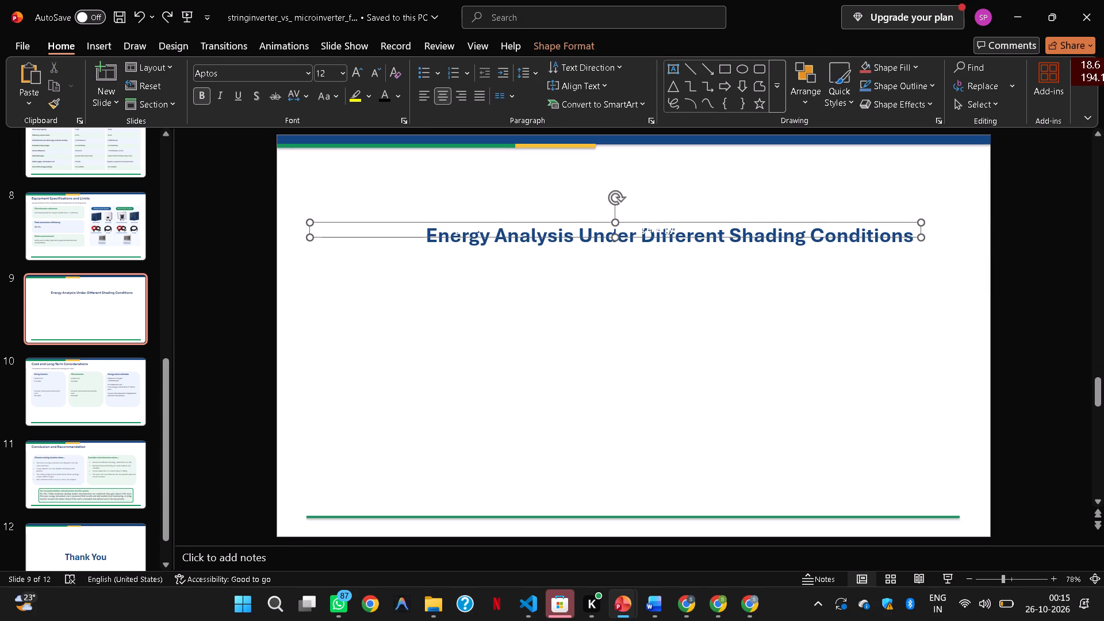
pyautogui.press('BackSpace')
pyautogui.press('BackSpace')
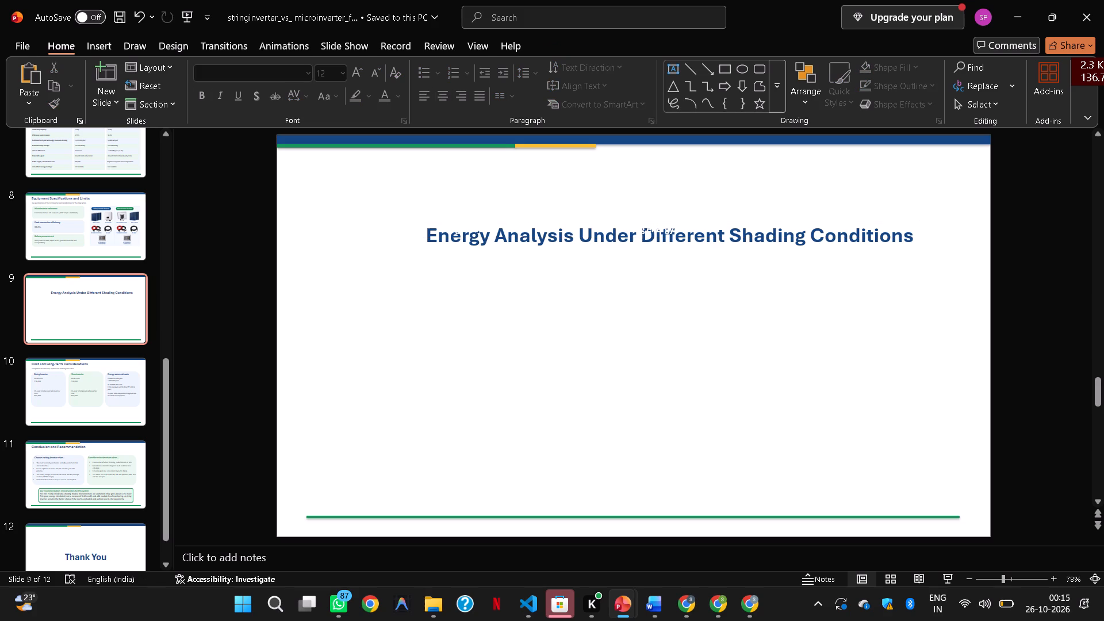
pyautogui.tripleClick(654, 225)
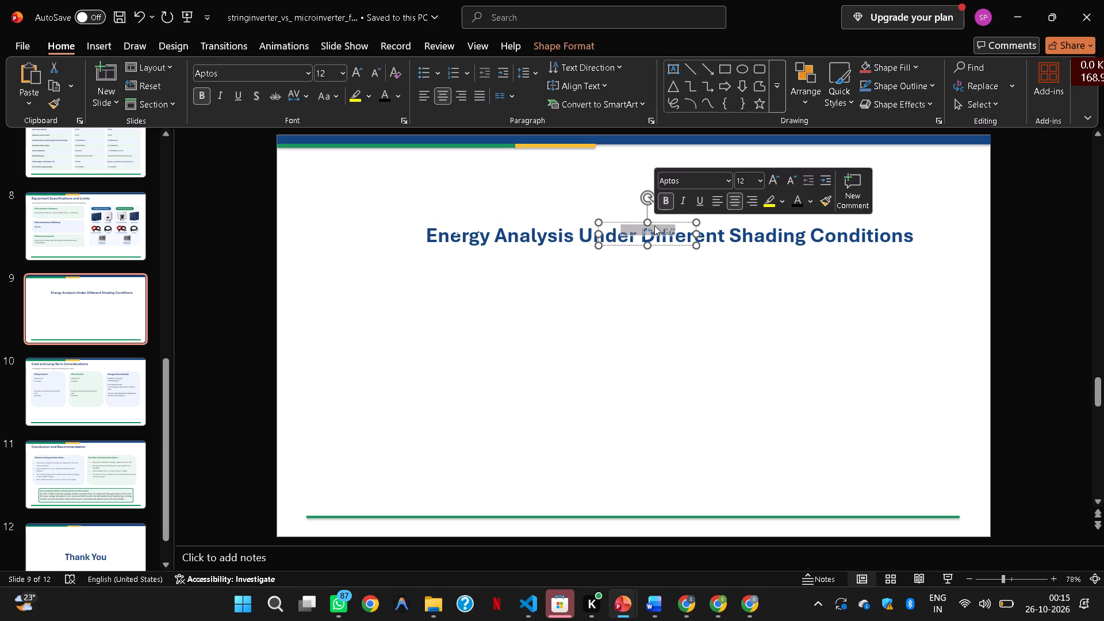
pyautogui.press('BackSpace')
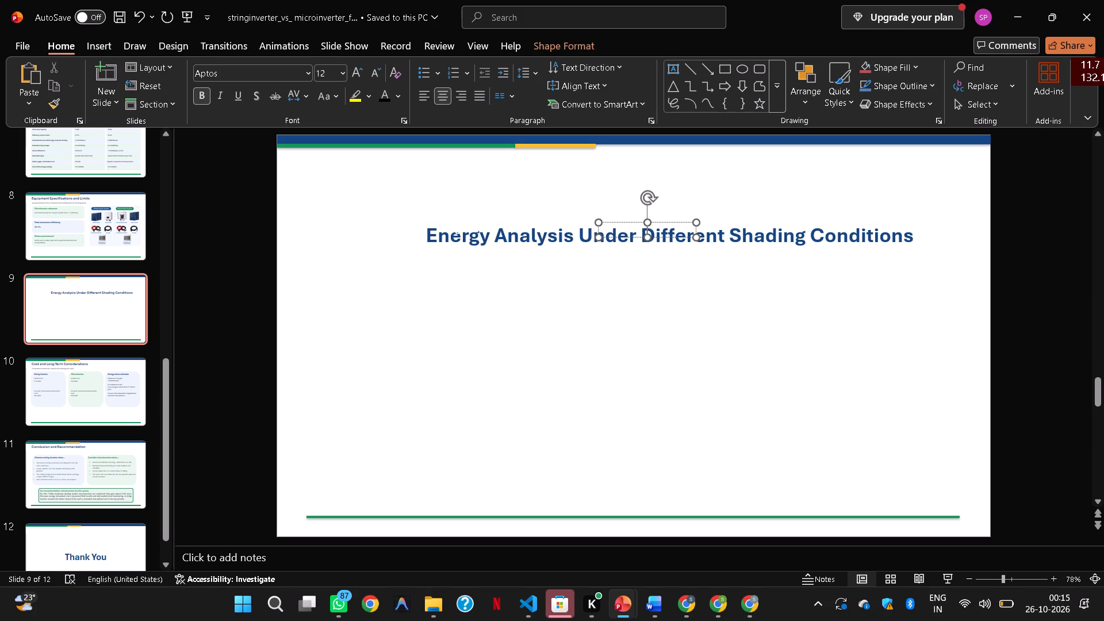
pyautogui.tripleClick(555, 236)
pyautogui.press('BackSpace')
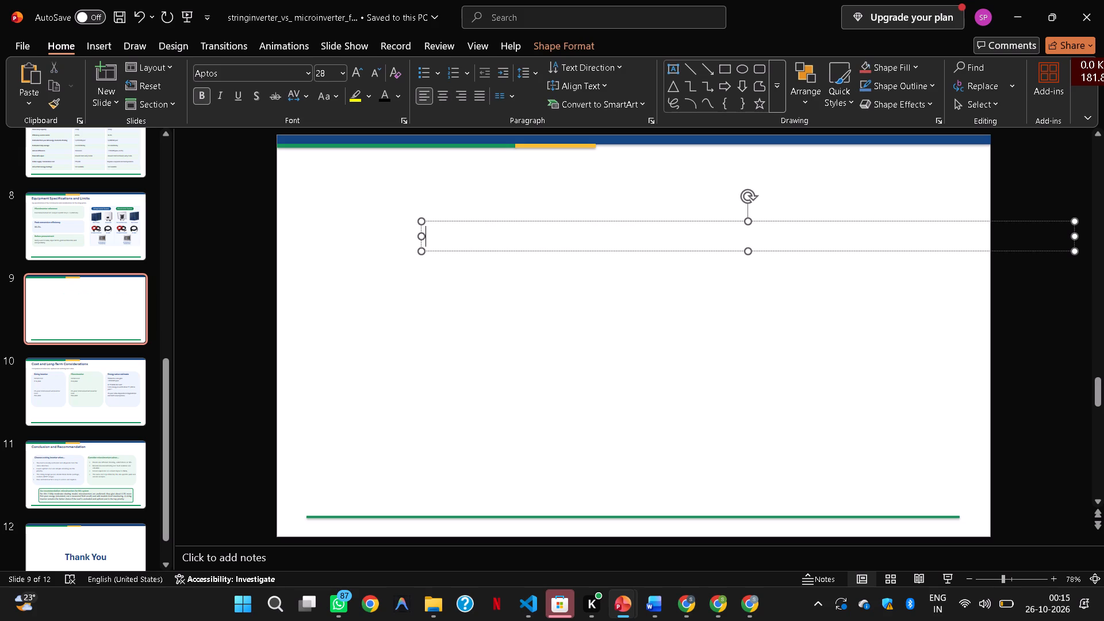
pyautogui.click(434, 191)
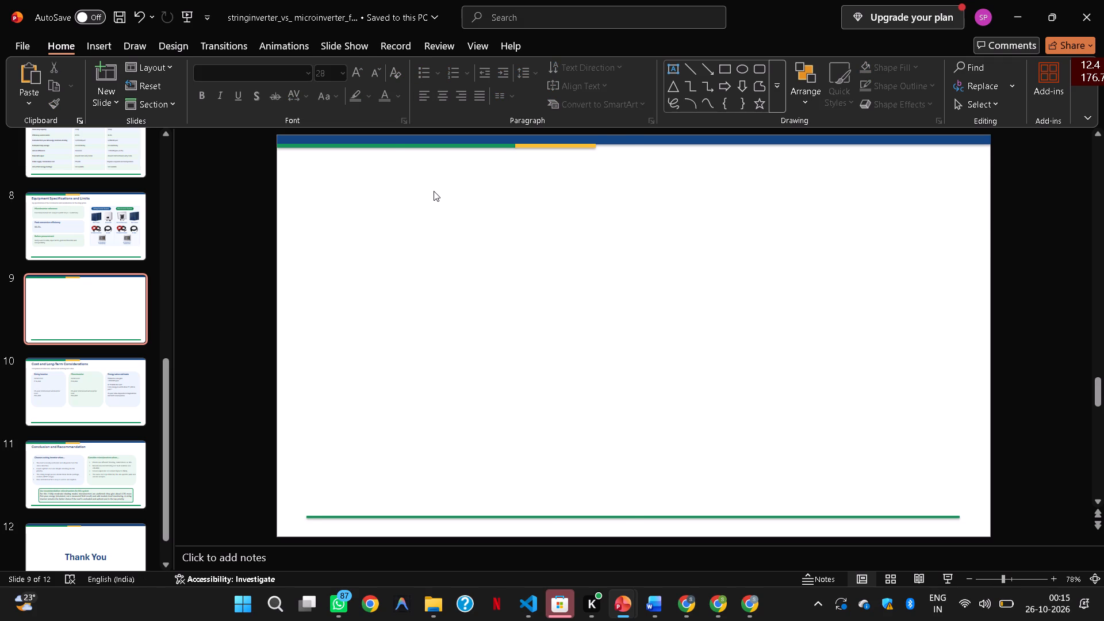
# Paste the copied daily energy readings objects, including the table, onto the cleared slide 9.
pyautogui.hotkey('ctrl', 'v')
pyautogui.keyDown('ctrl'); pyautogui.click(434, 191); pyautogui.keyUp('ctrl')
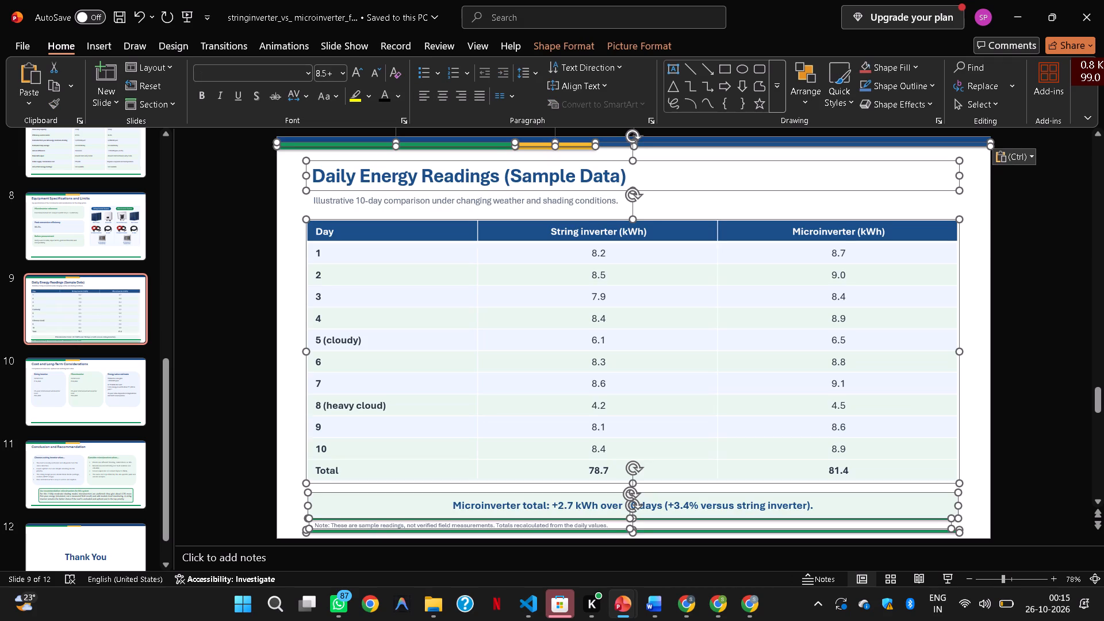
pyautogui.click(300, 214)
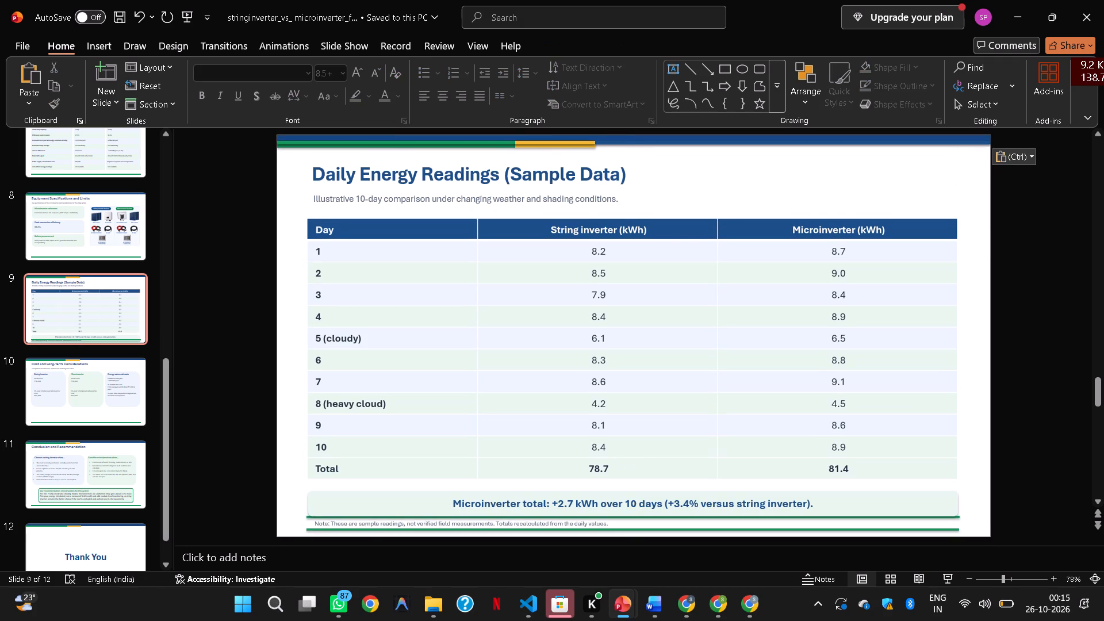
# Delete the "Daily Energy Readings (Sample Data)" title text and the small sample-readings note beneath the table on slide 9.
pyautogui.click(469, 178)
pyautogui.doubleClick(469, 178)
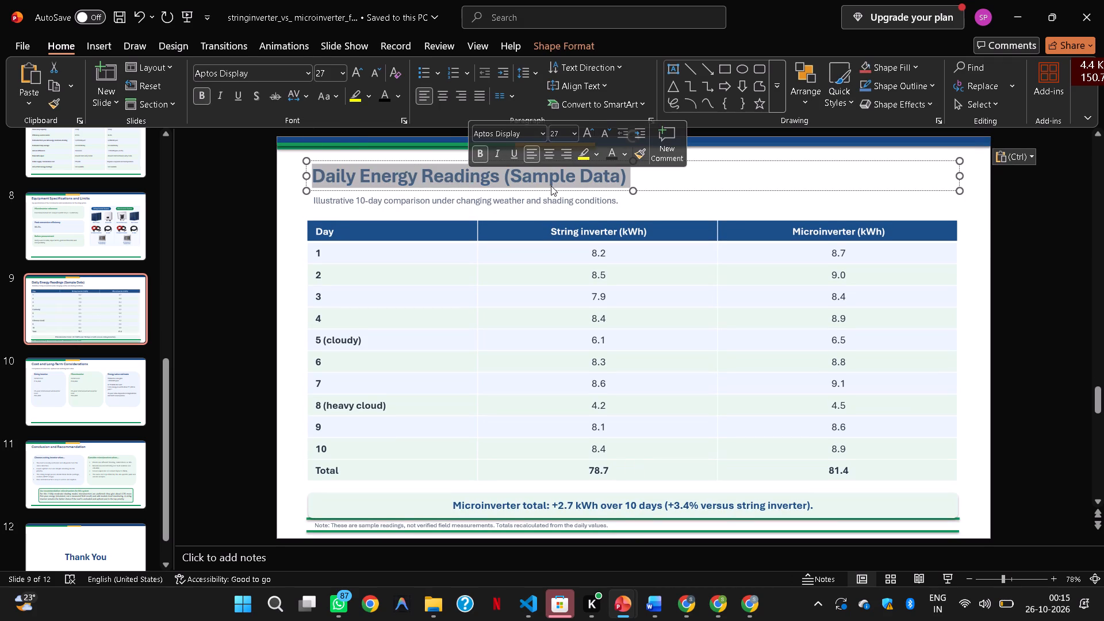
pyautogui.press('BackSpace')
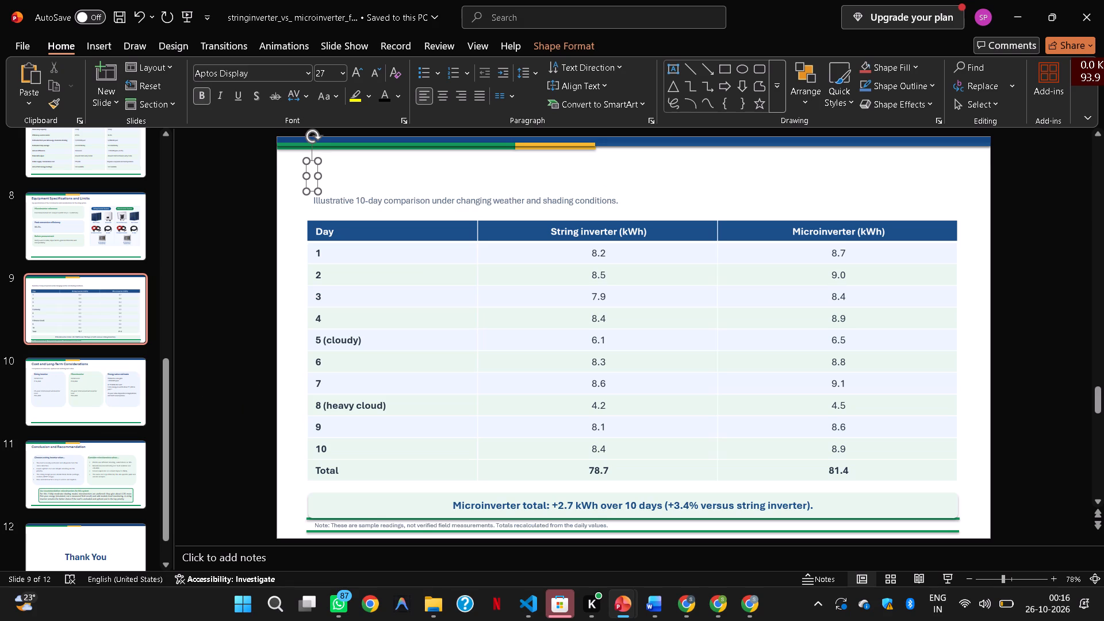
pyautogui.click(546, 522)
pyautogui.press('BackSpace')
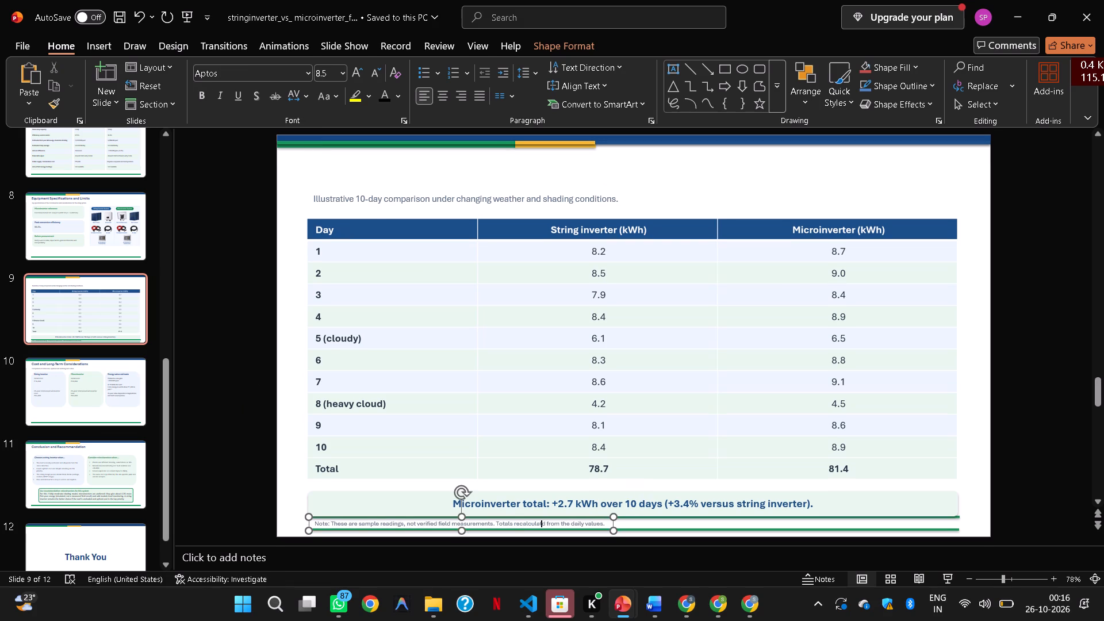
pyautogui.hotkey('ctrl', 'a')
pyautogui.press('BackSpace')
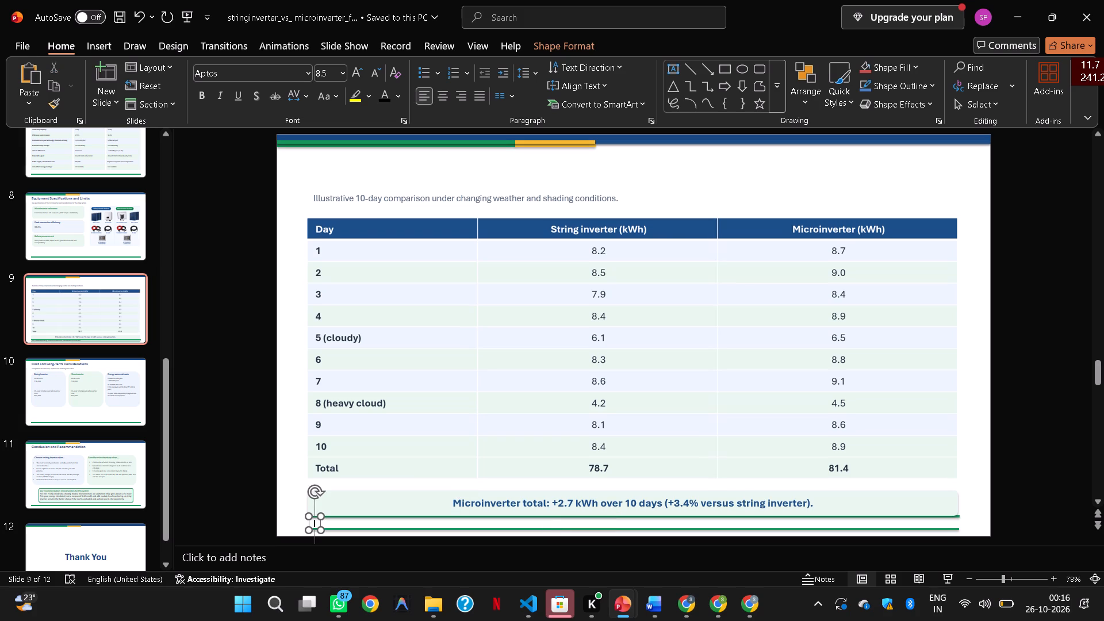
# Delete the microinverter total summary box and the upper of the two green lines below slide 9's table.
pyautogui.click(505, 504)
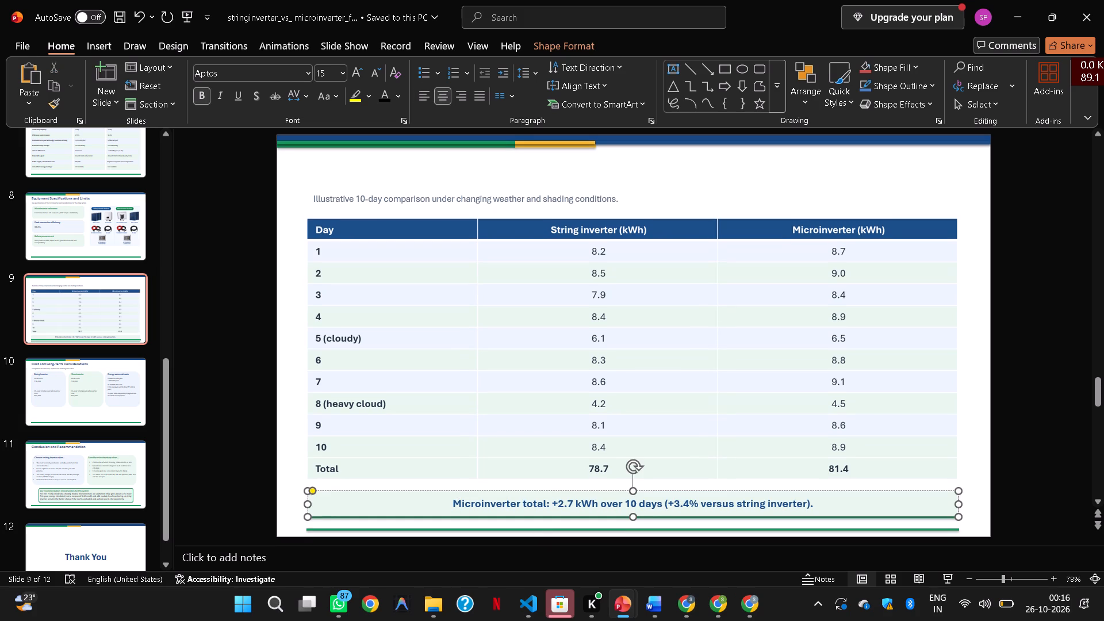
pyautogui.press('BackSpace')
pyautogui.press('BackSpace')
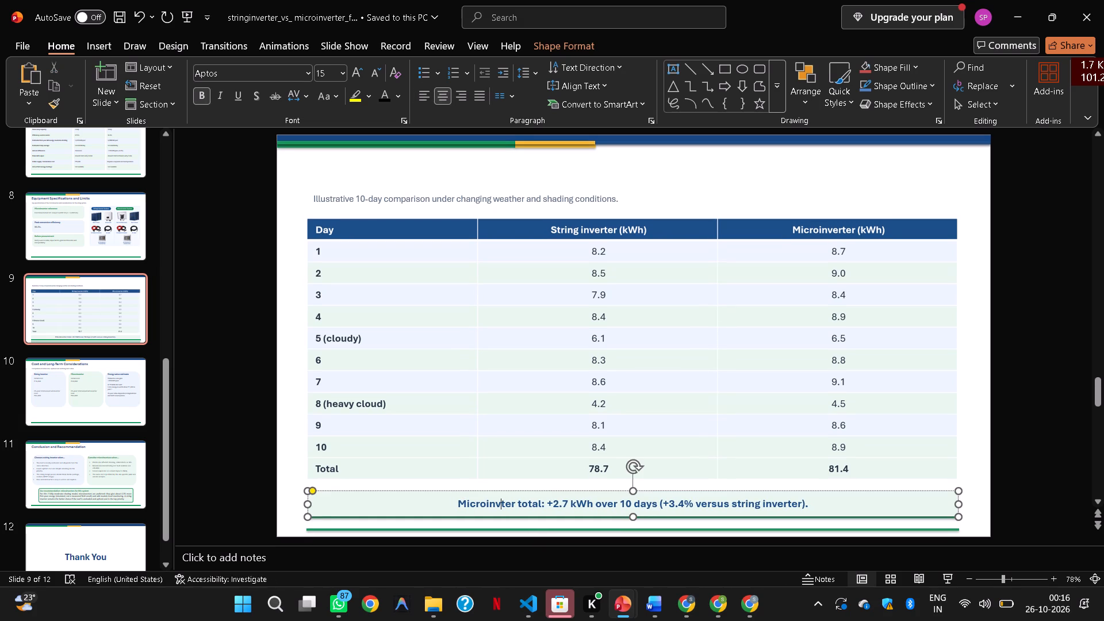
pyautogui.hotkey('ctrl', 'a')
pyautogui.press('BackSpace')
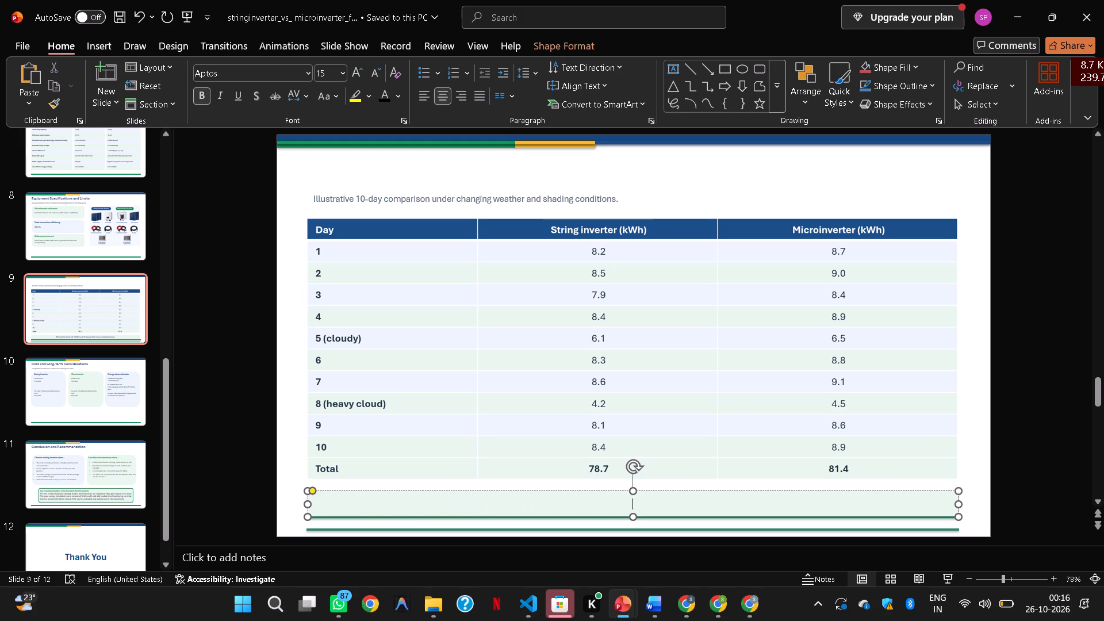
pyautogui.click(562, 510)
pyautogui.press('BackSpace')
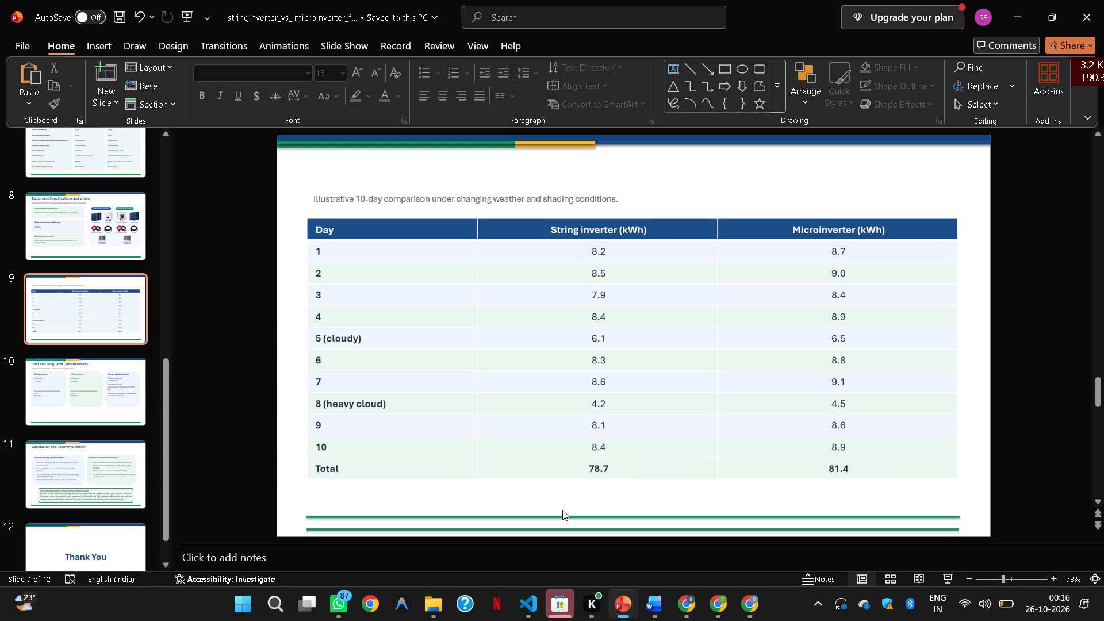
pyautogui.click(453, 519)
pyautogui.press('BackSpace')
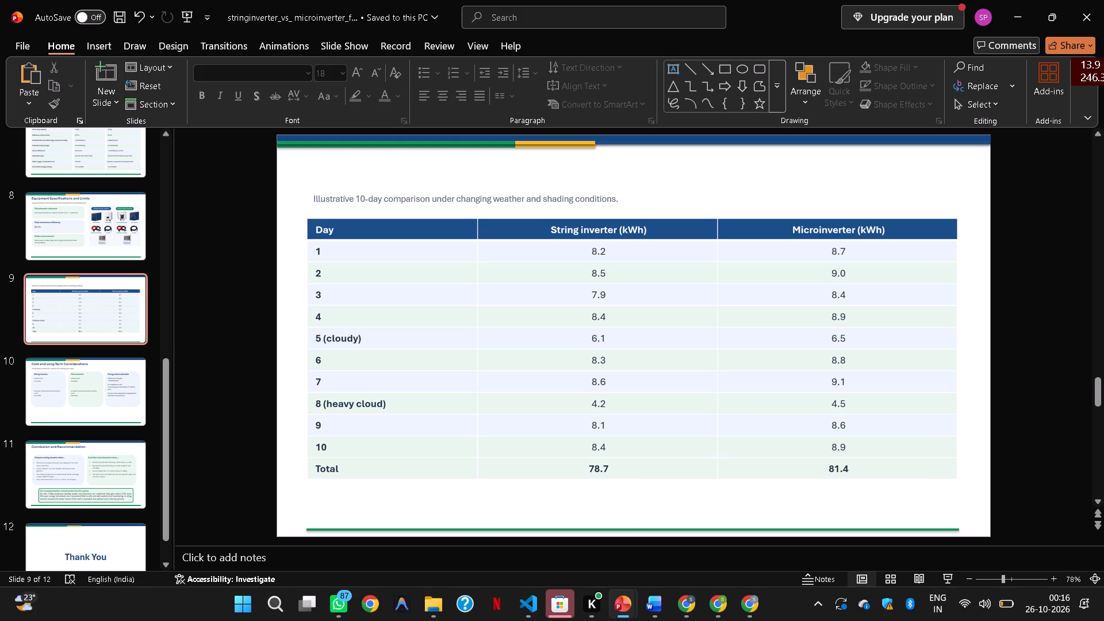
# Delete the "Illustrative 10-day comparison under changing weather and shading conditions." subtitle text above slide 9's table.
pyautogui.doubleClick(458, 197)
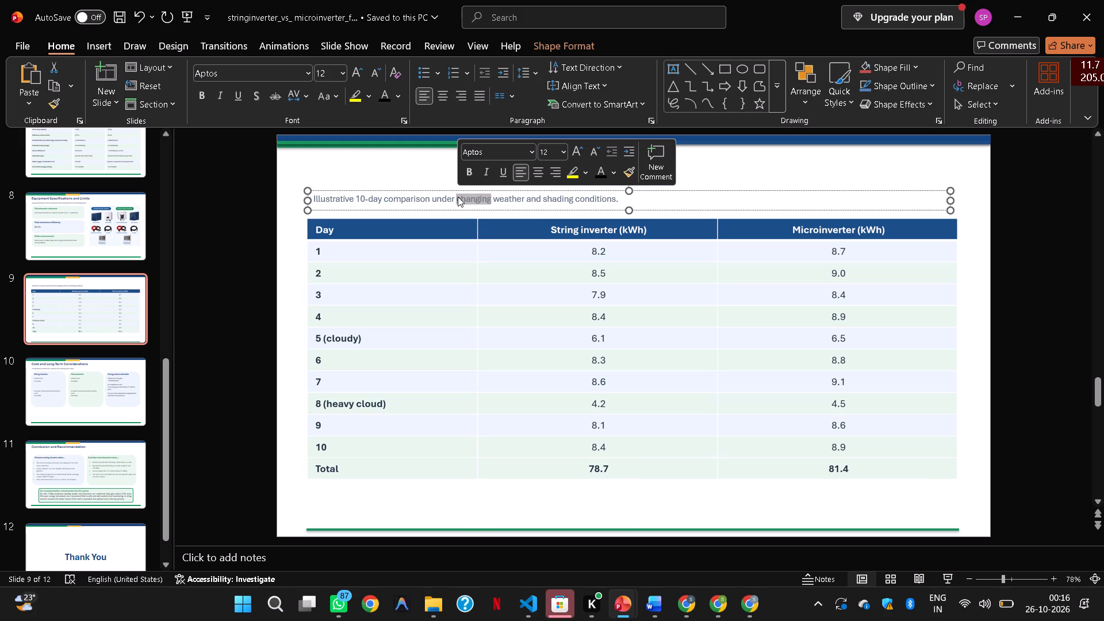
pyautogui.hotkey('ctrl', 'a')
pyautogui.keyDown('ctrl'); pyautogui.click(458, 197); pyautogui.keyUp('ctrl')
pyautogui.press('BackSpace')
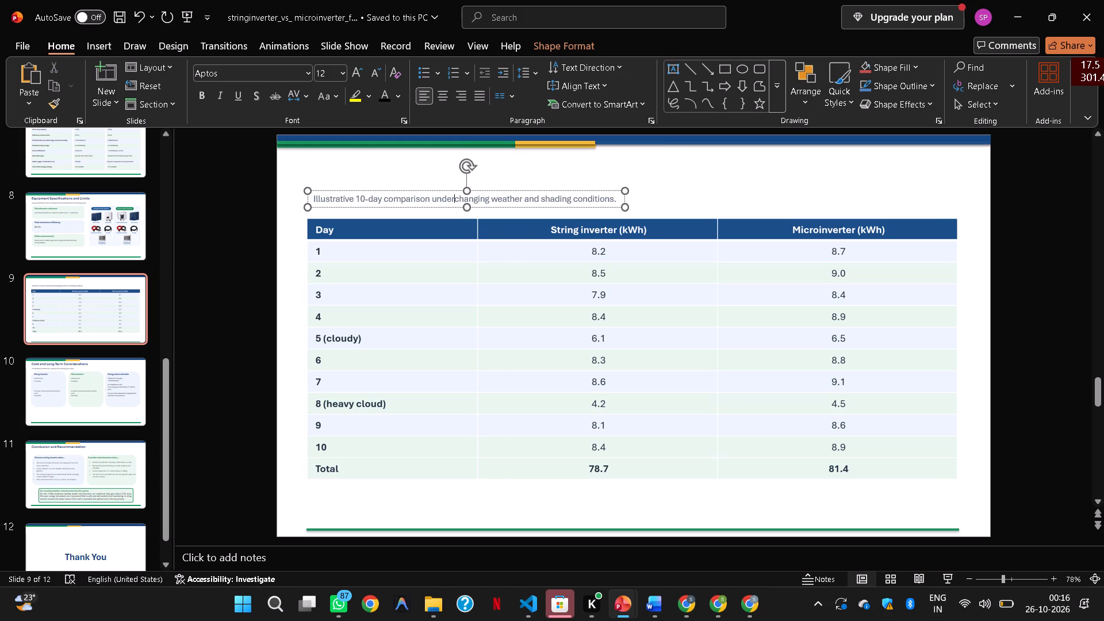
pyautogui.hotkey('ctrl', 'a')
pyautogui.press('BackSpace')
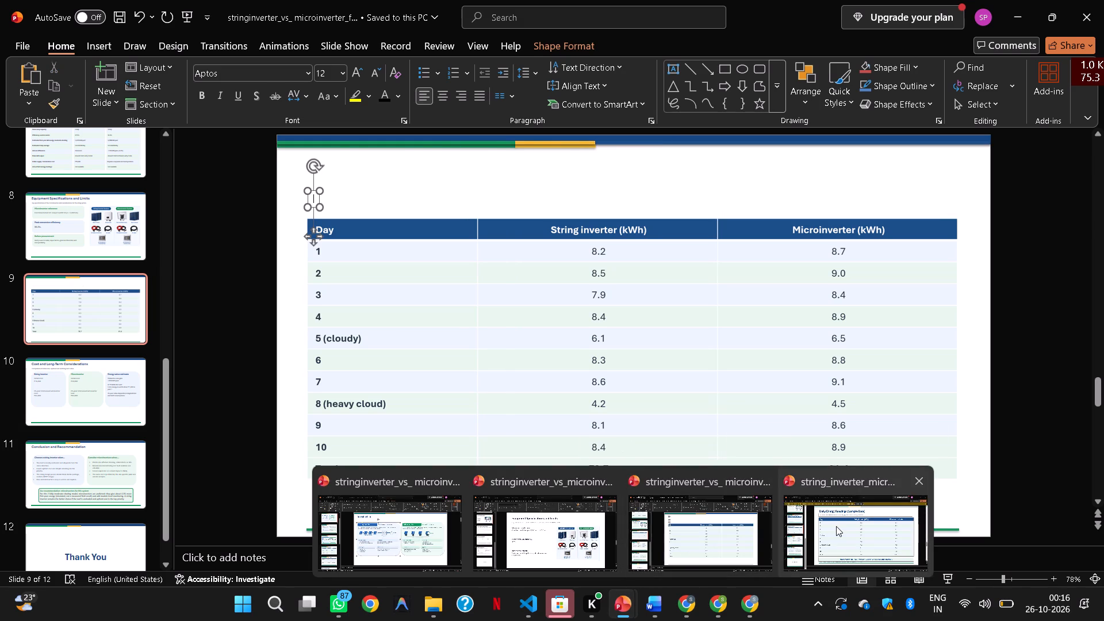
# Switch to the string_inverter_microinverter_with_daily_readings presentation and copy the "Daily Energy Readings (Sample Data)" title text from its slide 9.
pyautogui.click(836, 526)
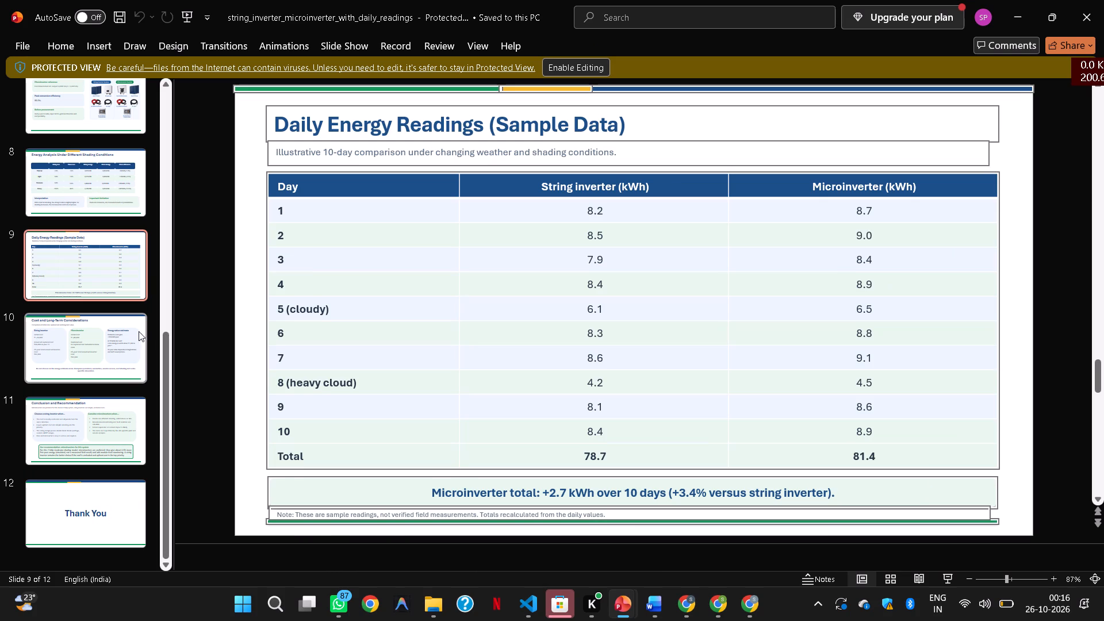
pyautogui.click(114, 338)
pyautogui.click(78, 195)
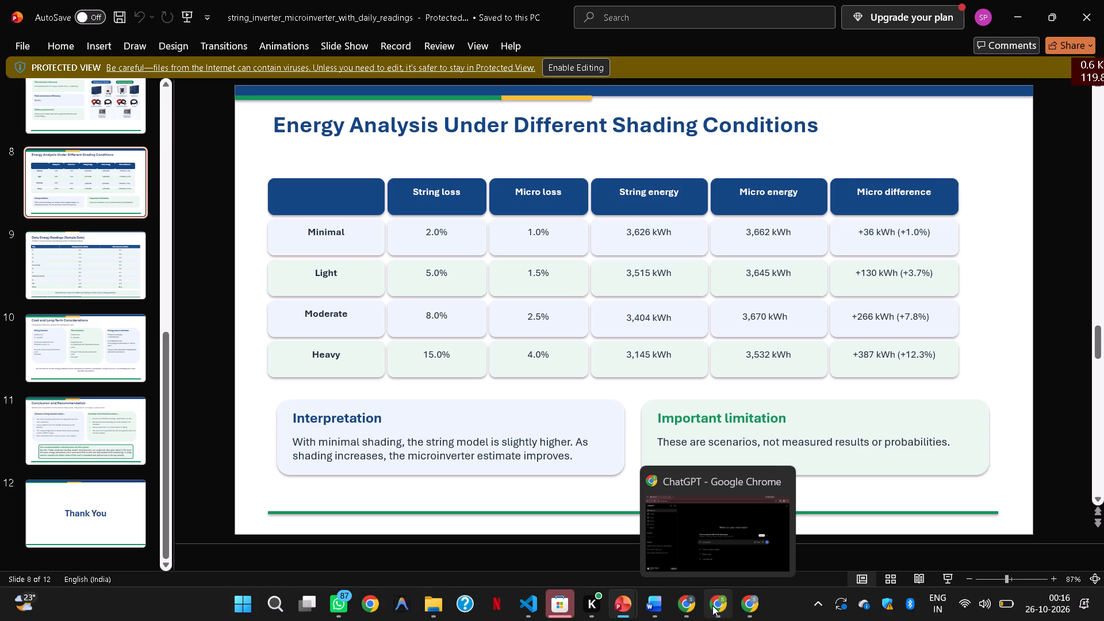
pyautogui.click(110, 256)
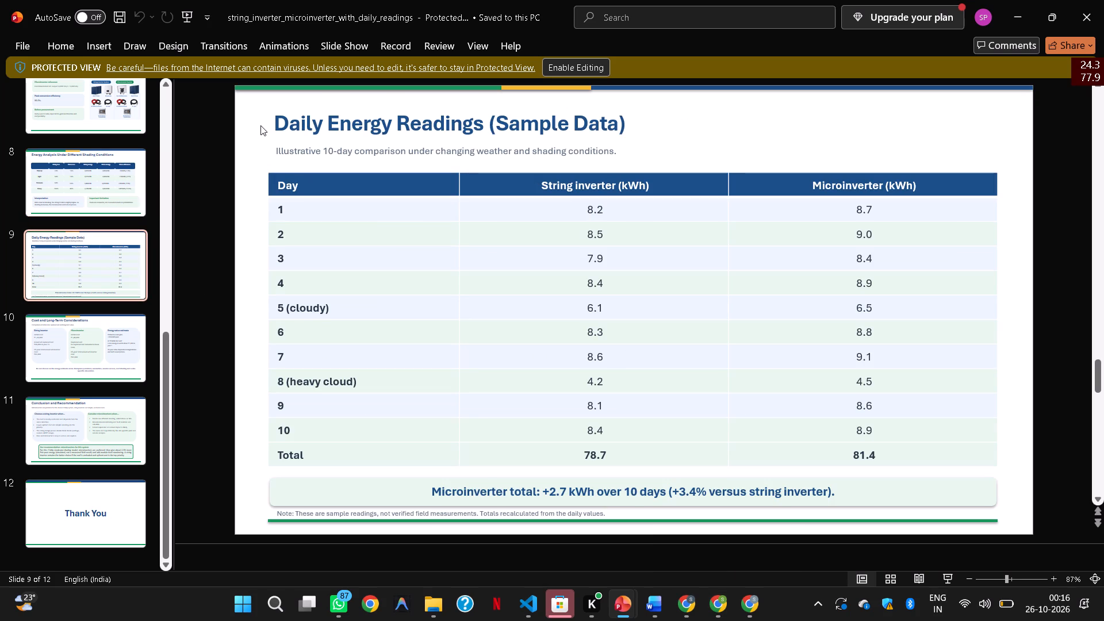
pyautogui.moveTo(265, 124); pyautogui.dragTo(289, 125)
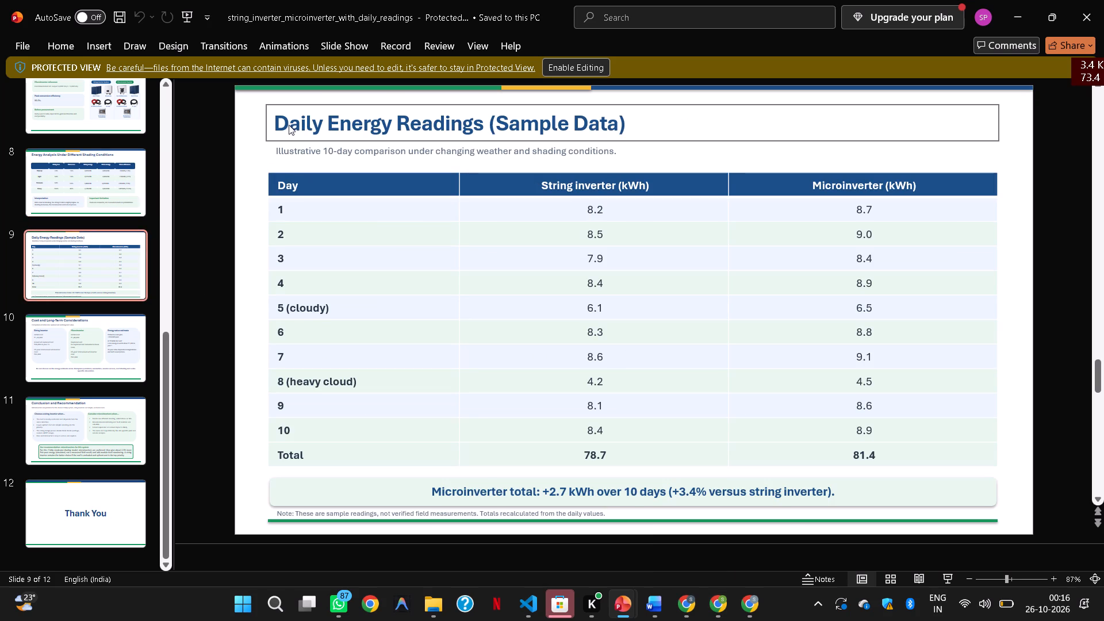
pyautogui.moveTo(289, 125); pyautogui.dragTo(273, 121)
pyautogui.click(273, 121)
pyautogui.moveTo(273, 121); pyautogui.dragTo(423, 120)
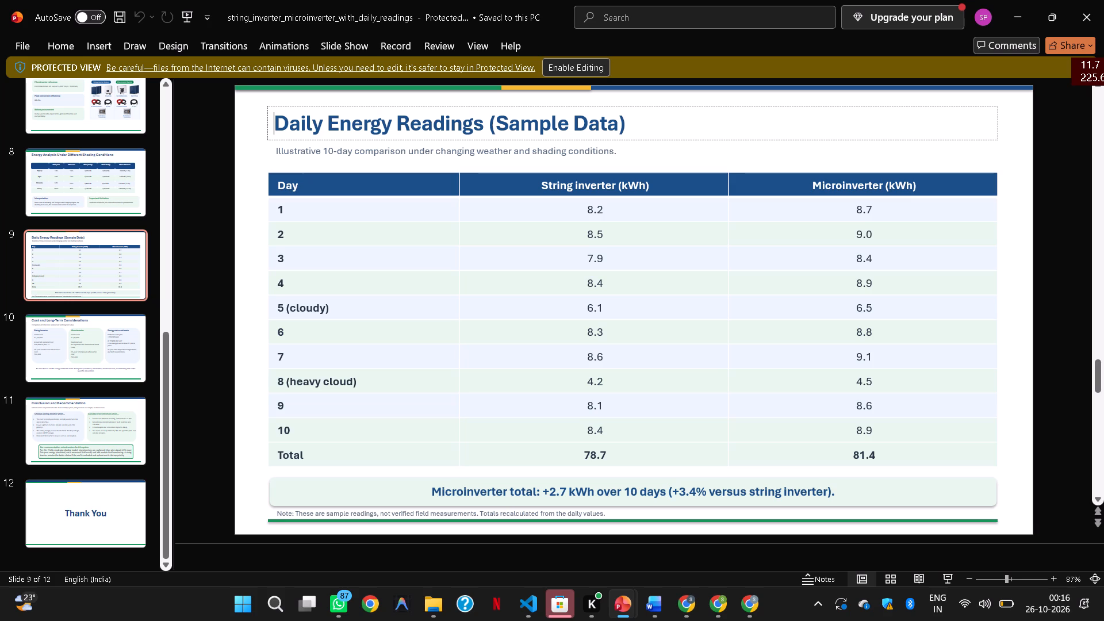
pyautogui.tripleClick(423, 120)
pyautogui.hotkey('ctrl', 'c')
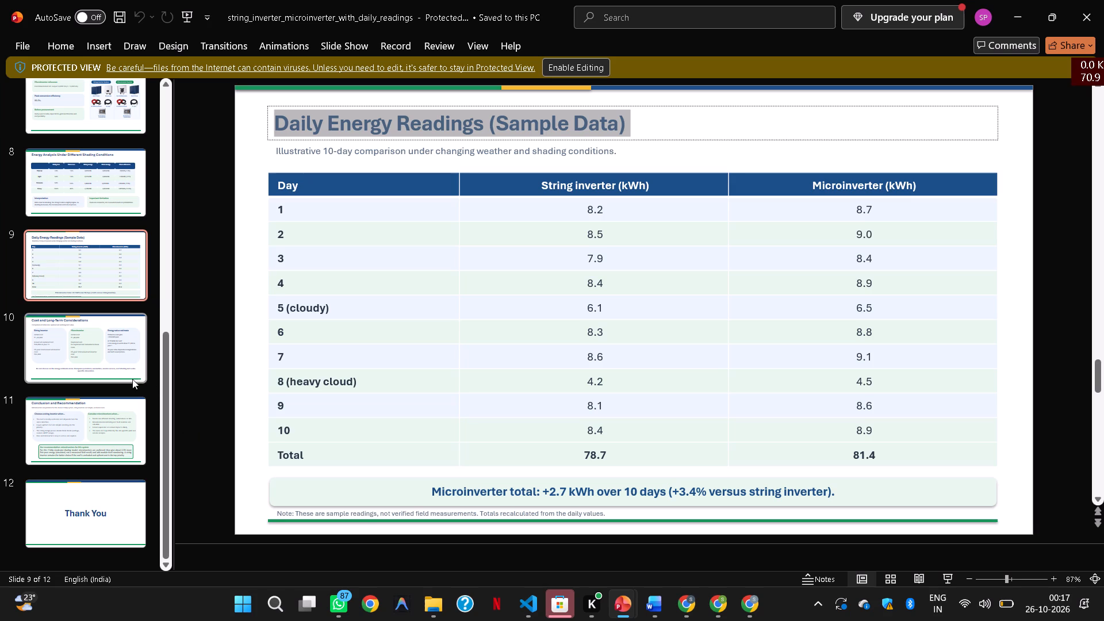
# View slide 8 of the daily readings presentation and close that presentation to return to the final one.
pyautogui.click(88, 189)
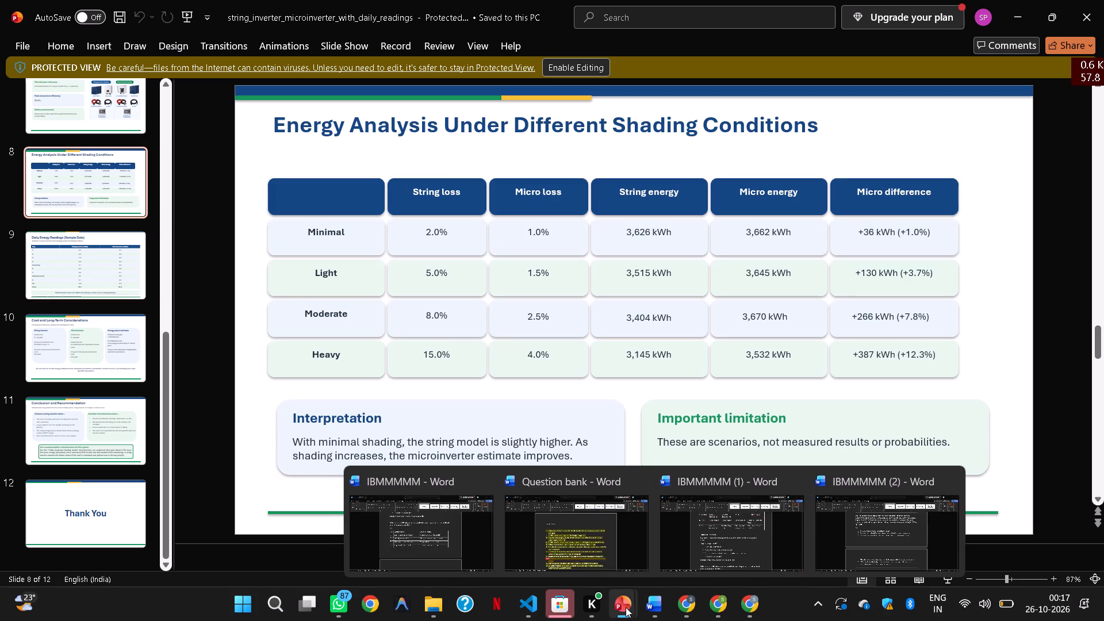
pyautogui.click(823, 532)
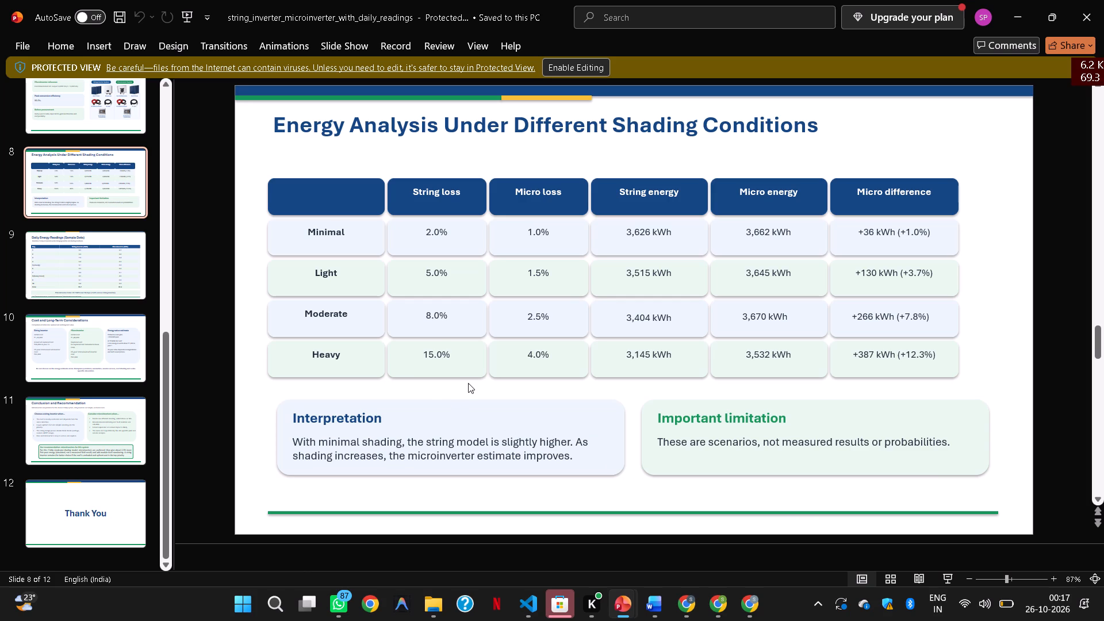
pyautogui.scroll(4, 87, 370)
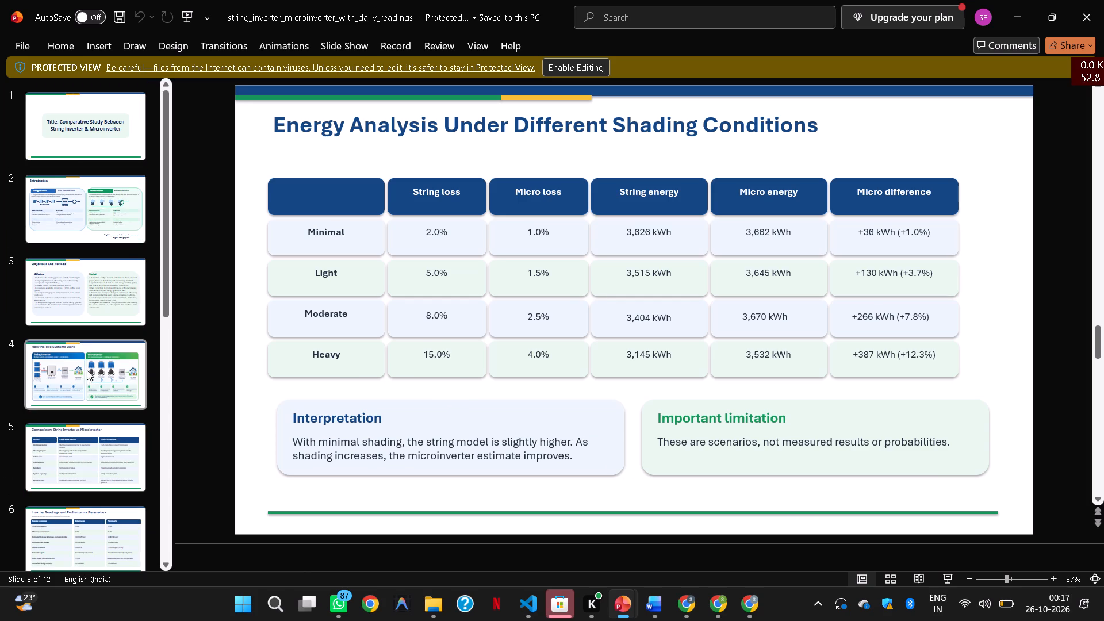
pyautogui.click(1103, 7)
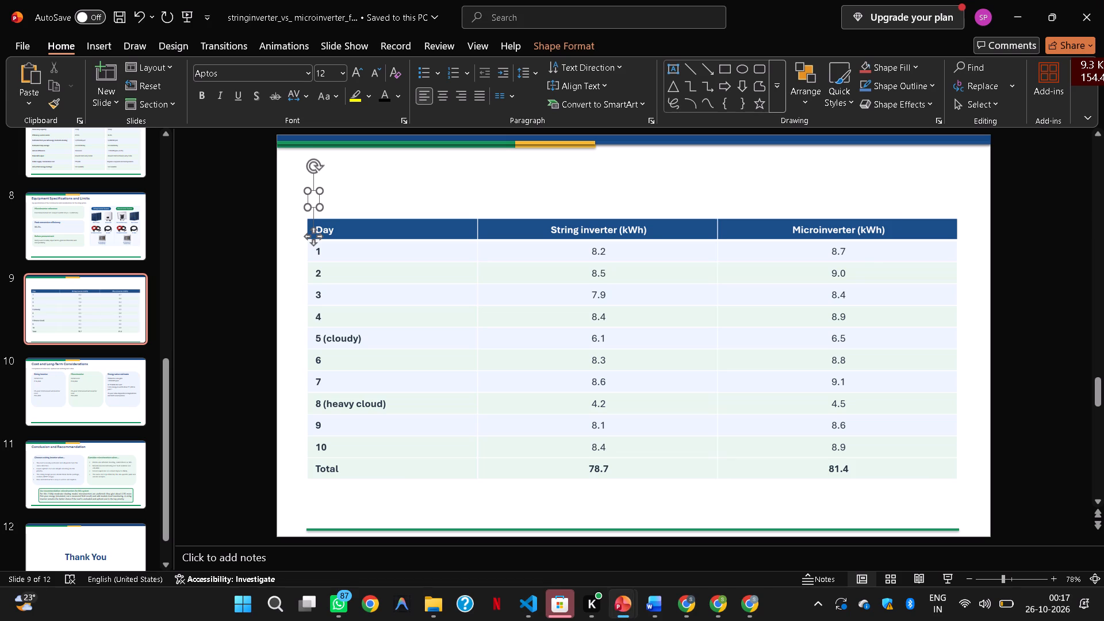
# Open slide 7, "Inverter Readings and Performance Parameters", in the final presentation.
pyautogui.scroll(4, 129, 331)
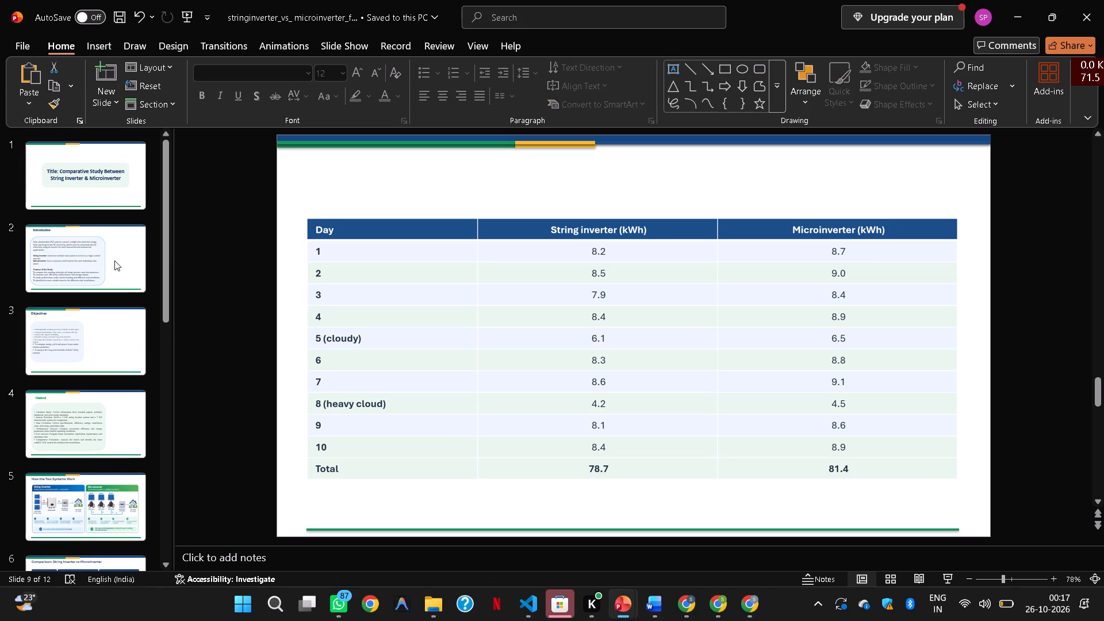
pyautogui.scroll(-1, 89, 511)
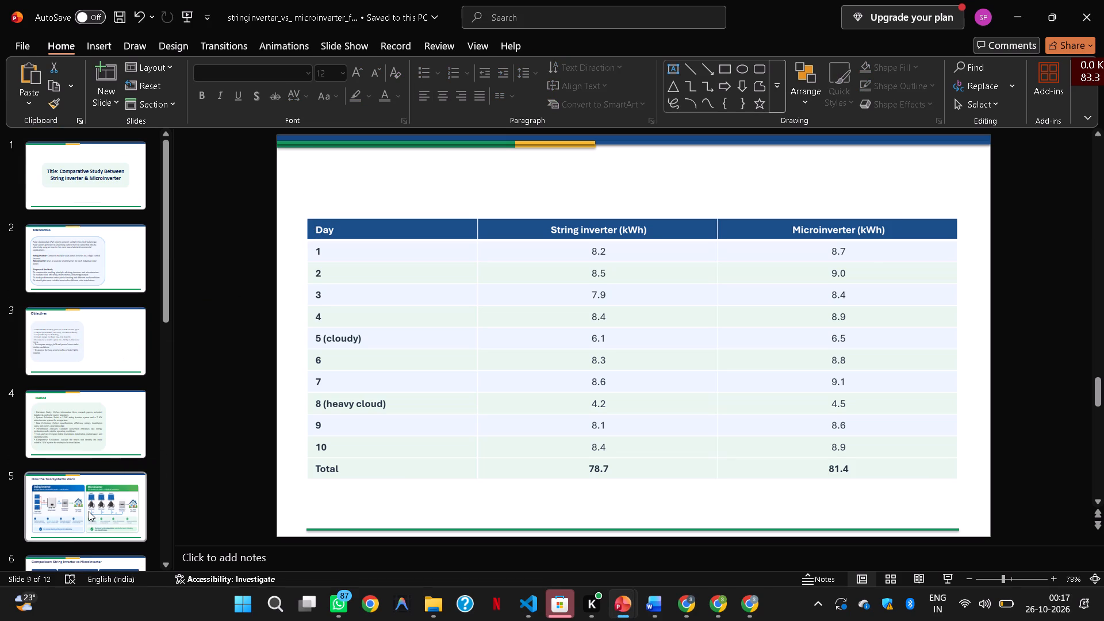
pyautogui.scroll(-2, 89, 511)
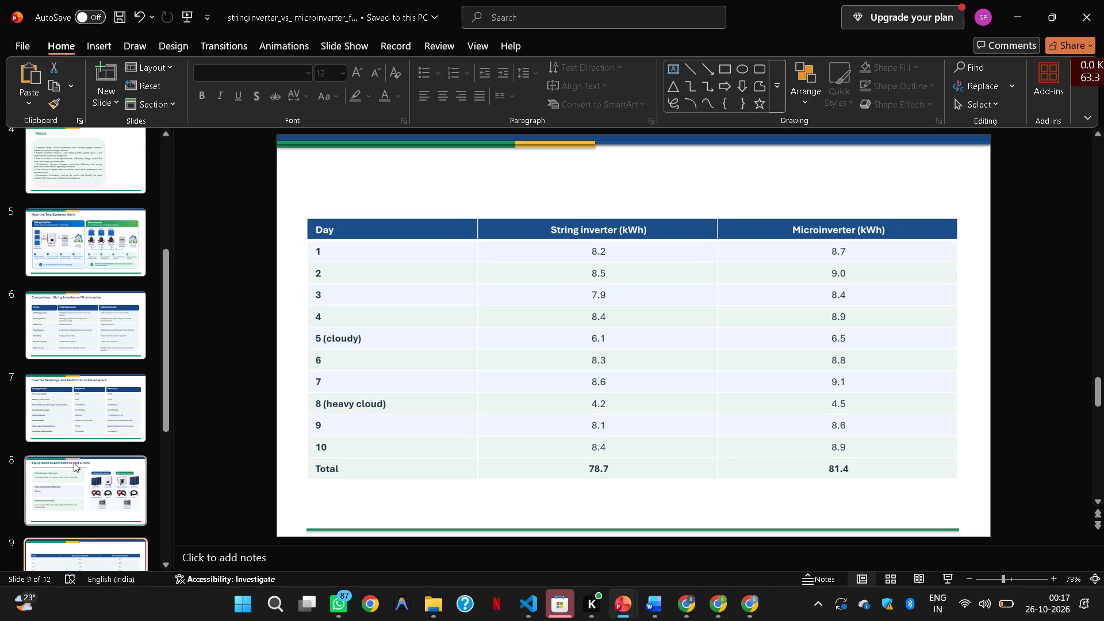
pyautogui.scroll(-1, 74, 462)
pyautogui.scroll(-1, 70, 414)
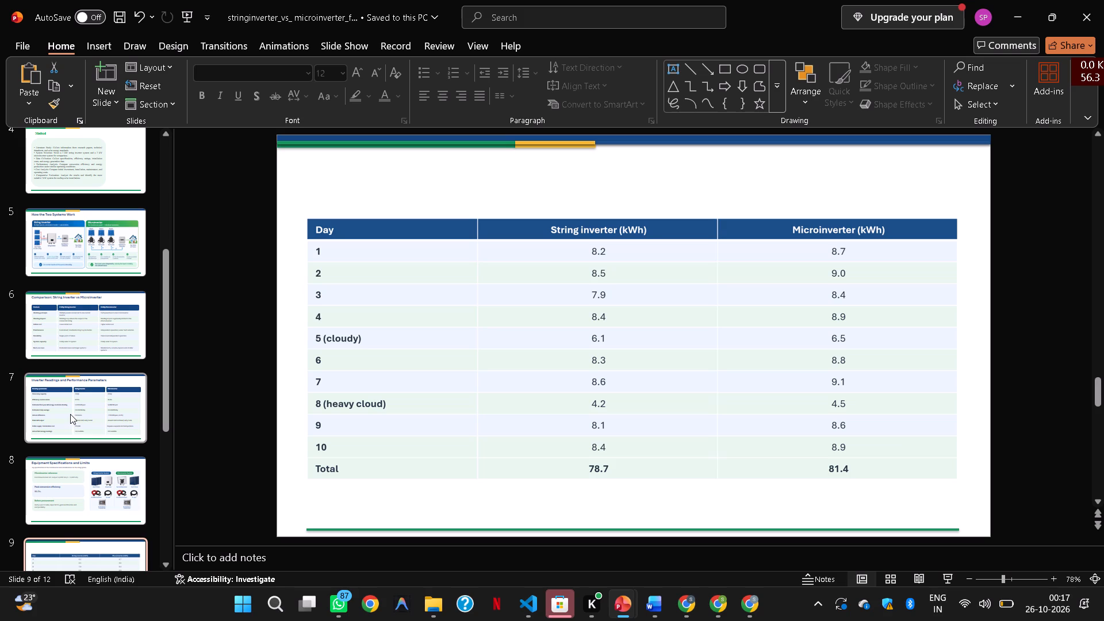
pyautogui.click(86, 428)
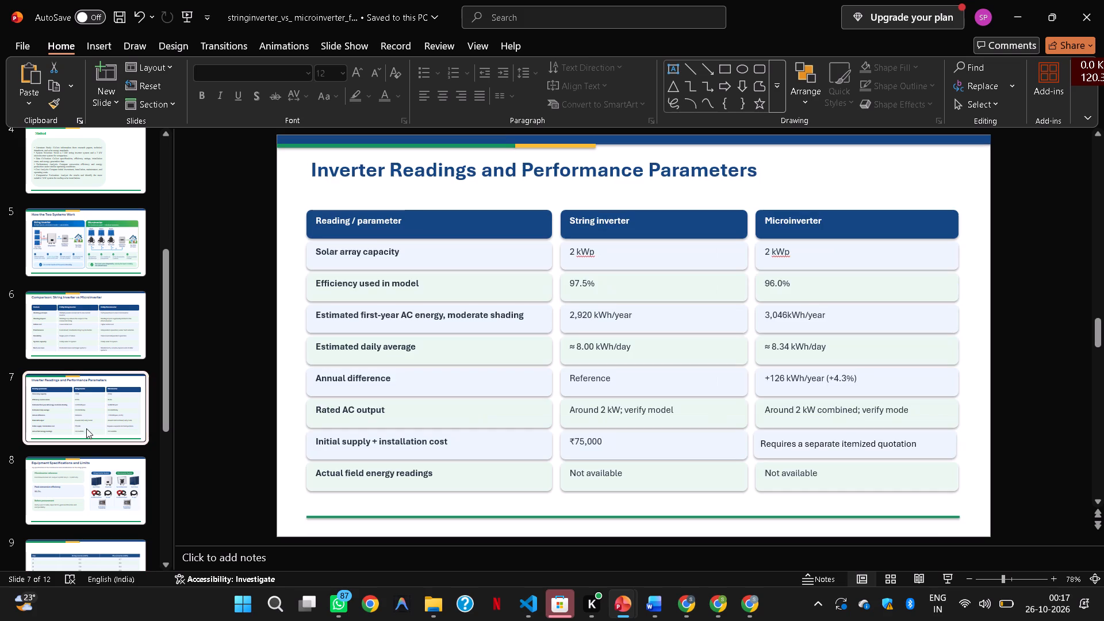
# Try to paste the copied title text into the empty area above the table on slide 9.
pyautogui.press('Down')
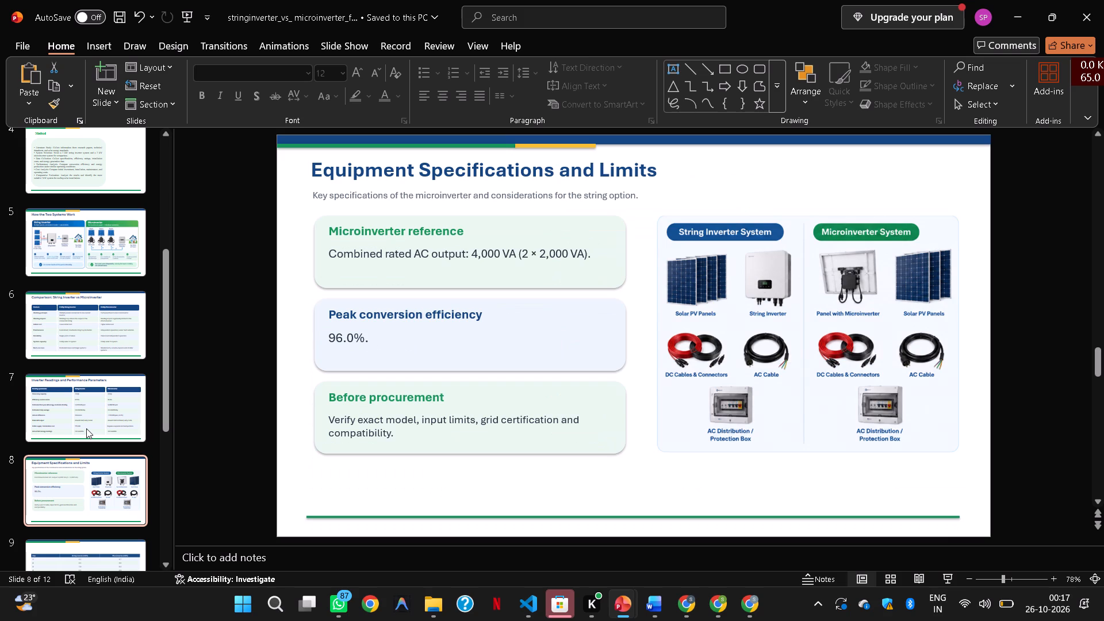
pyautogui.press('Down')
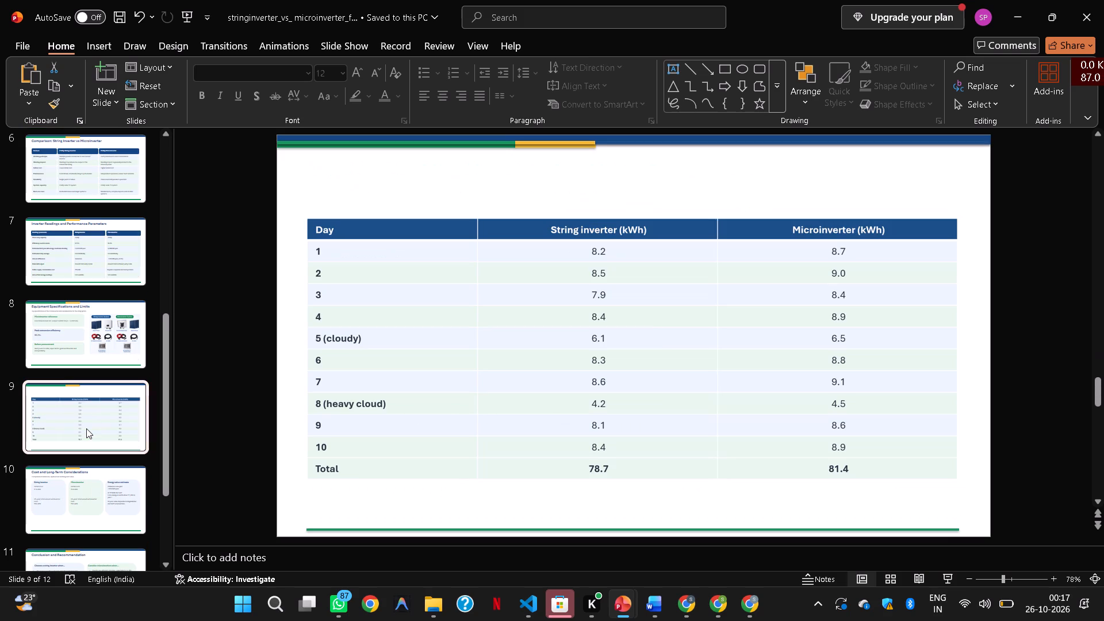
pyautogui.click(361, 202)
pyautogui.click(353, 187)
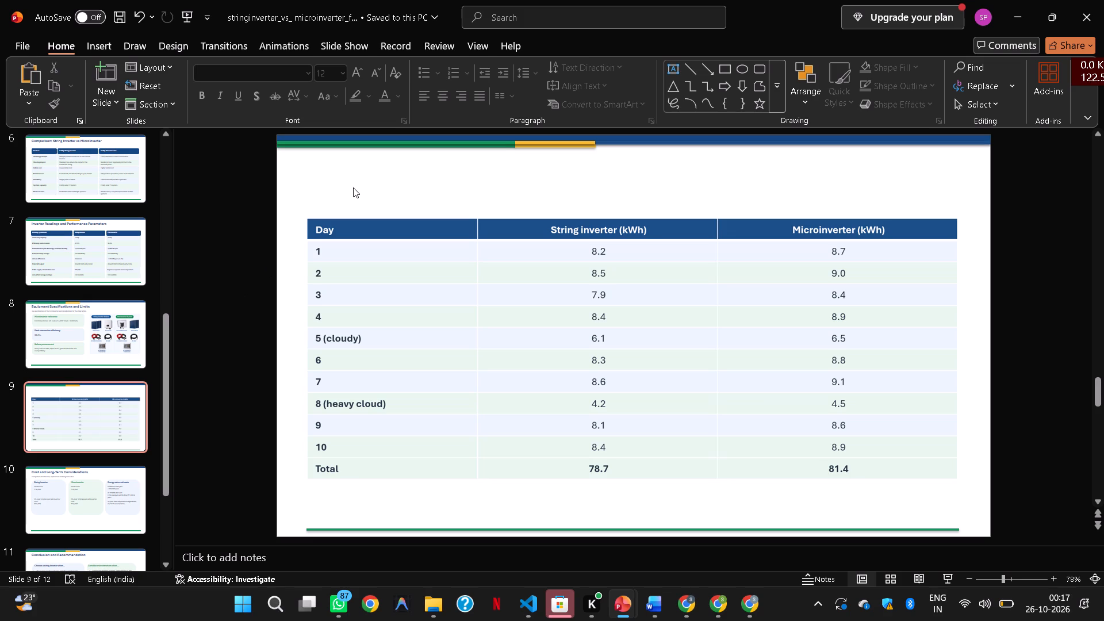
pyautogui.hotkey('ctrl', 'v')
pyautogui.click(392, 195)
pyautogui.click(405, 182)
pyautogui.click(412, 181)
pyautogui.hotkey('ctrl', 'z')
# Delete the extra green and yellow accent bars overlapping the header strip at the top of slide 9.
pyautogui.click(444, 144)
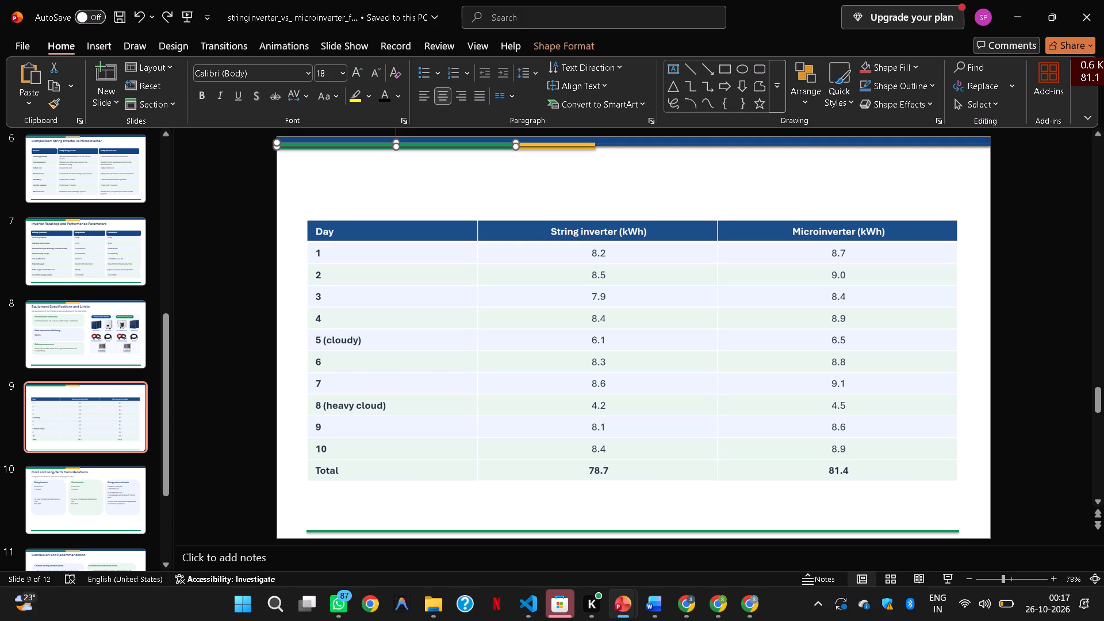
pyautogui.press('BackSpace')
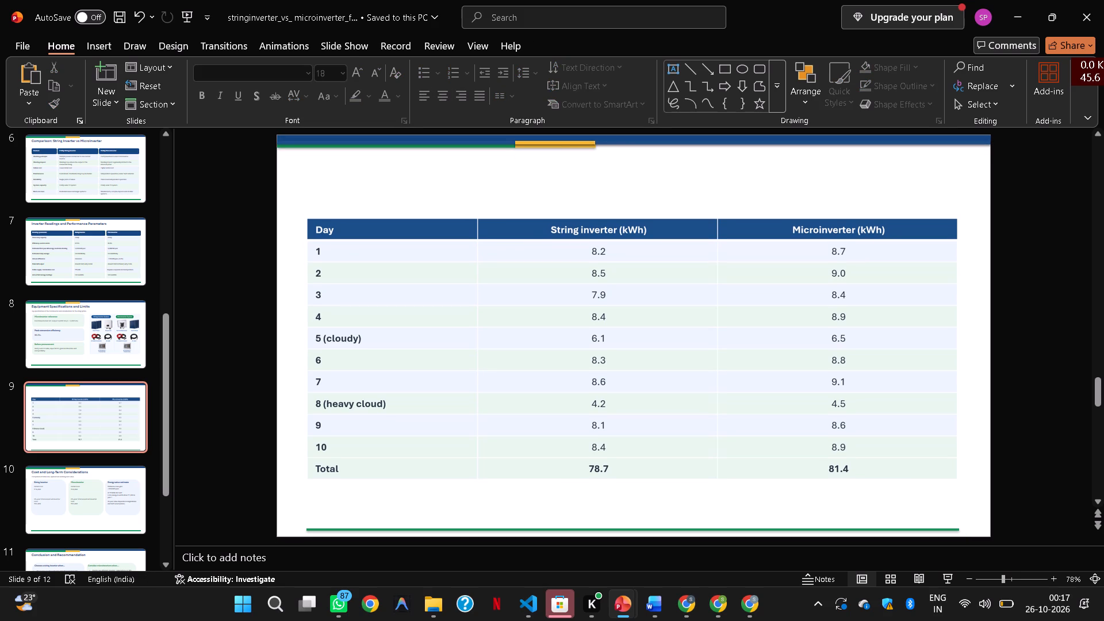
pyautogui.press('BackSpace')
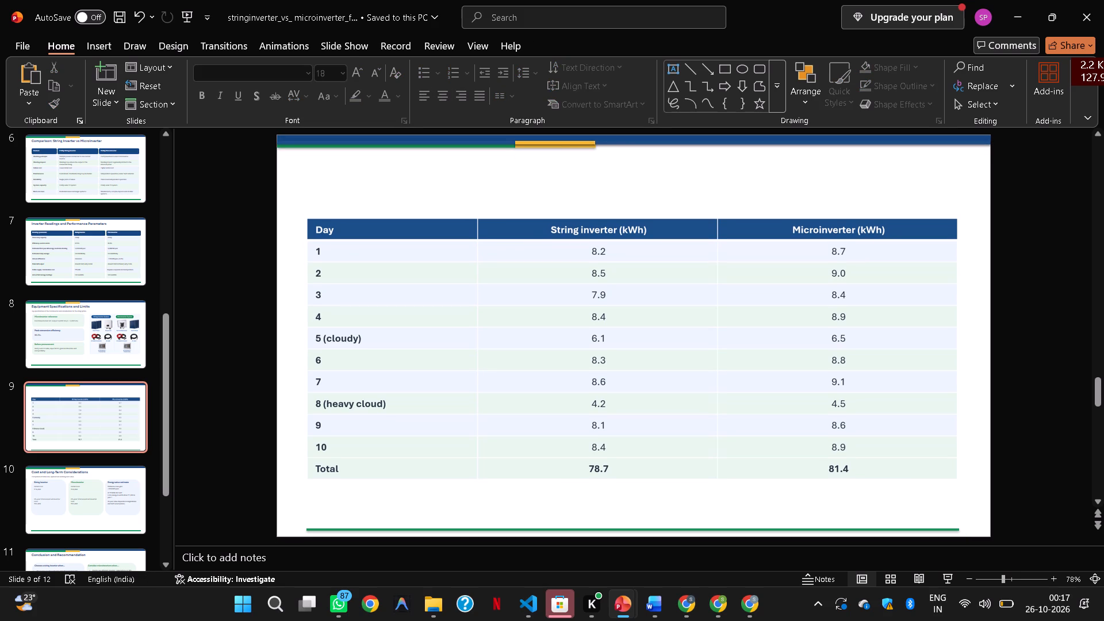
pyautogui.click(560, 145)
pyautogui.press('BackSpace')
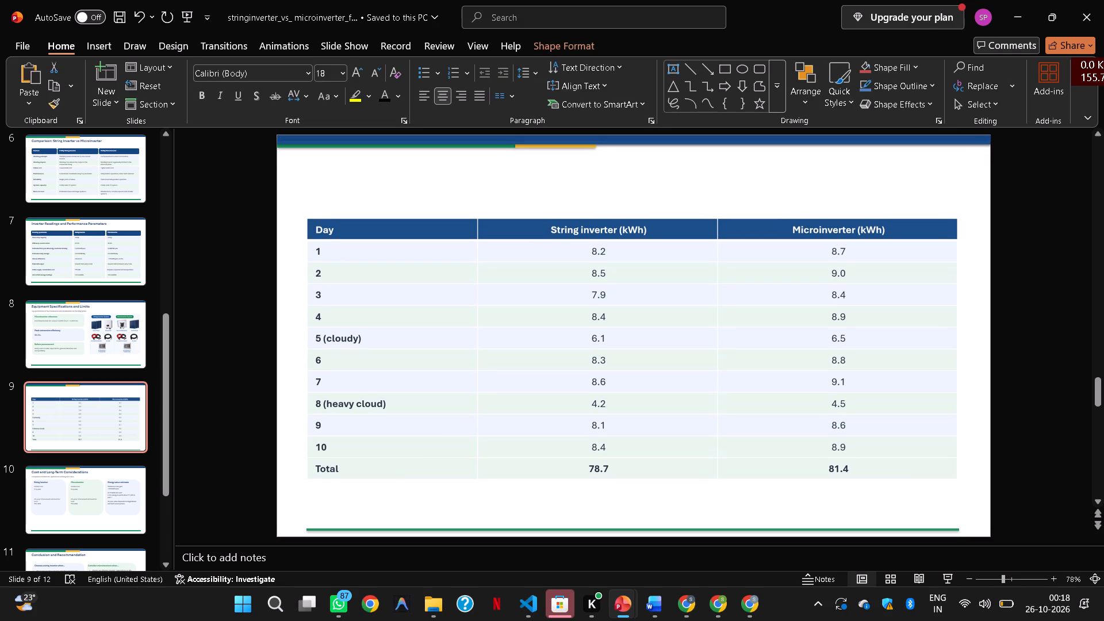
pyautogui.click(545, 174)
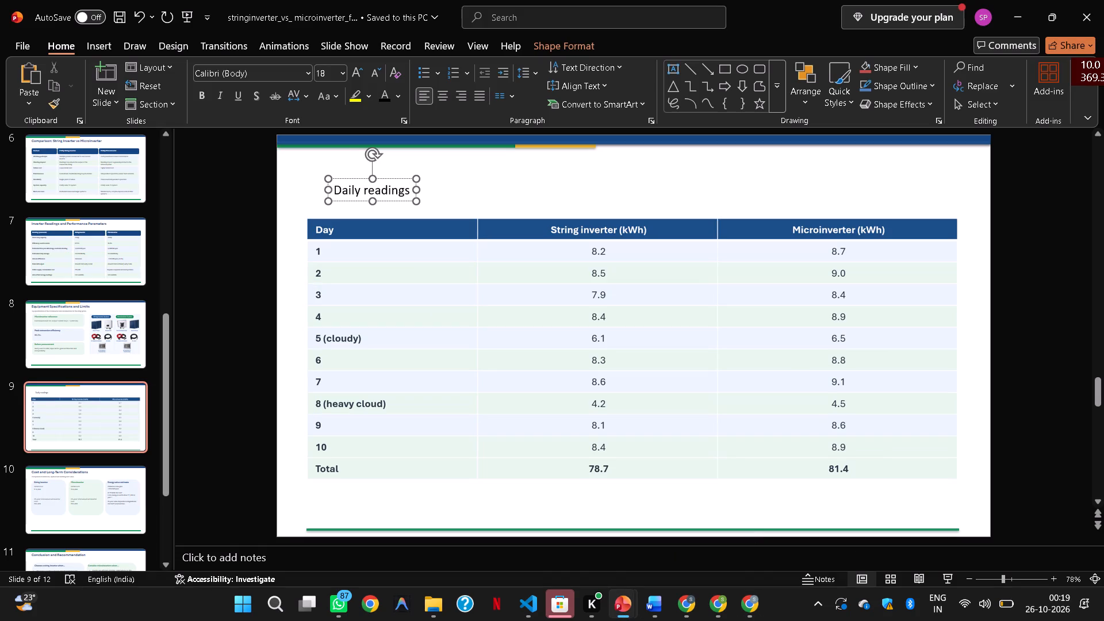
pyautogui.press('space')
pyautogui.write('Energy')
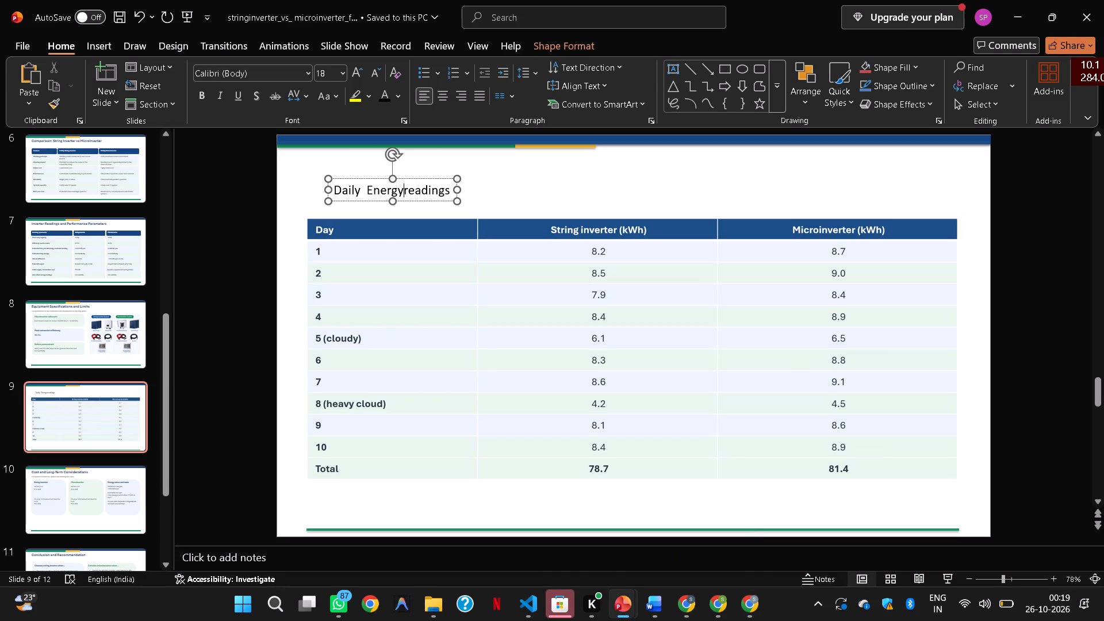
pyautogui.press('space')
pyautogui.press('Right')
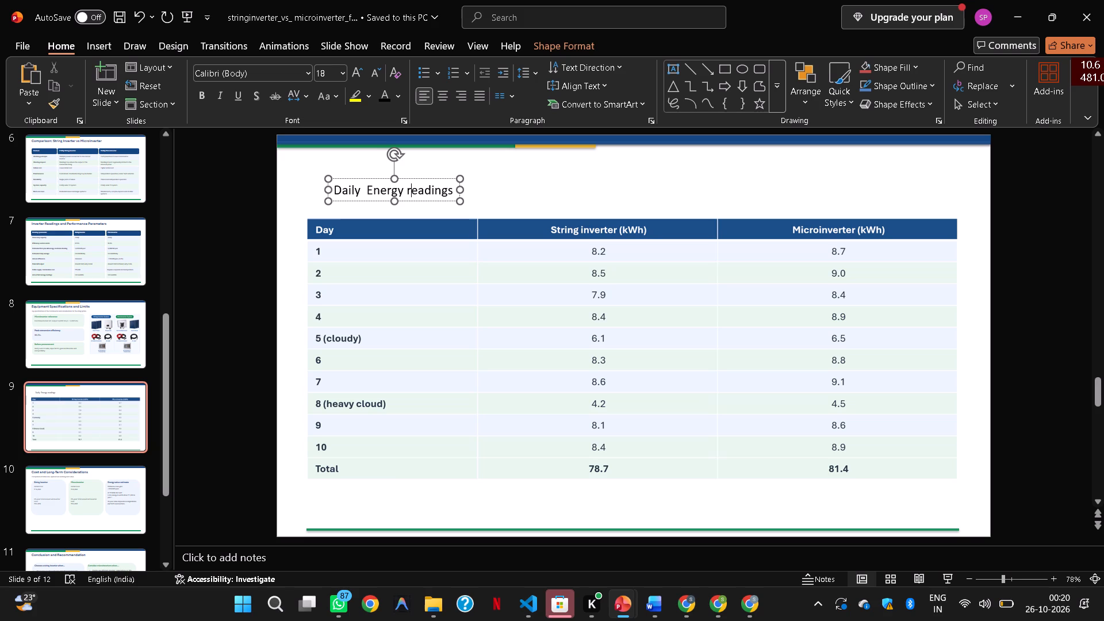
pyautogui.press('BackSpace')
pyautogui.hotkey('shift', 'r')
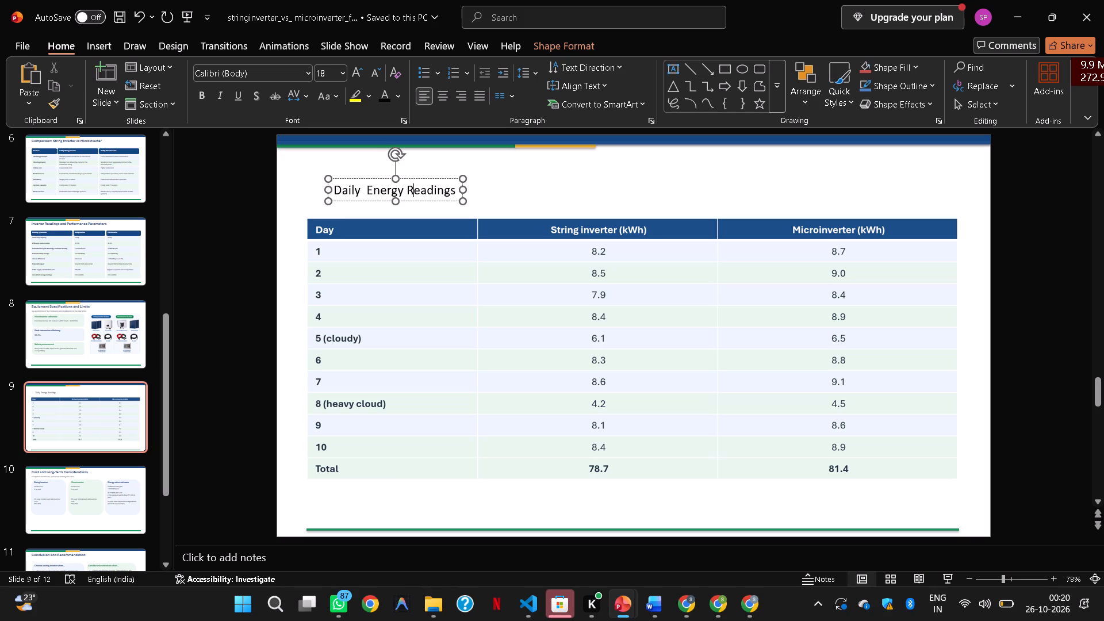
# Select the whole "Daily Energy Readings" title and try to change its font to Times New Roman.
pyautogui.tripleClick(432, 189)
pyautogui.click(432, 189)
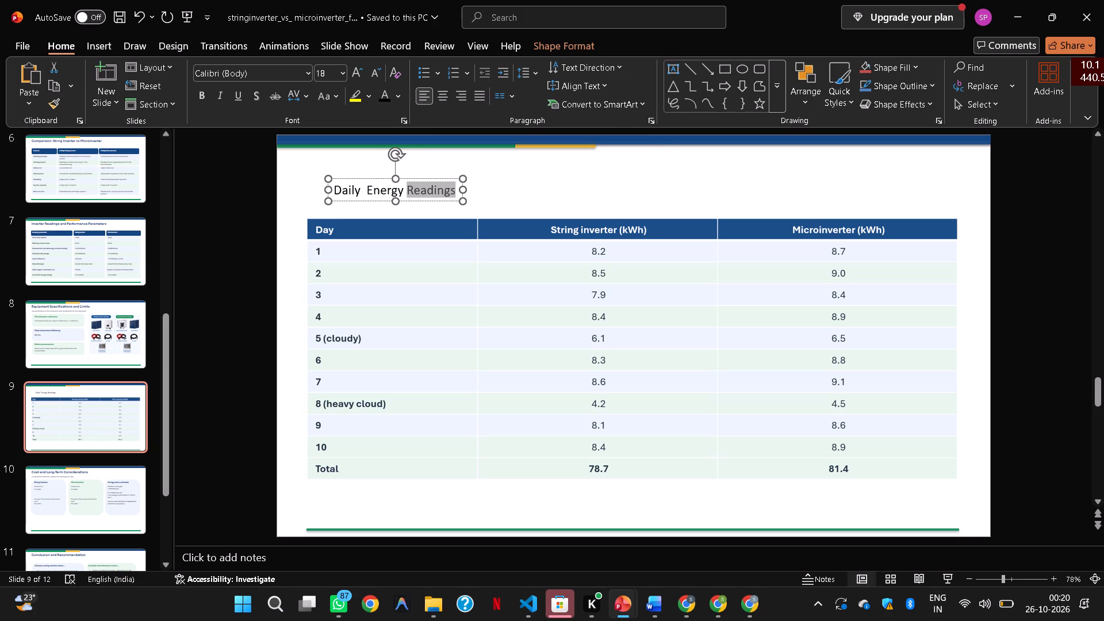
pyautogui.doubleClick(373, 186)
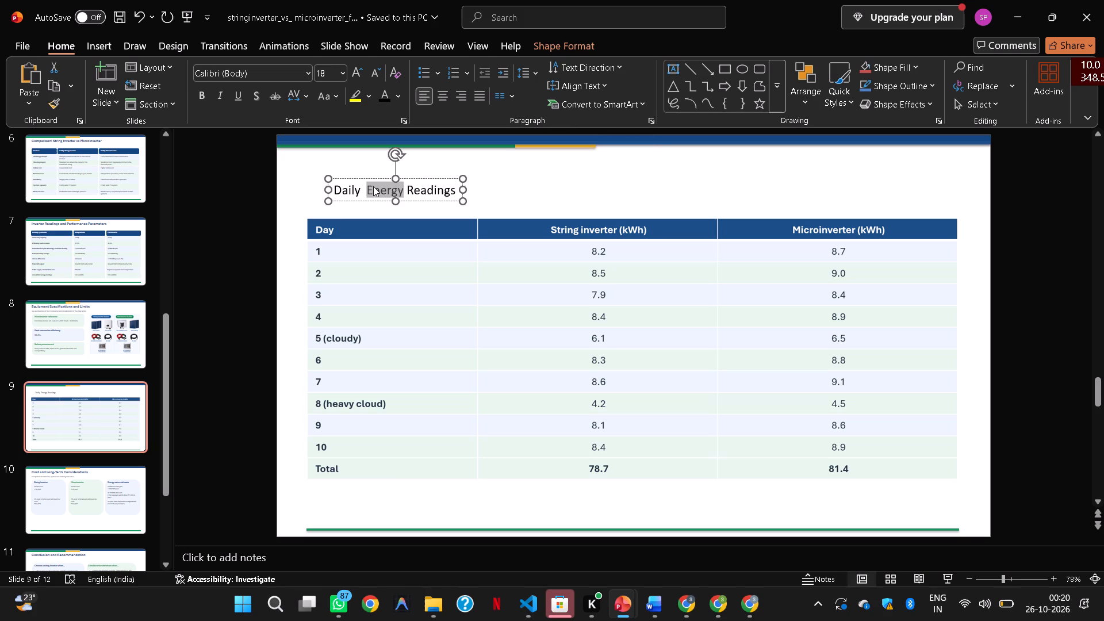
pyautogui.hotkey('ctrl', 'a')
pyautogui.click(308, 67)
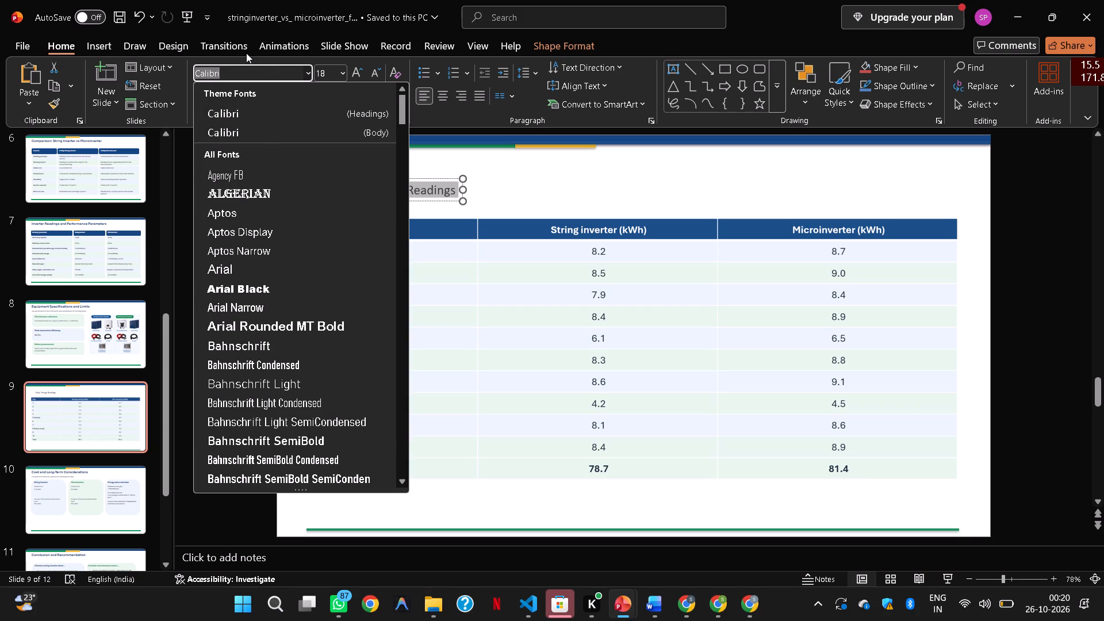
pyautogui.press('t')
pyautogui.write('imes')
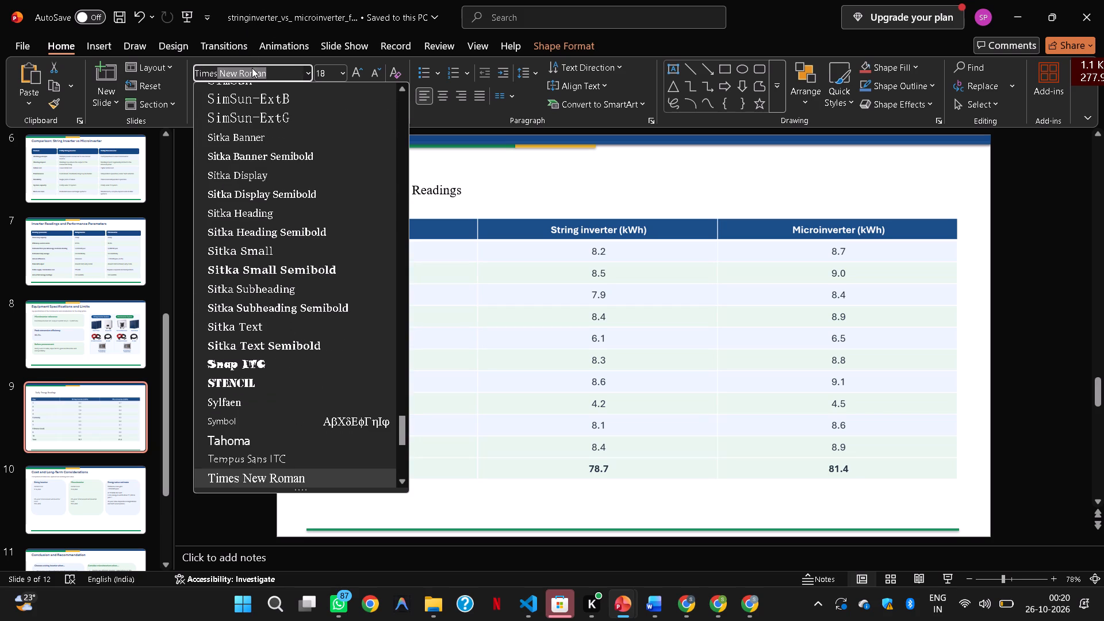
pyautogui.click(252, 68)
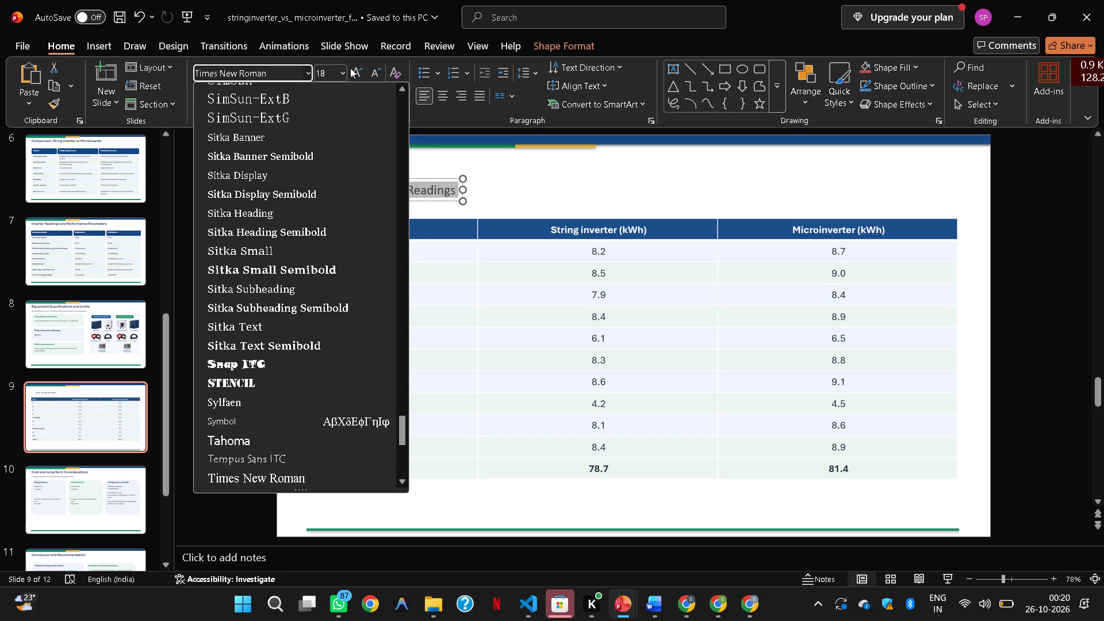
# Set the font size of slide 9's "Daily Energy Readings" title to 26.
pyautogui.doubleClick(350, 67)
pyautogui.click(321, 75)
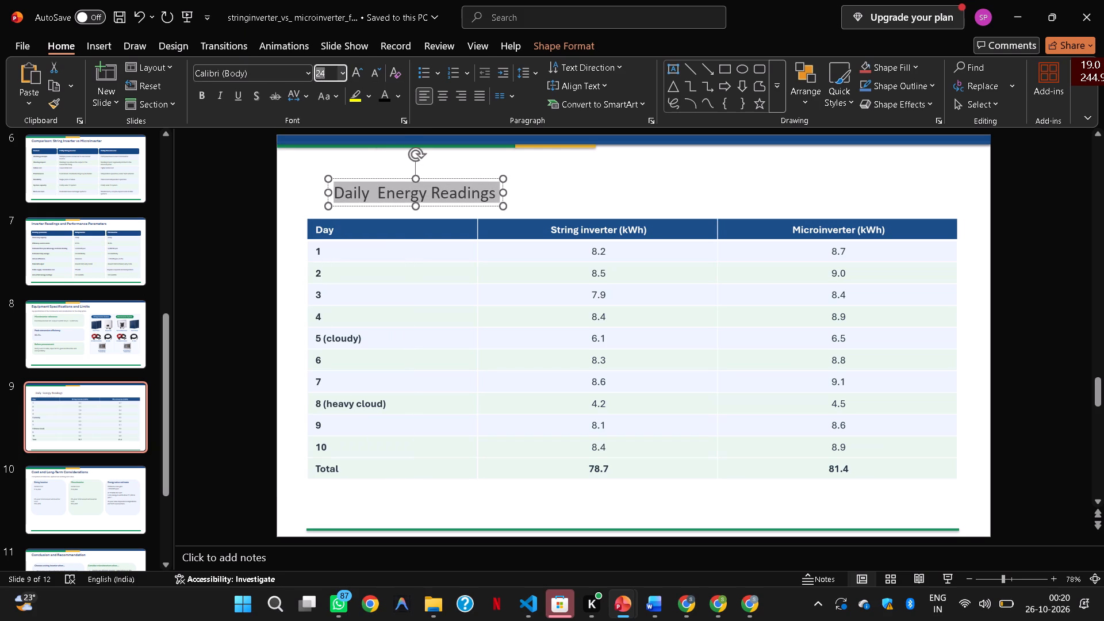
pyautogui.press('BackSpace')
pyautogui.press('3')
pyautogui.press('BackSpace')
pyautogui.write('26')
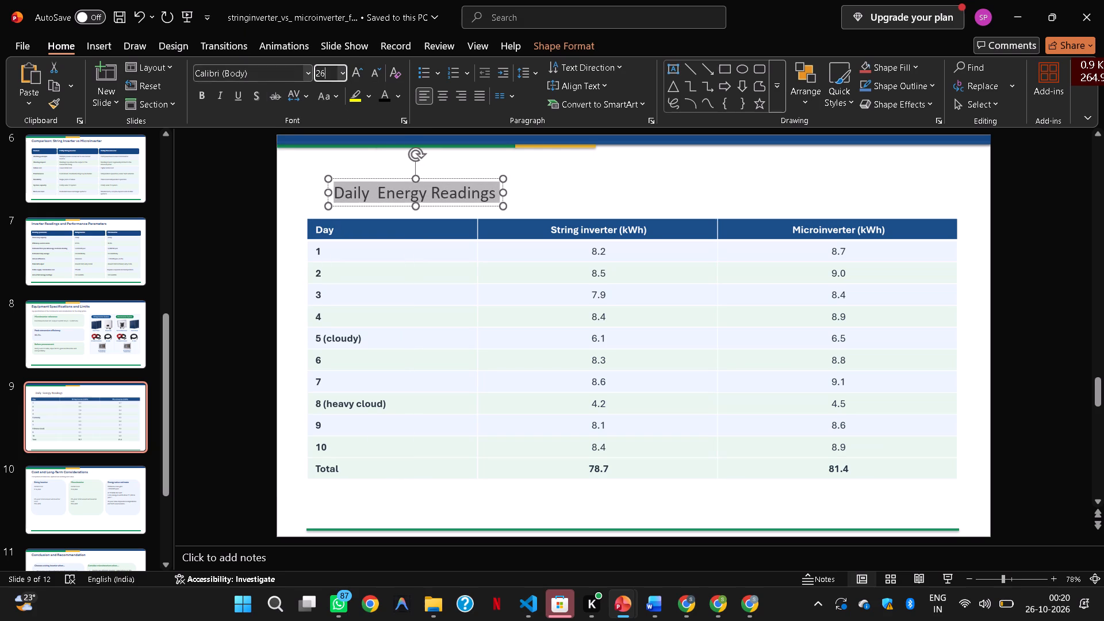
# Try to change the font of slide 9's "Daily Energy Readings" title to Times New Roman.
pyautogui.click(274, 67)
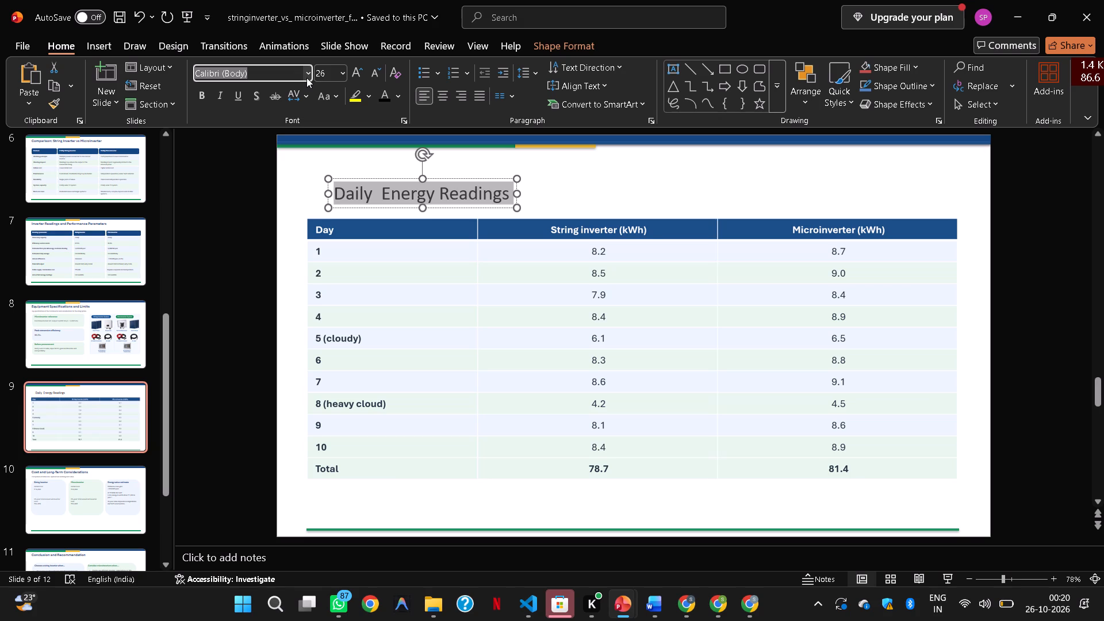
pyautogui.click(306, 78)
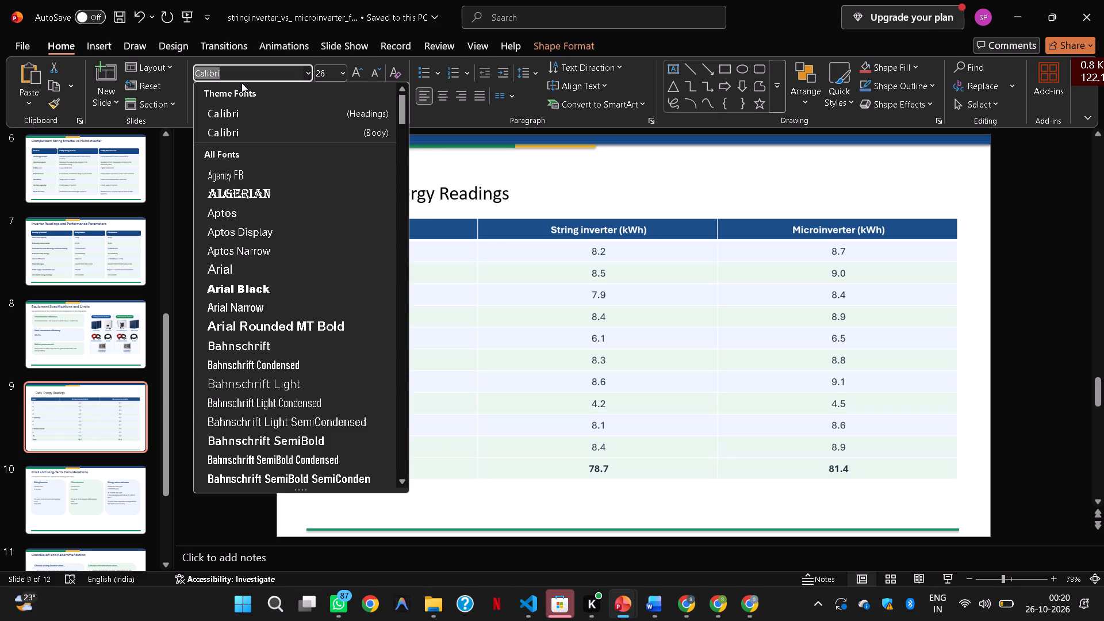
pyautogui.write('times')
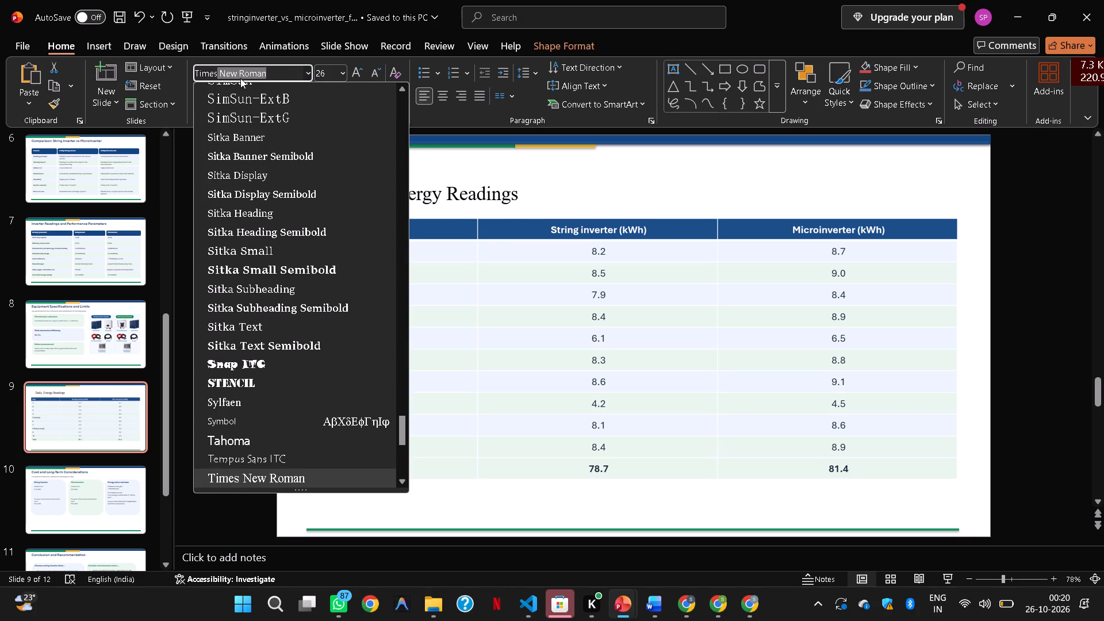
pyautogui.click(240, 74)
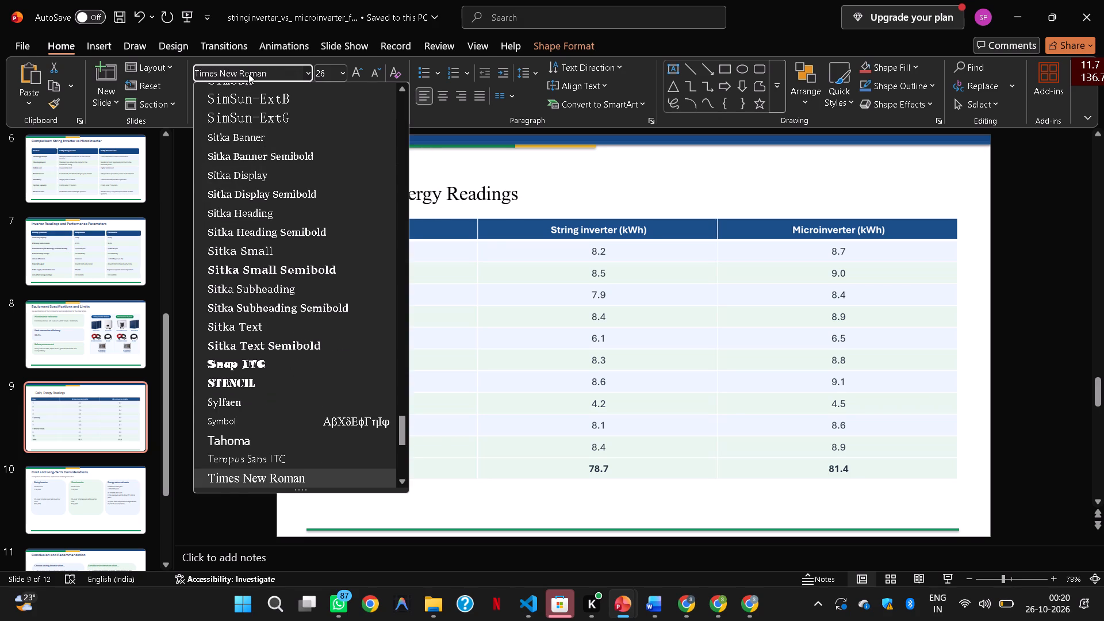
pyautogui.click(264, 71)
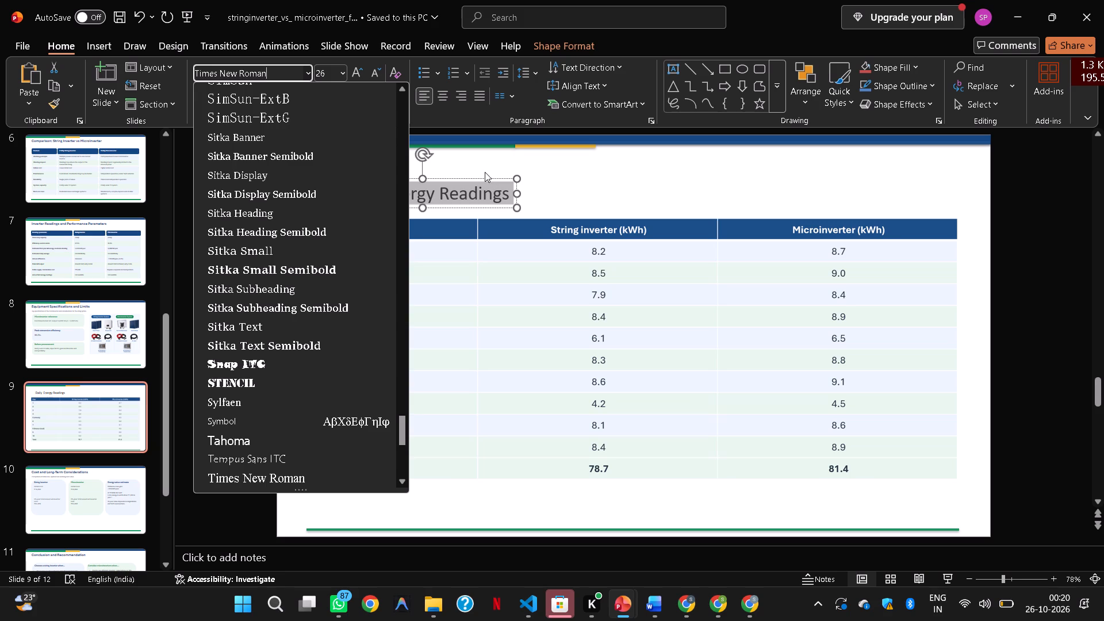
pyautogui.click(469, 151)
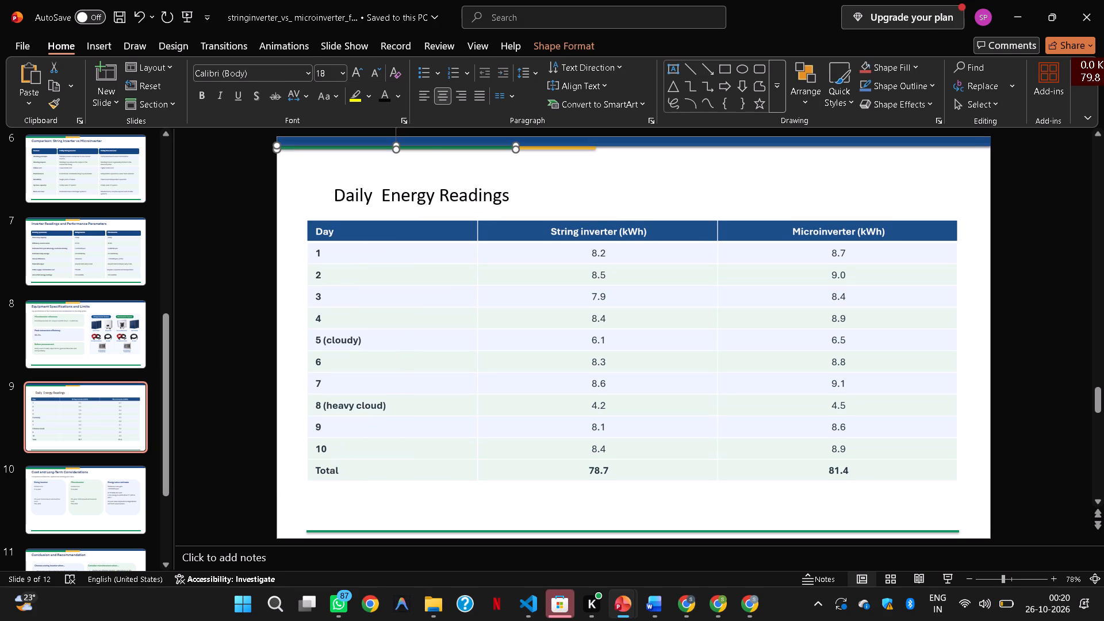
# Move slide 9's title up and to the left, close to the table's left edge.
pyautogui.doubleClick(434, 205)
pyautogui.moveTo(434, 205); pyautogui.dragTo(424, 202)
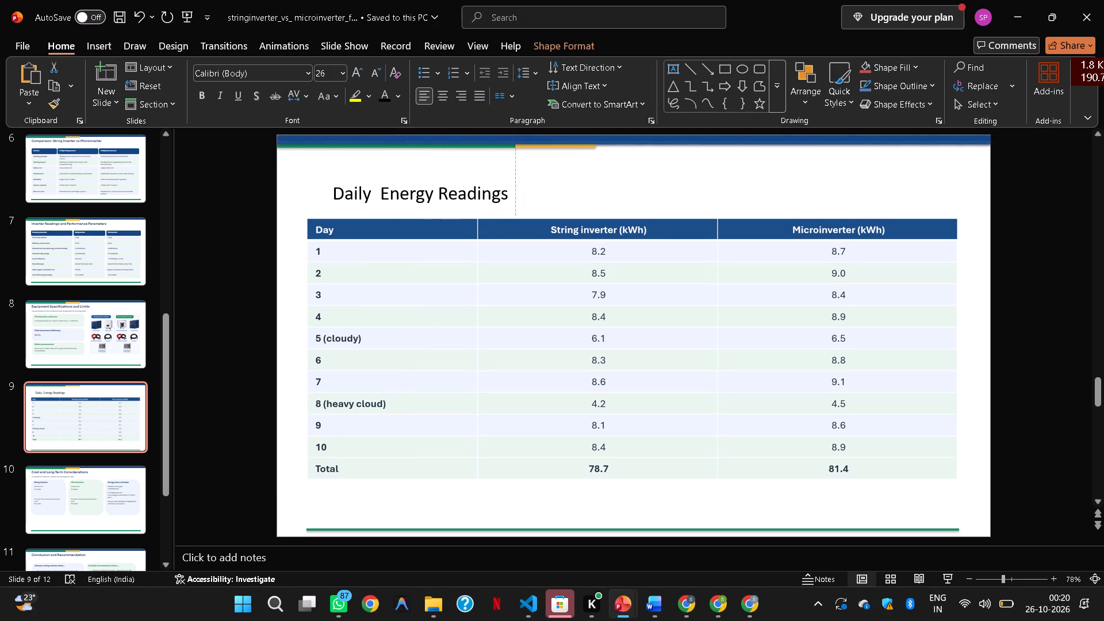
pyautogui.moveTo(424, 202); pyautogui.dragTo(401, 194)
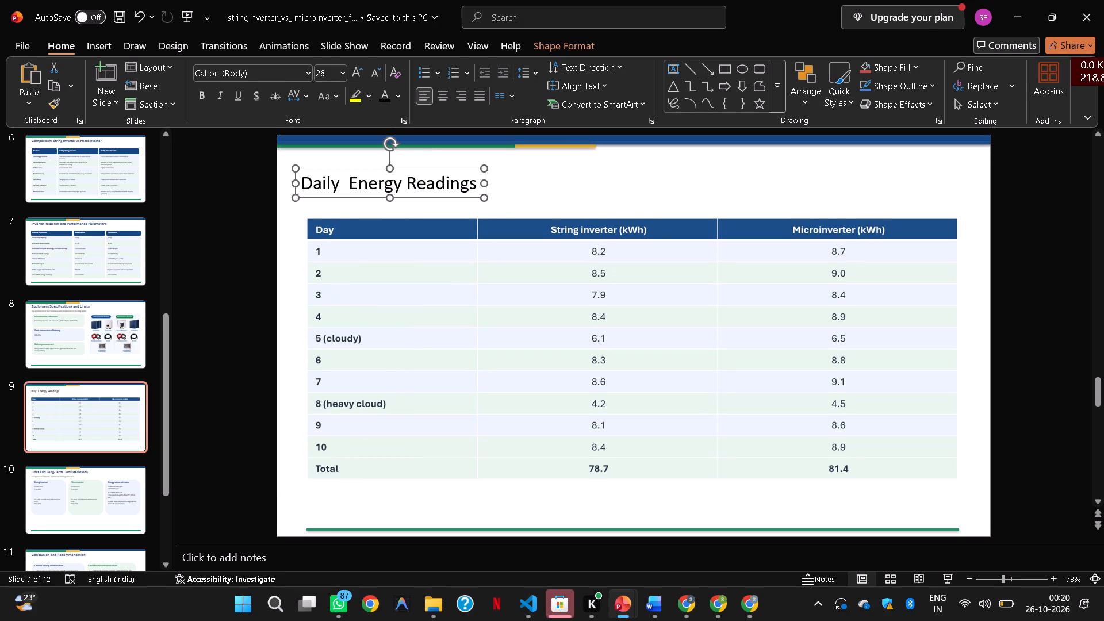
# Make the whole "Daily Energy Readings" title bold and colour it Dark Blue, Text 2.
pyautogui.tripleClick(349, 175)
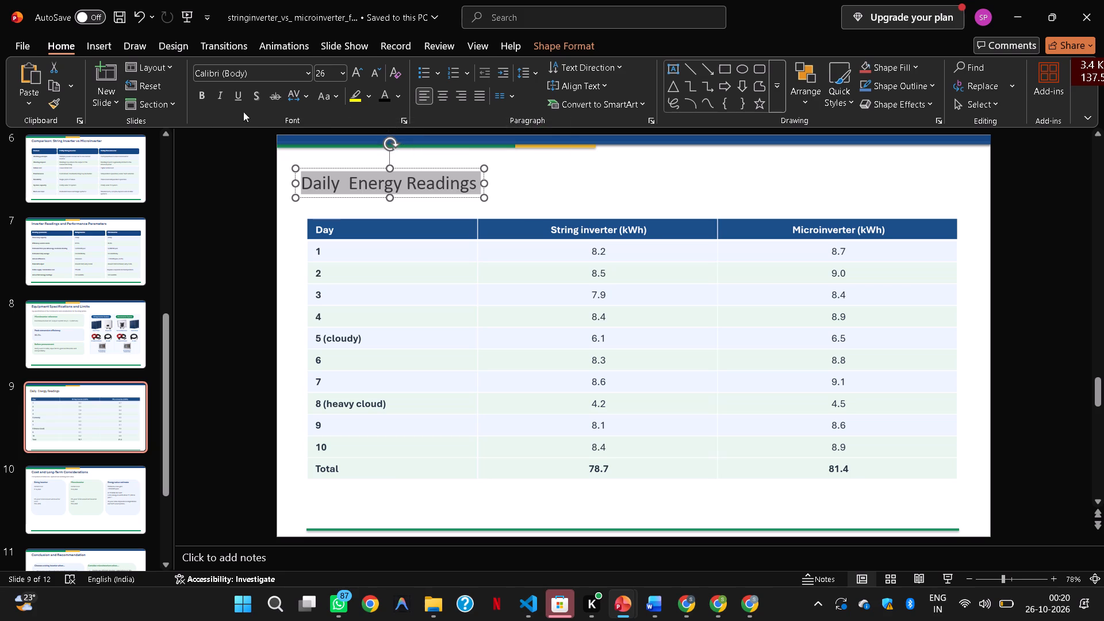
pyautogui.click(210, 100)
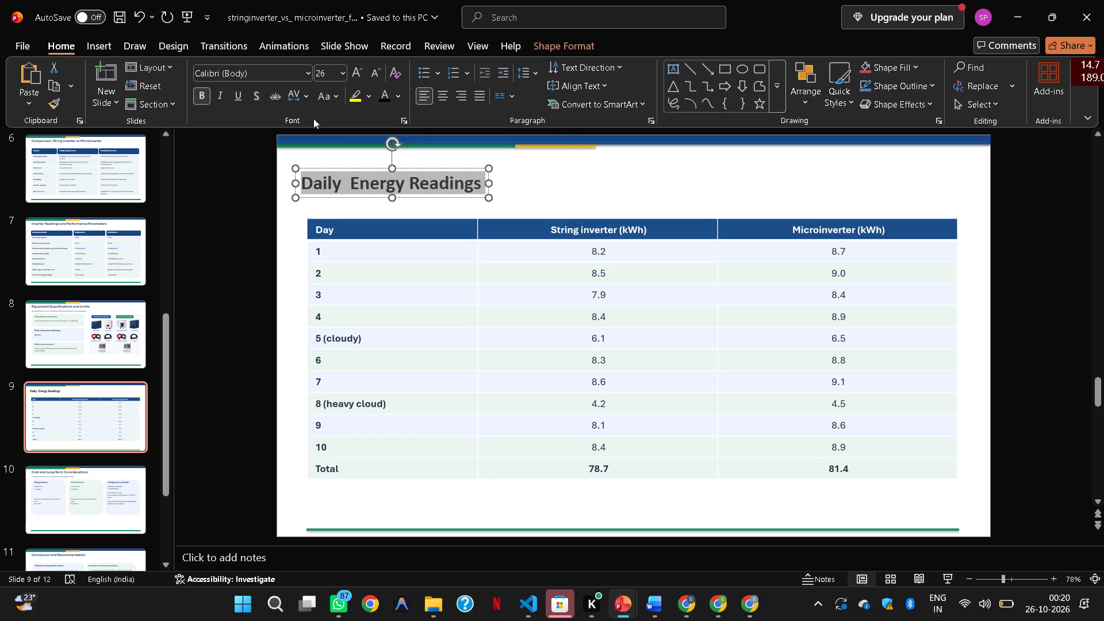
pyautogui.click(393, 98)
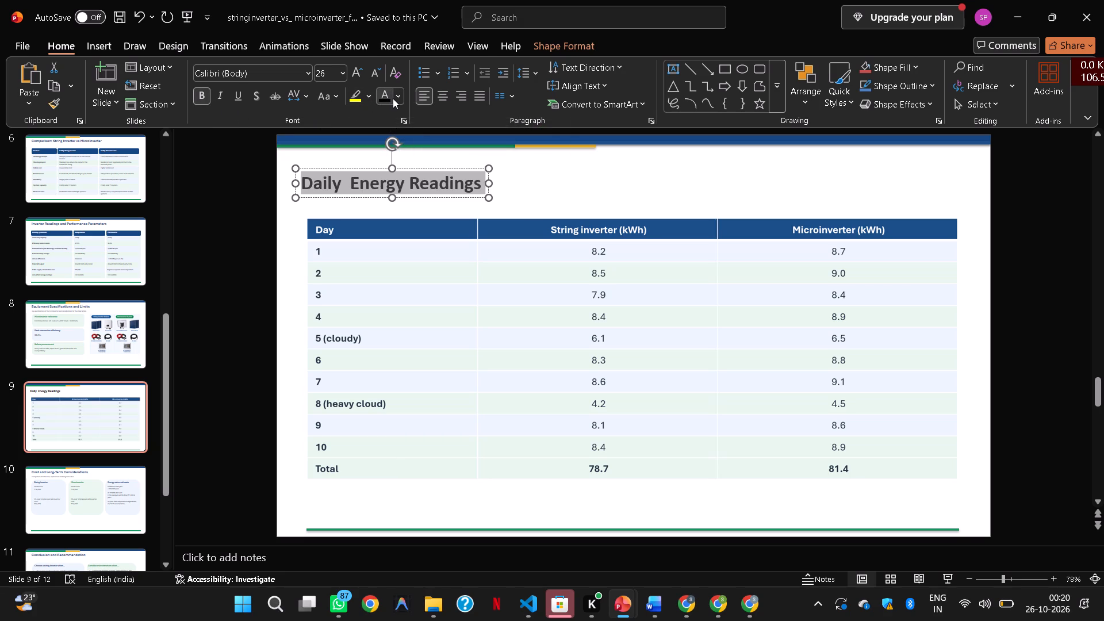
pyautogui.click(394, 101)
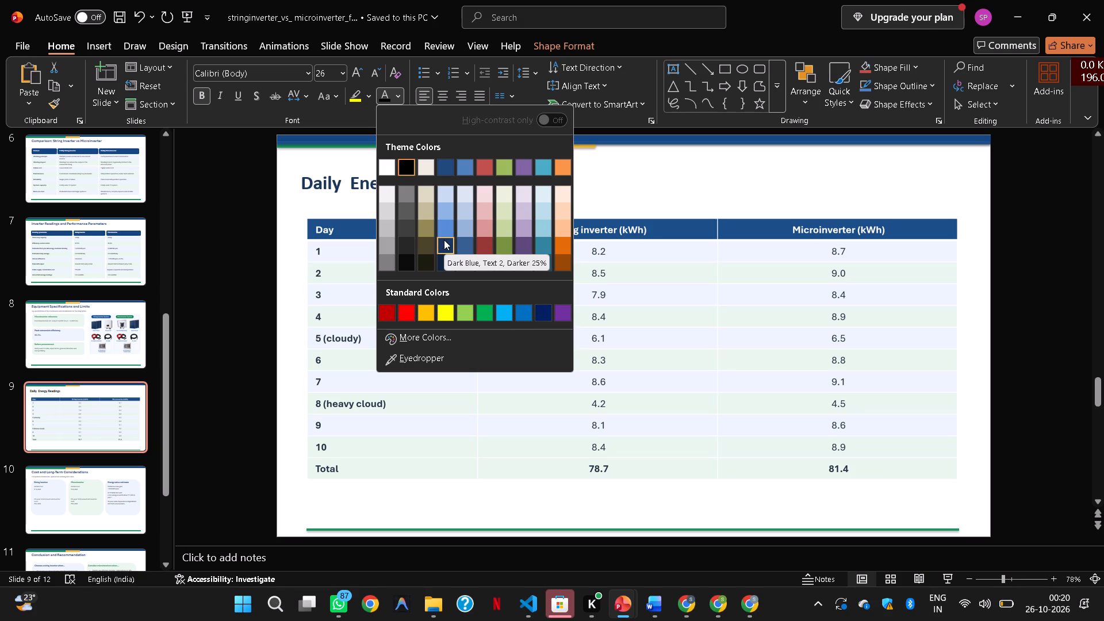
pyautogui.click(443, 170)
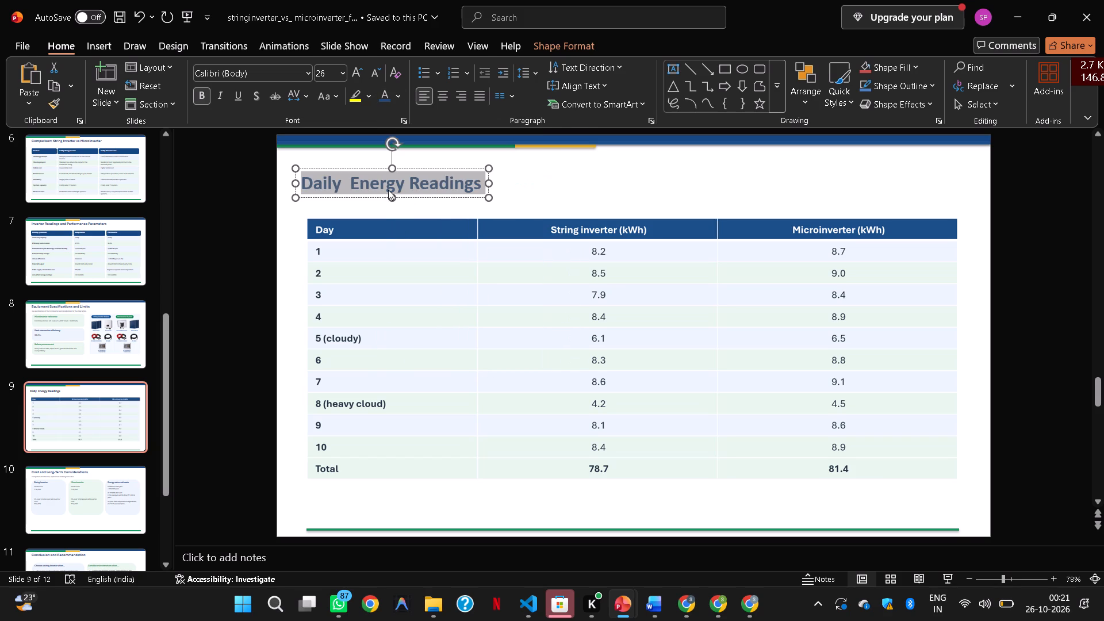
# Set the font of slide 9's selected title to Times New Roman.
pyautogui.click(298, 72)
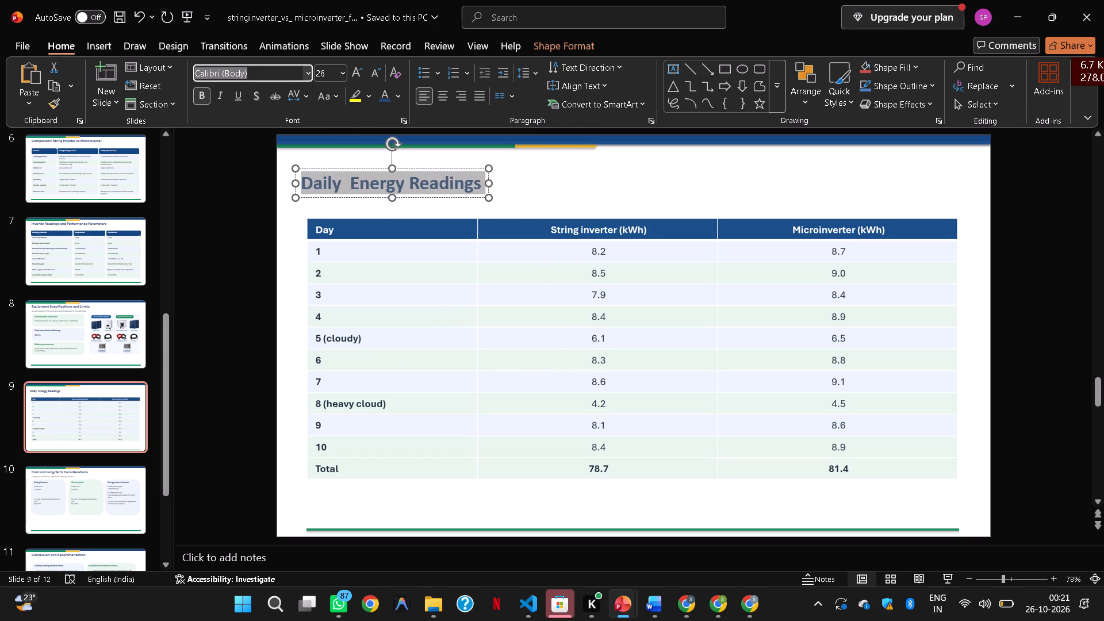
pyautogui.press('BackSpace')
pyautogui.write('times')
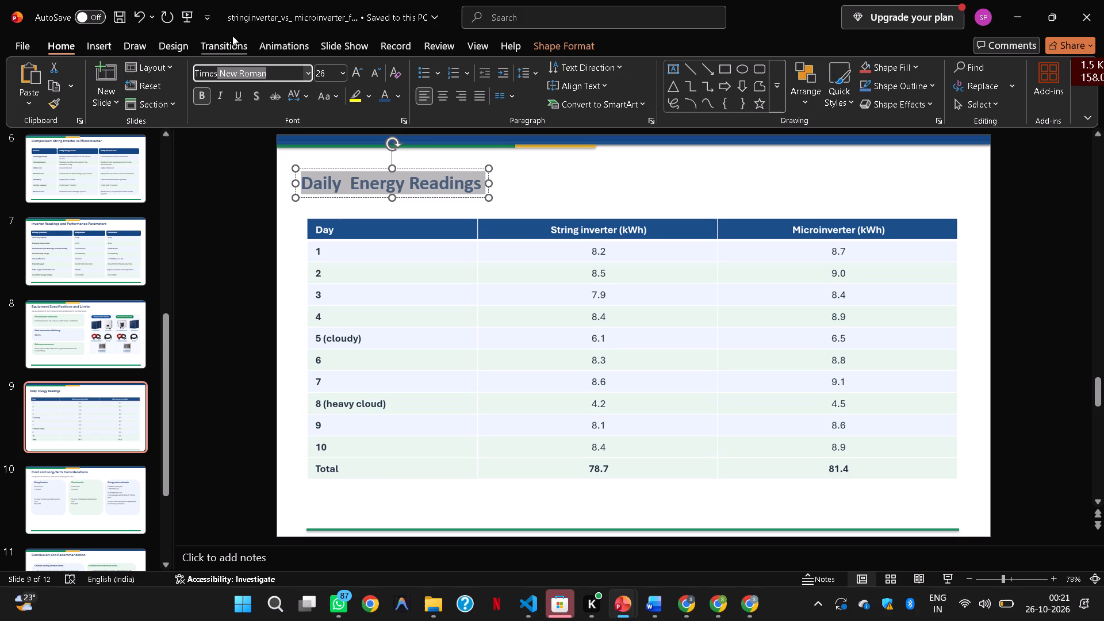
pyautogui.click(258, 76)
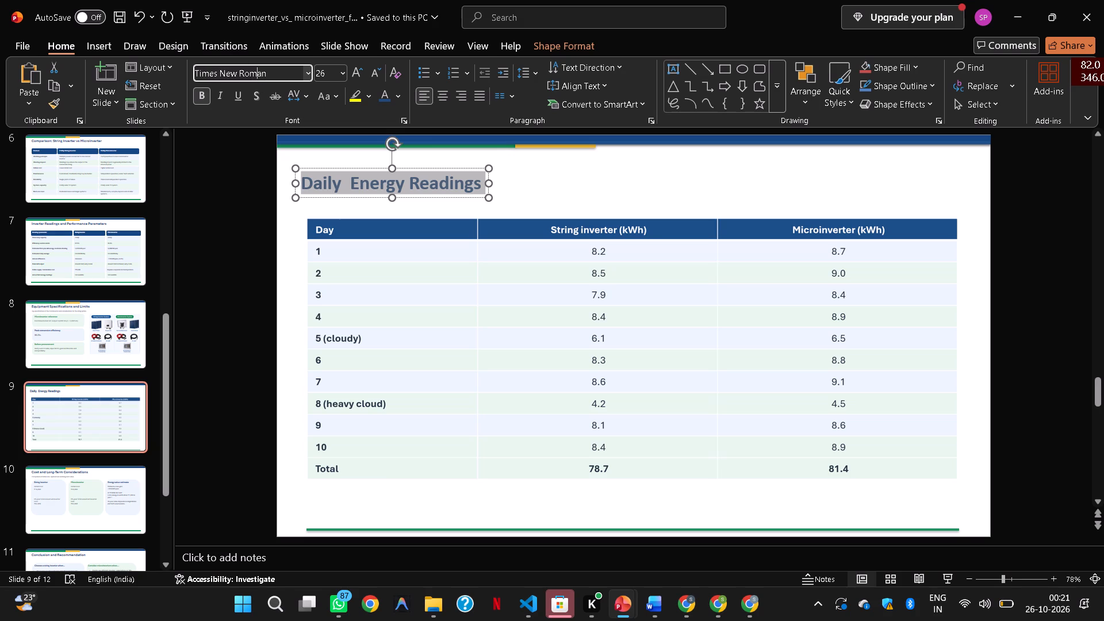
pyautogui.click(267, 220)
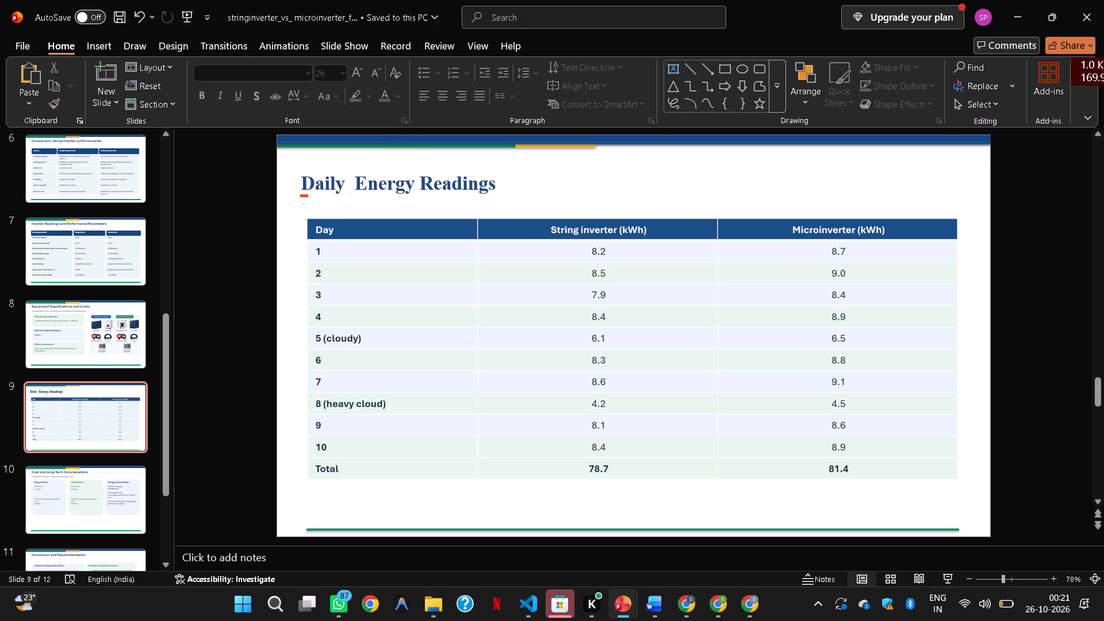
# Shift the "Daily Energy Readings" text box slightly higher and align its left edge with the table.
pyautogui.click(336, 175)
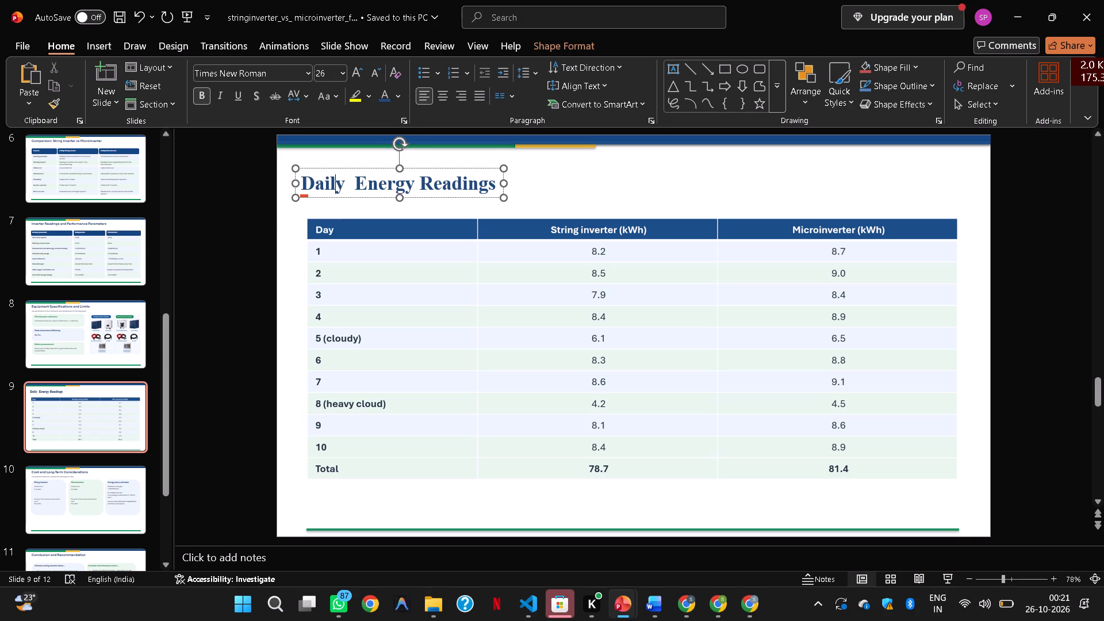
pyautogui.click(306, 197)
pyautogui.moveTo(350, 168); pyautogui.dragTo(358, 167)
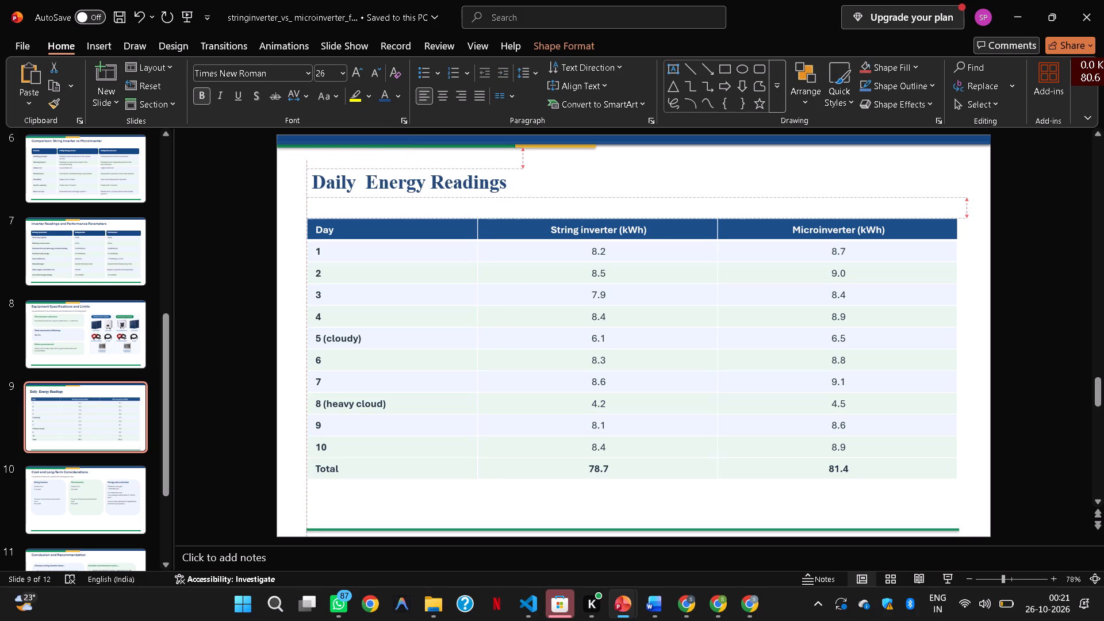
pyautogui.moveTo(358, 167); pyautogui.dragTo(359, 163)
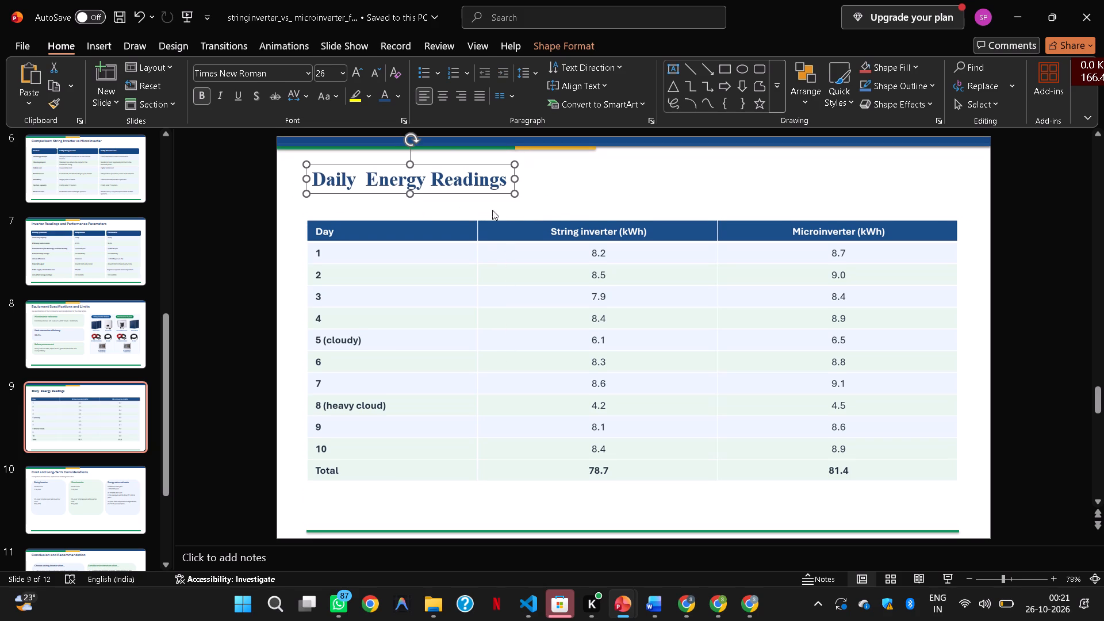
pyautogui.click(592, 178)
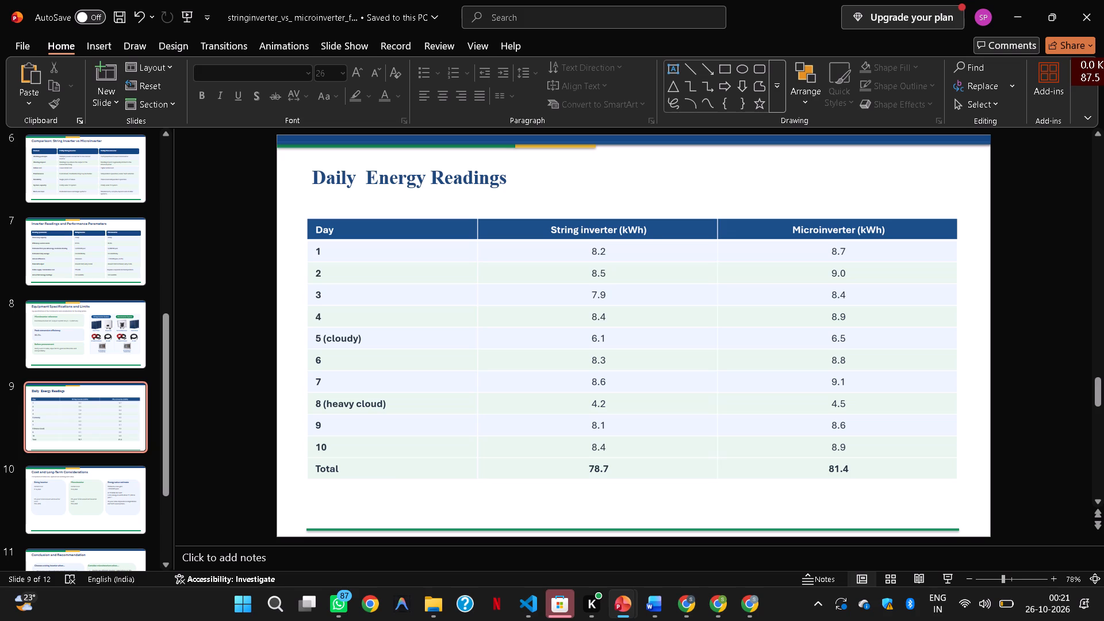
# Open slide 10, "Cost and Long-Term Considerations", and capture a rectangular screenshot of the slide.
pyautogui.click(73, 463)
pyautogui.click(121, 517)
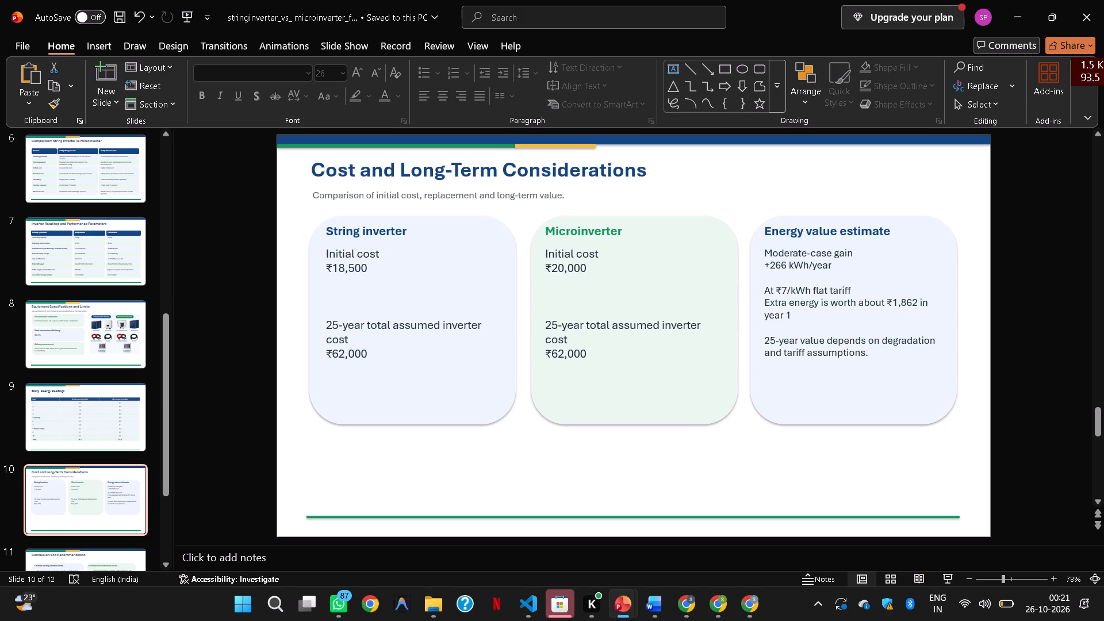
pyautogui.press('Print')
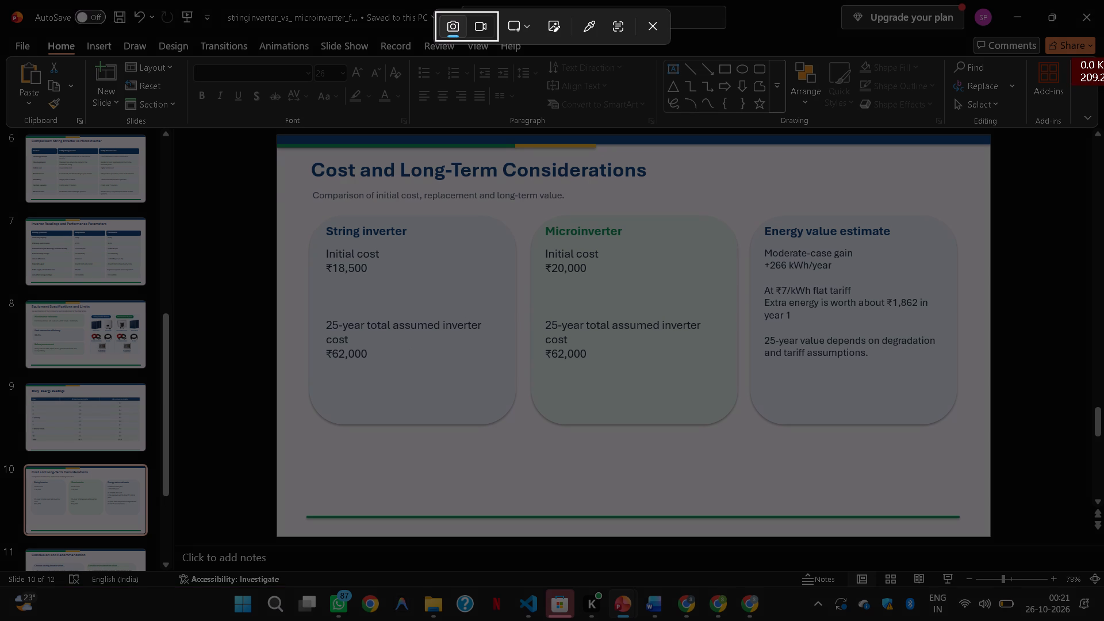
pyautogui.moveTo(281, 143); pyautogui.dragTo(856, 484)
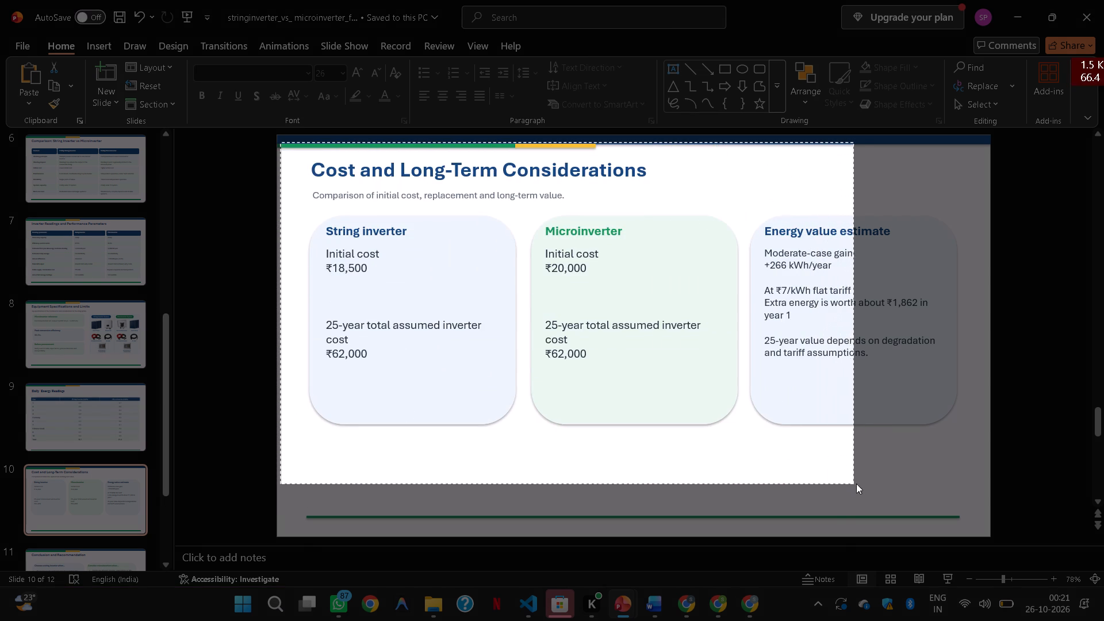
pyautogui.moveTo(856, 484); pyautogui.dragTo(1014, 551)
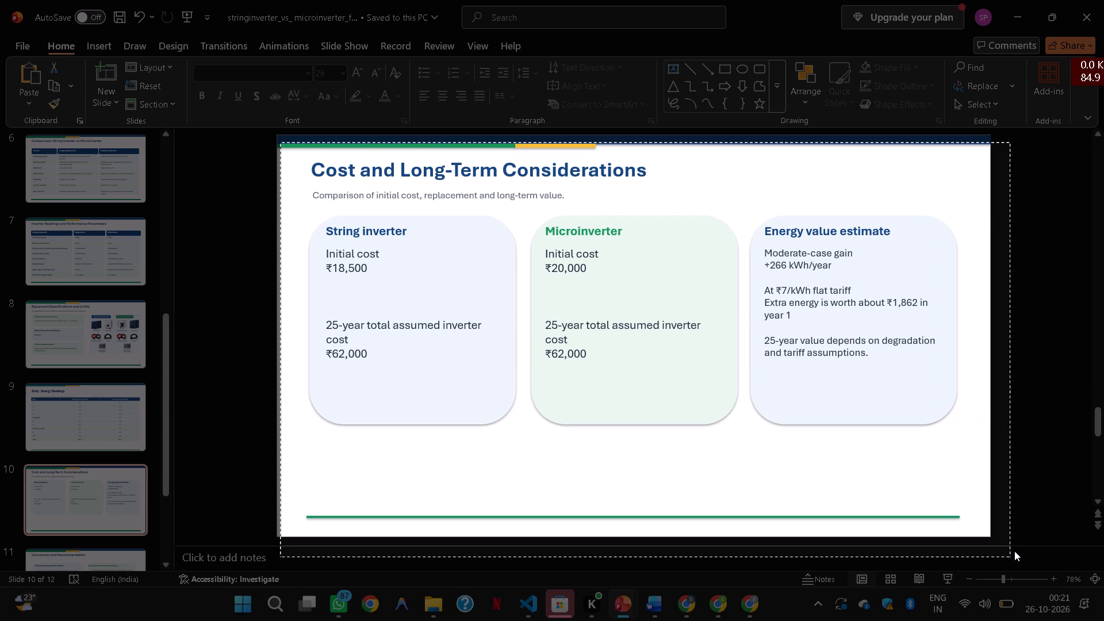
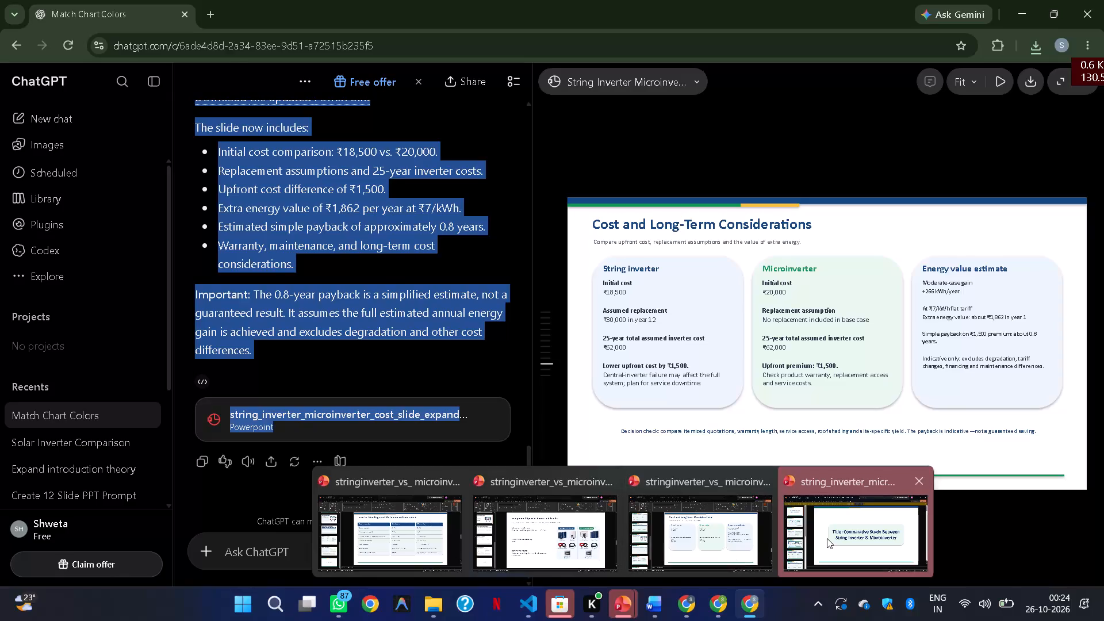
# In the downloaded string_inverter_microinverter_cost_slide_expanded presentation, enable editing and copy everything on slide 10, "Cost and Long-Term Considerations".
pyautogui.click(827, 538)
pyautogui.click(85, 429)
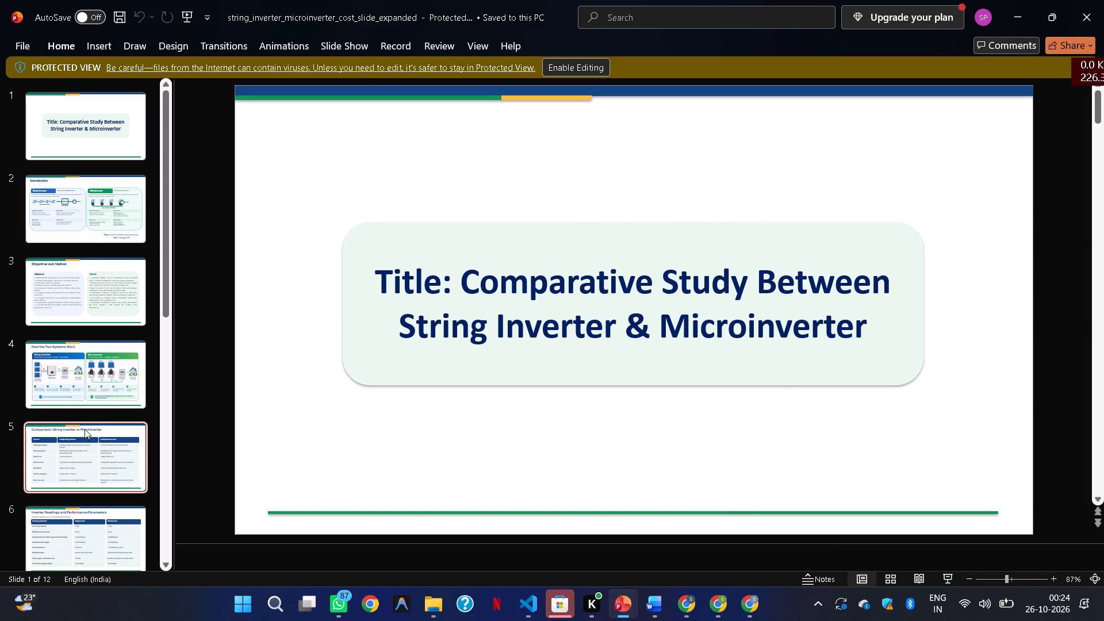
pyautogui.press('Down')
pyautogui.press('Down')
pyautogui.press('Down')
pyautogui.press('Down')
pyautogui.press('Down')
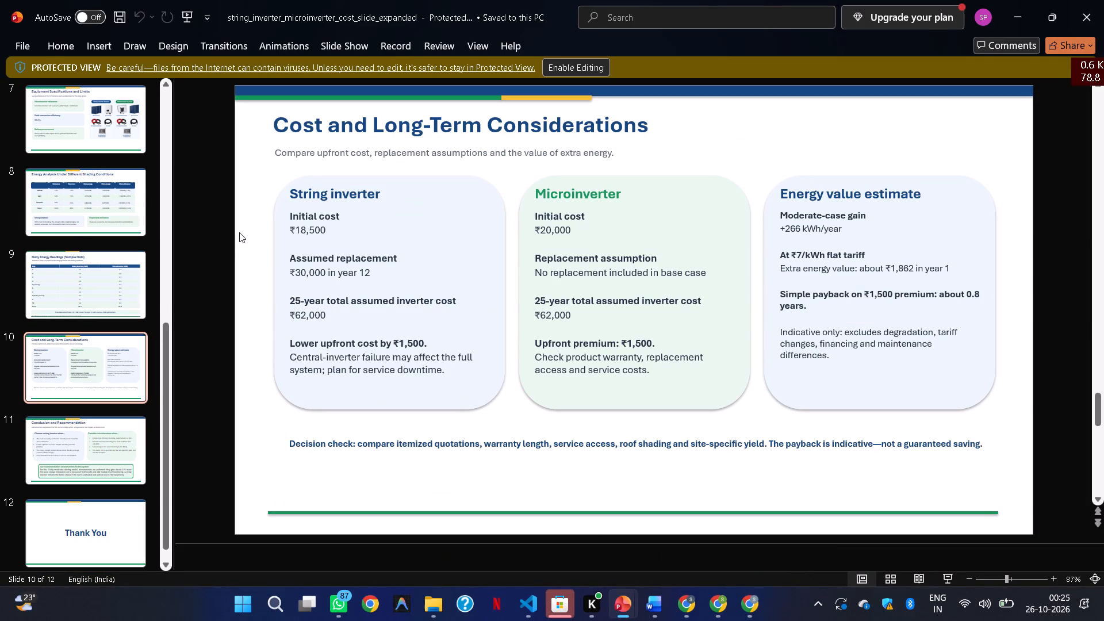
pyautogui.hotkey('ctrl', 'a')
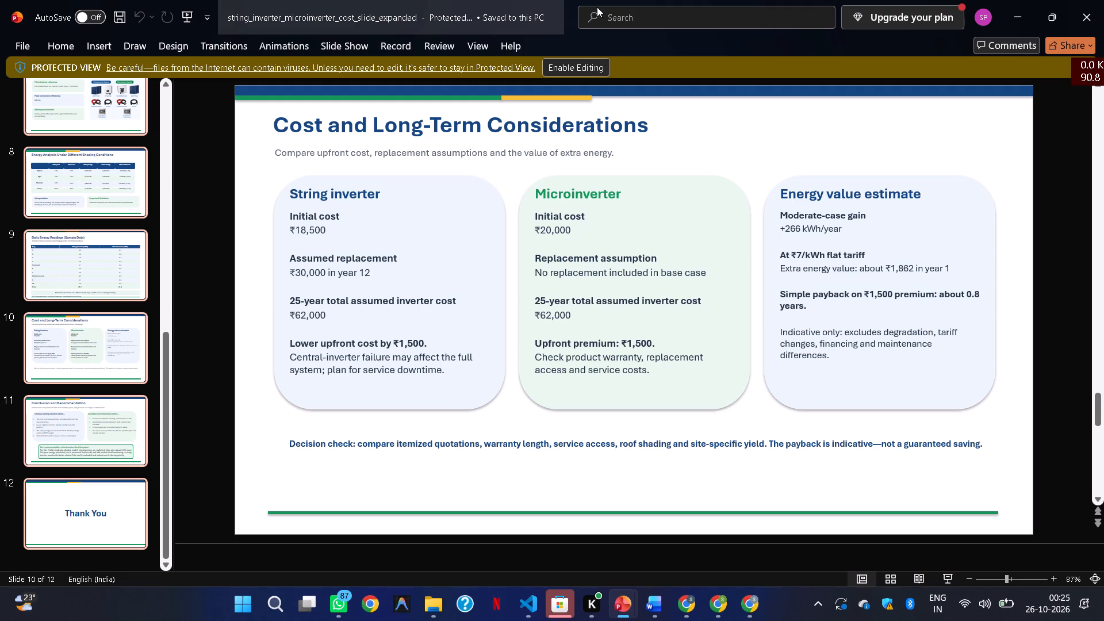
pyautogui.click(576, 60)
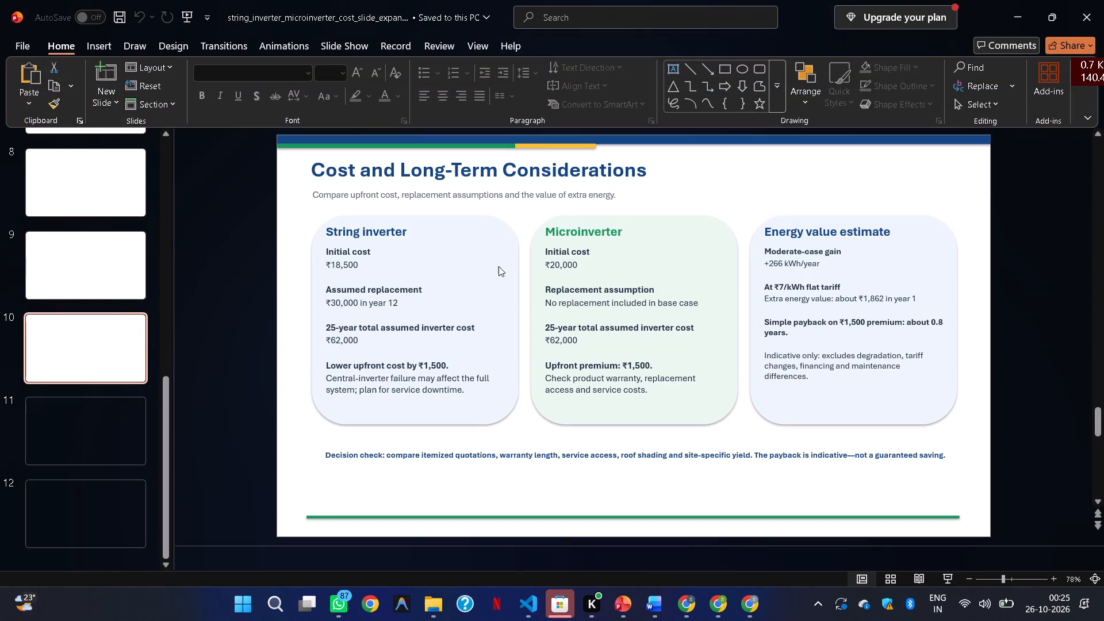
pyautogui.click(494, 279)
pyautogui.hotkey('ctrl', 'a')
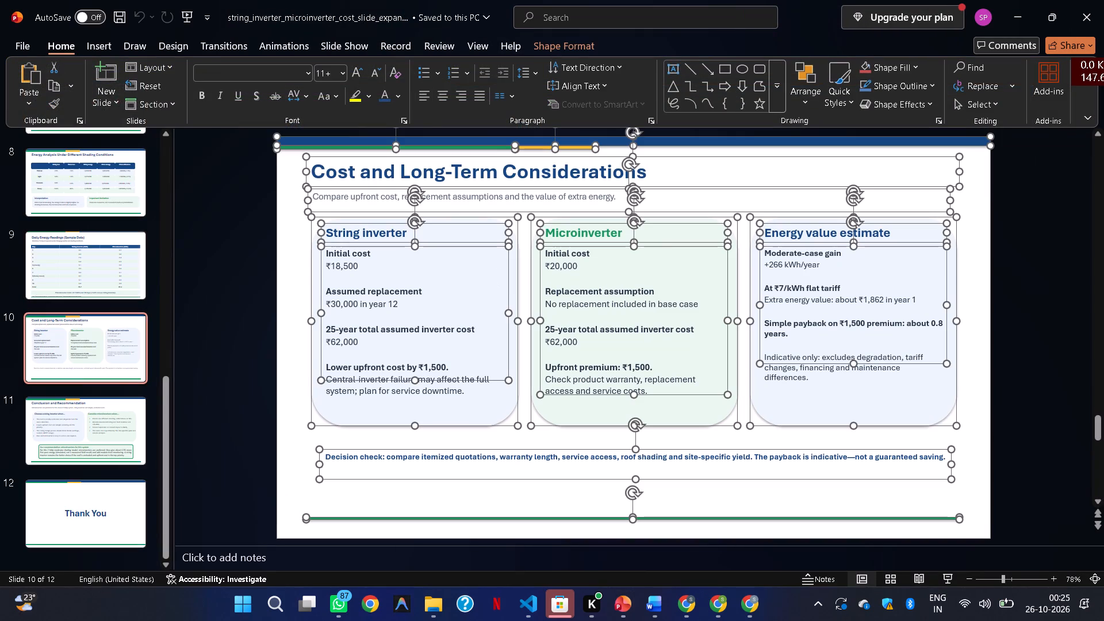
pyautogui.hotkey('ctrl', 'c')
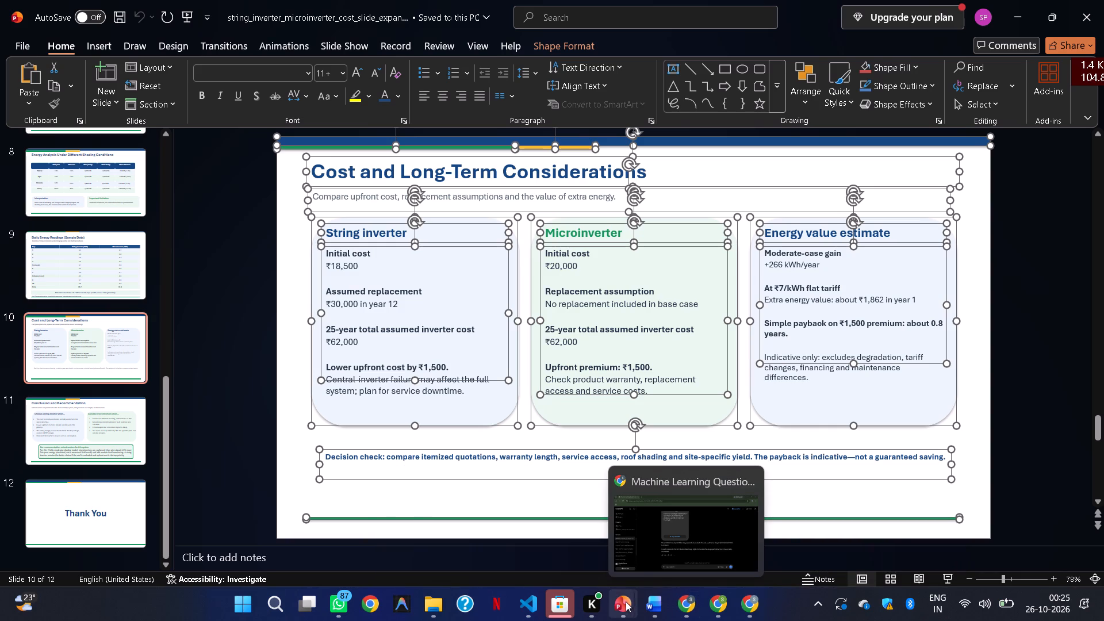
# Switch to the working stringinverter_vs_microinverter presentation and replace all content of slide 10 with the copied expanded cost content.
pyautogui.click(692, 530)
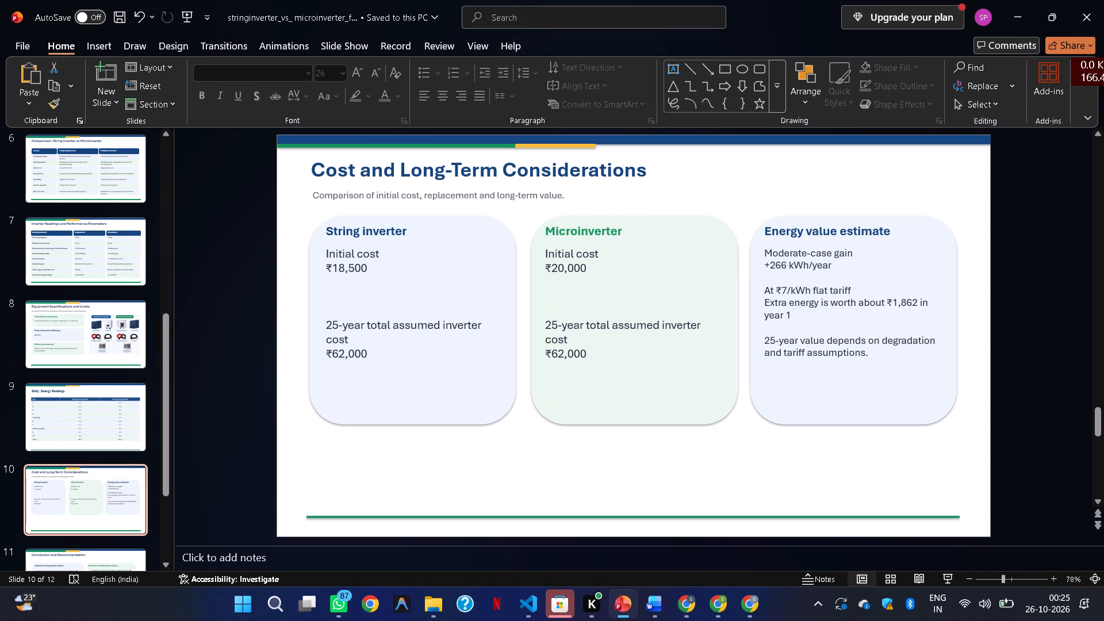
pyautogui.click(474, 413)
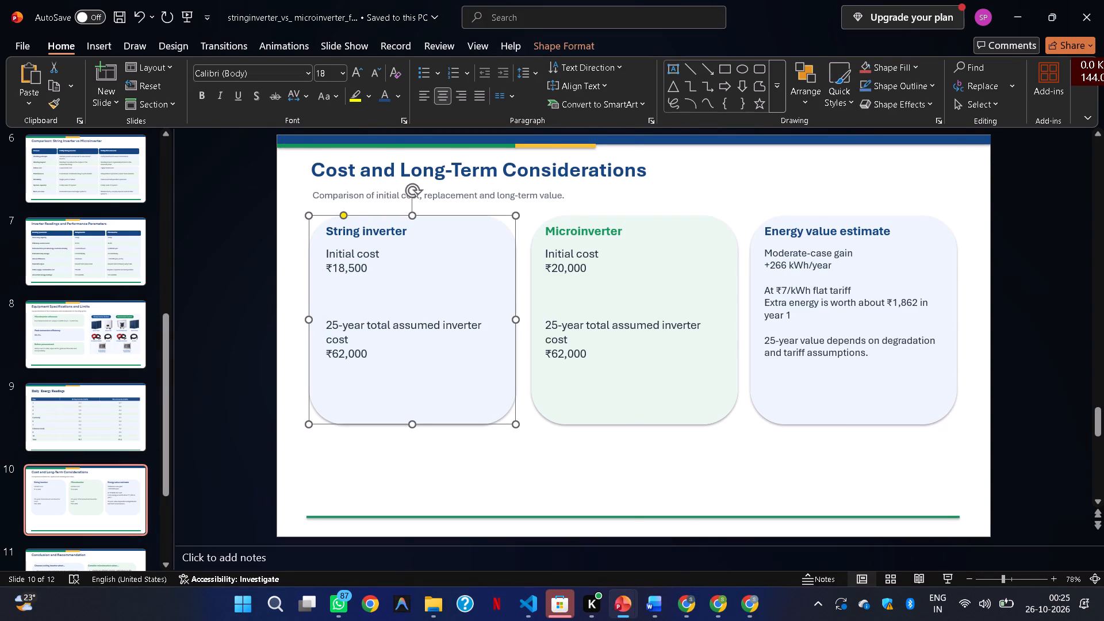
pyautogui.hotkey('ctrl', 'a')
pyautogui.press('BackSpace')
pyautogui.hotkey('ctrl', 'v')
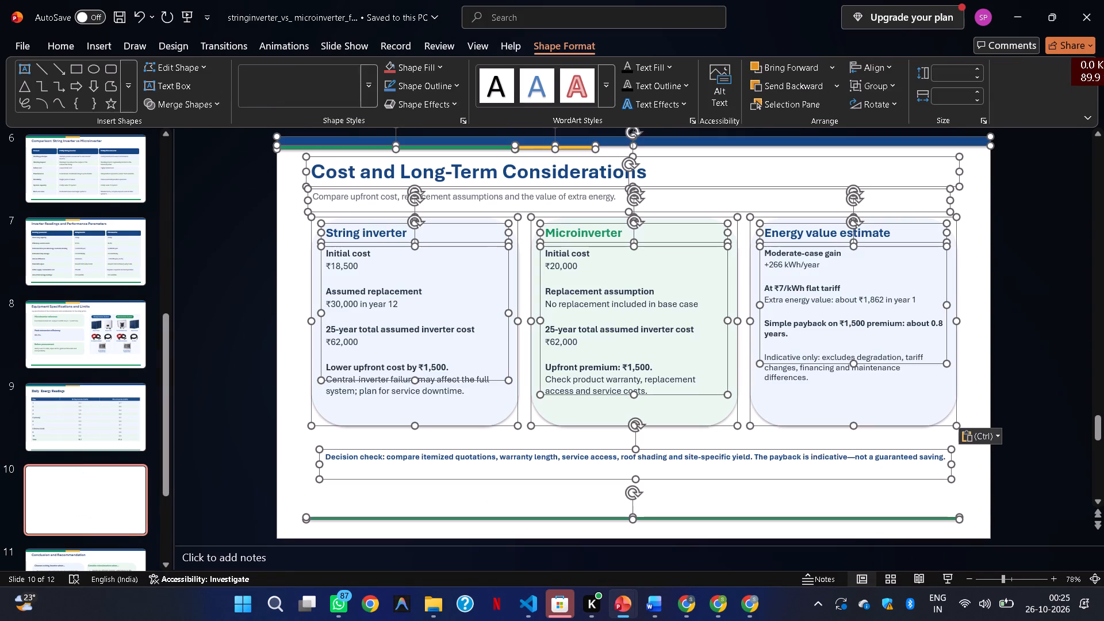
pyautogui.click(305, 428)
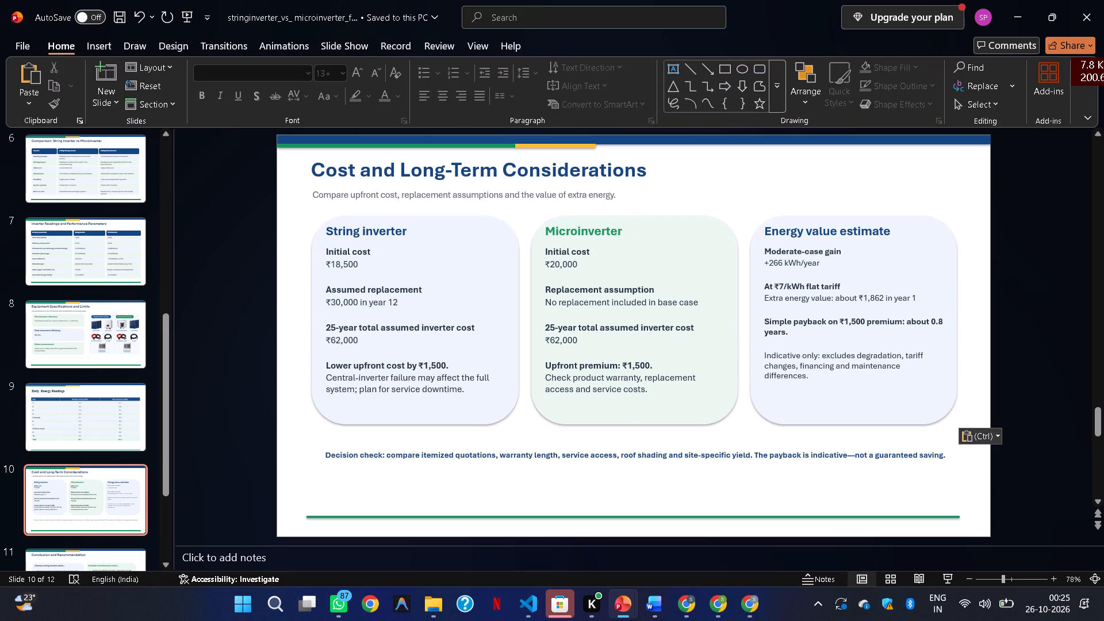
# Delete the "Decision check" text below the three cards on slide 10.
pyautogui.doubleClick(346, 457)
pyautogui.press('BackSpace')
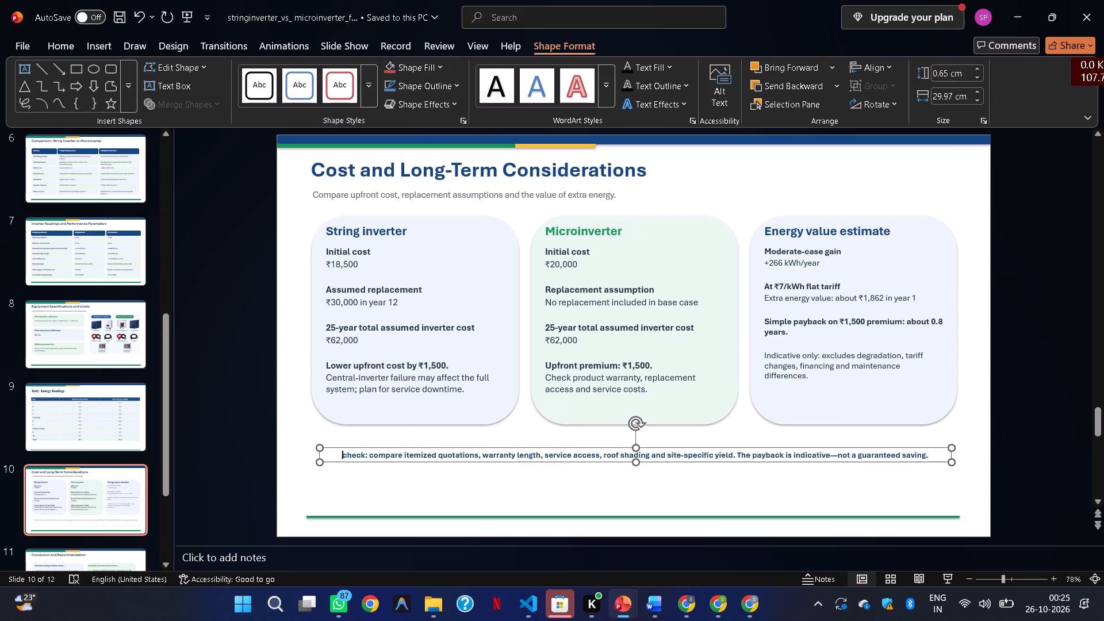
pyautogui.hotkey('ctrl', 'a')
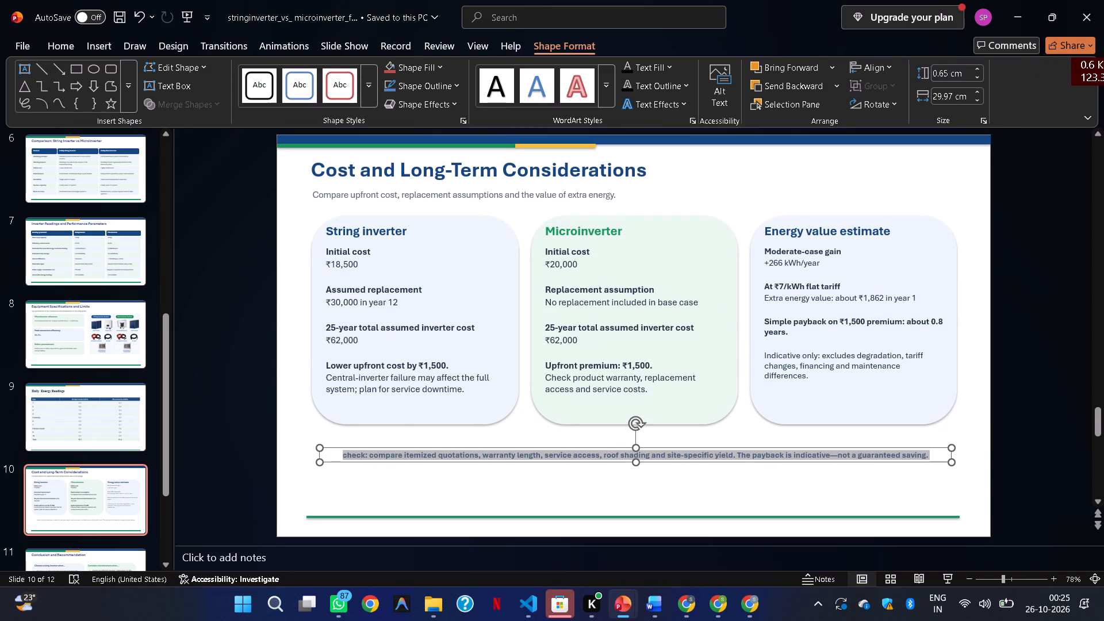
pyautogui.press('BackSpace')
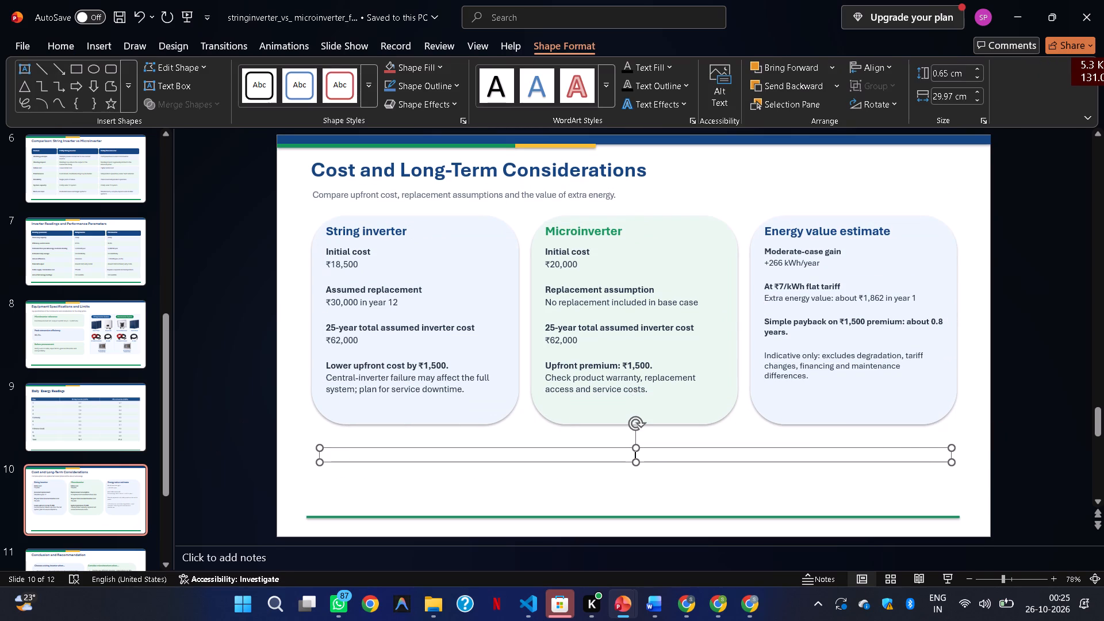
# Delete the subtitle text under the "Cost and Long-Term Considerations" title.
pyautogui.click(435, 197)
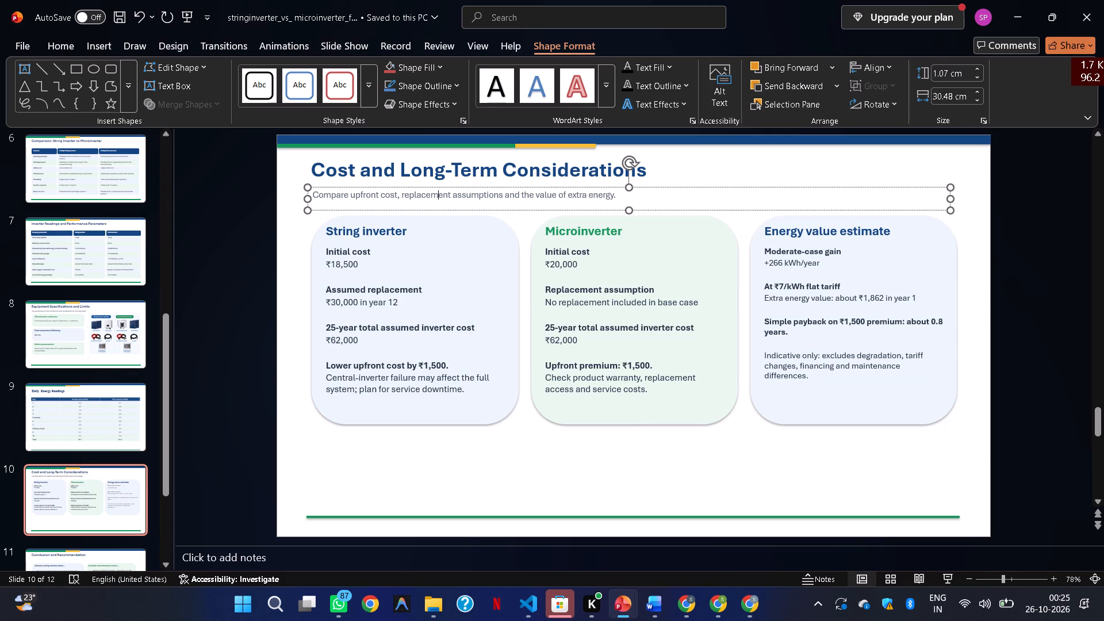
pyautogui.hotkey('ctrl', 'a')
pyautogui.press('BackSpace')
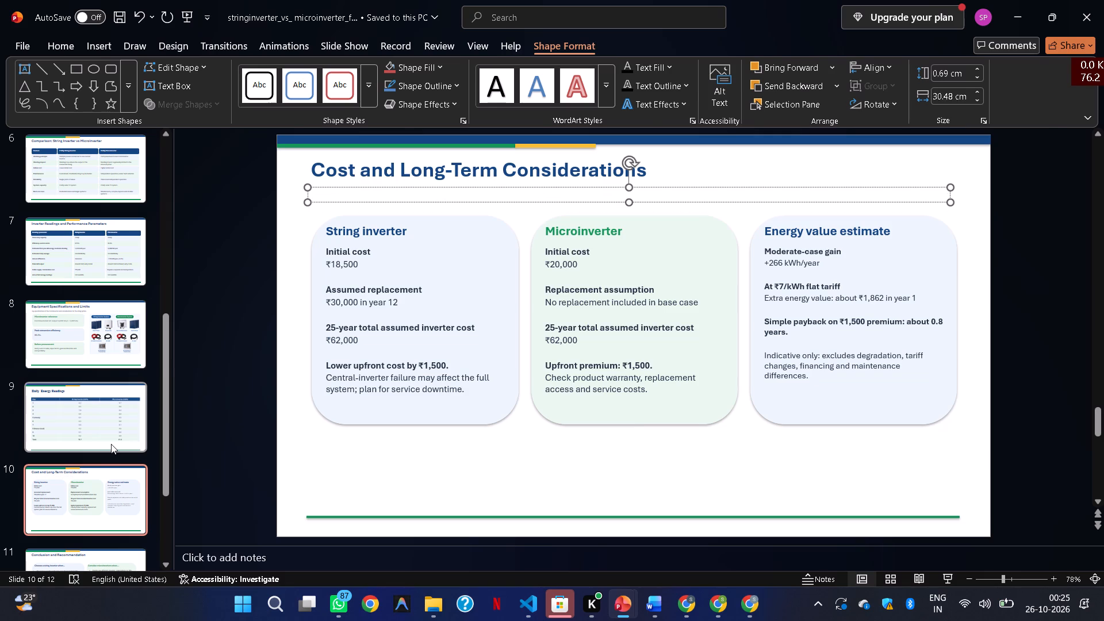
# Review the presentation's slides backwards from the closing "Thank You" slide to slide 2, "Introduction".
pyautogui.scroll(-2, 111, 444)
pyautogui.click(102, 500)
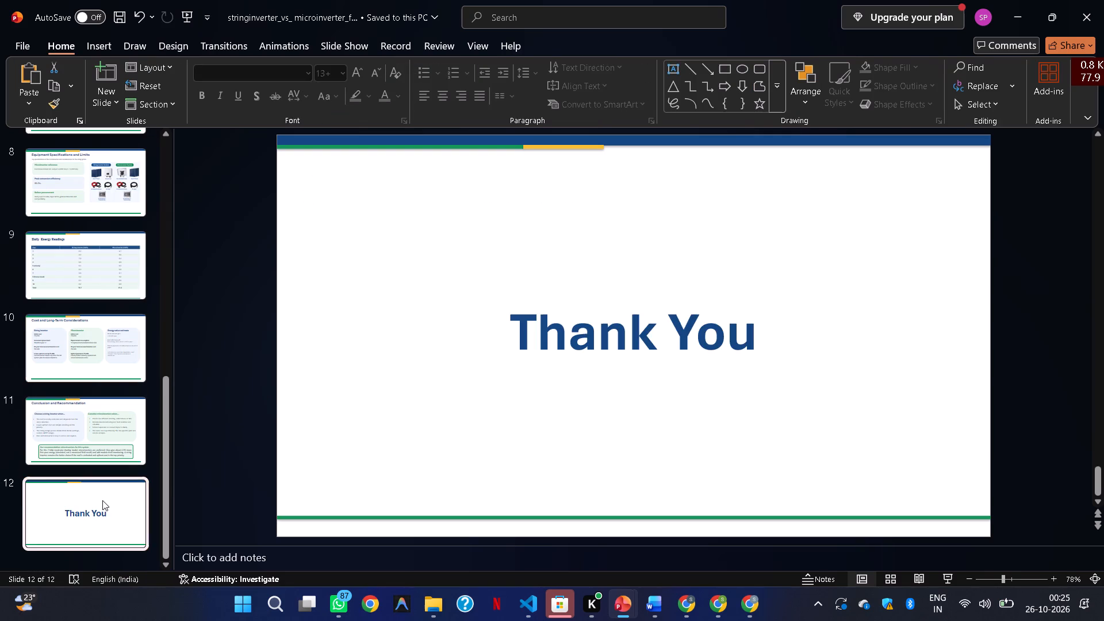
pyautogui.press('Up')
pyautogui.press('Up')
pyautogui.press('Up')
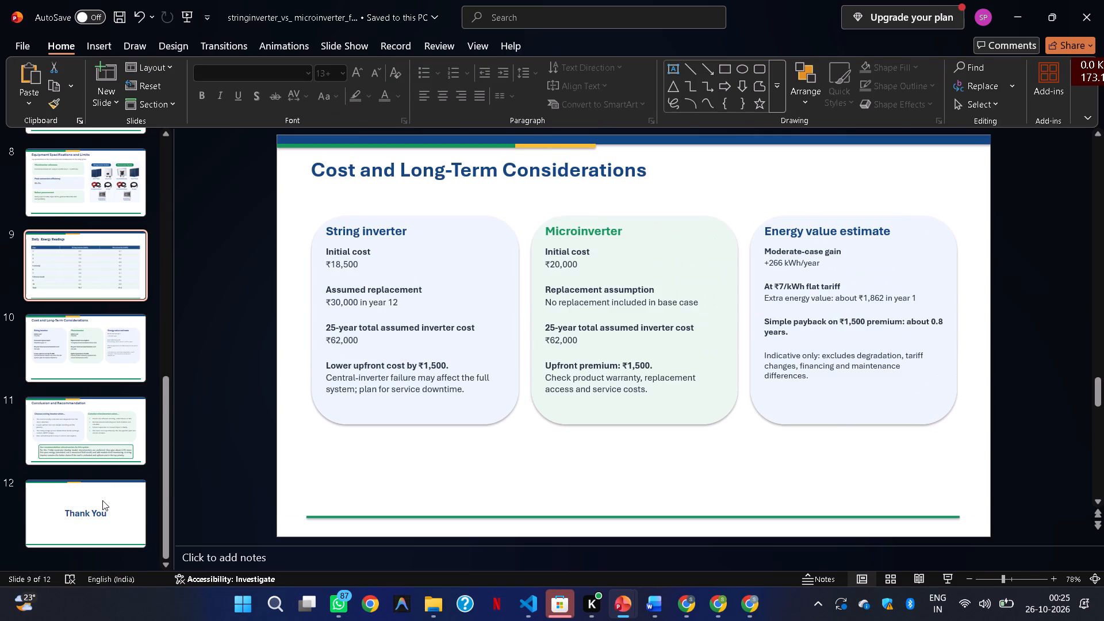
pyautogui.press('Up')
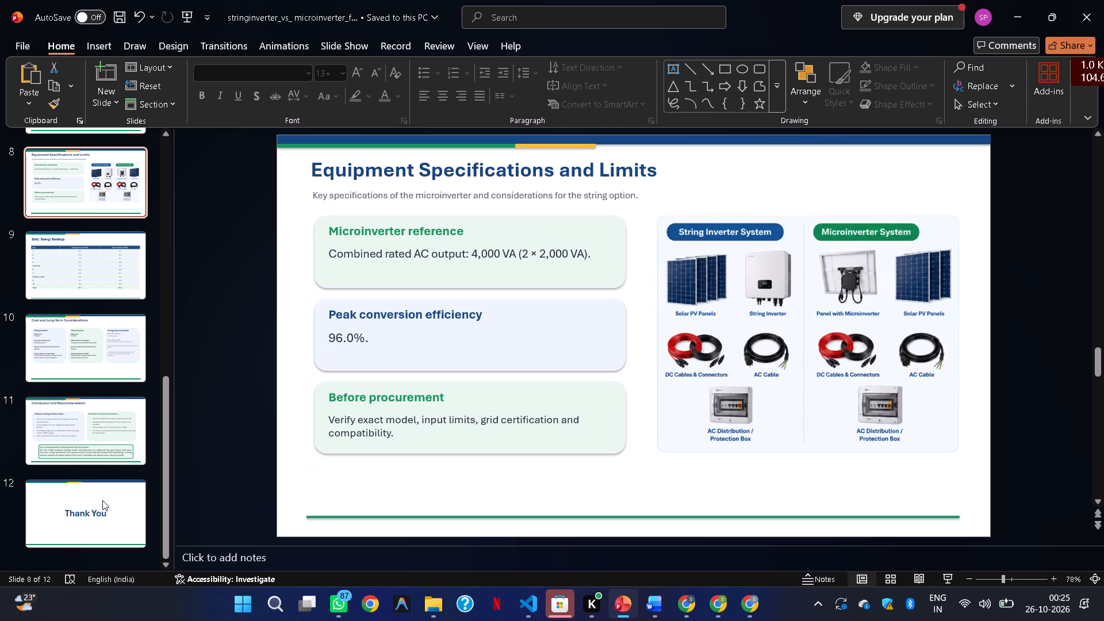
pyautogui.press('Down')
pyautogui.press('Up')
pyautogui.press('Up')
pyautogui.press('Down')
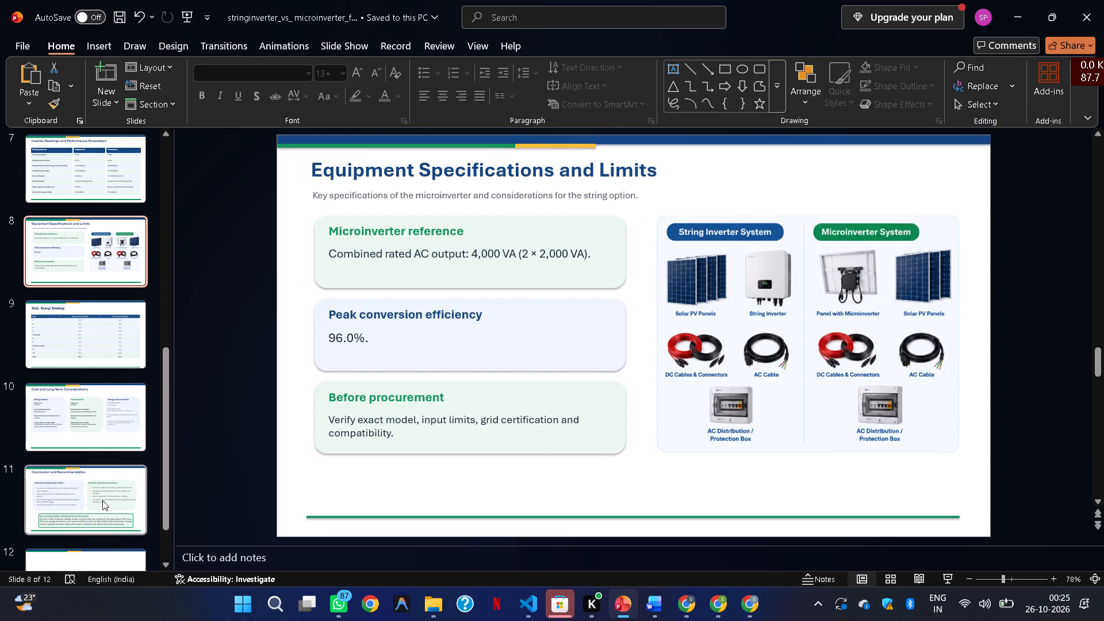
pyautogui.press('Up')
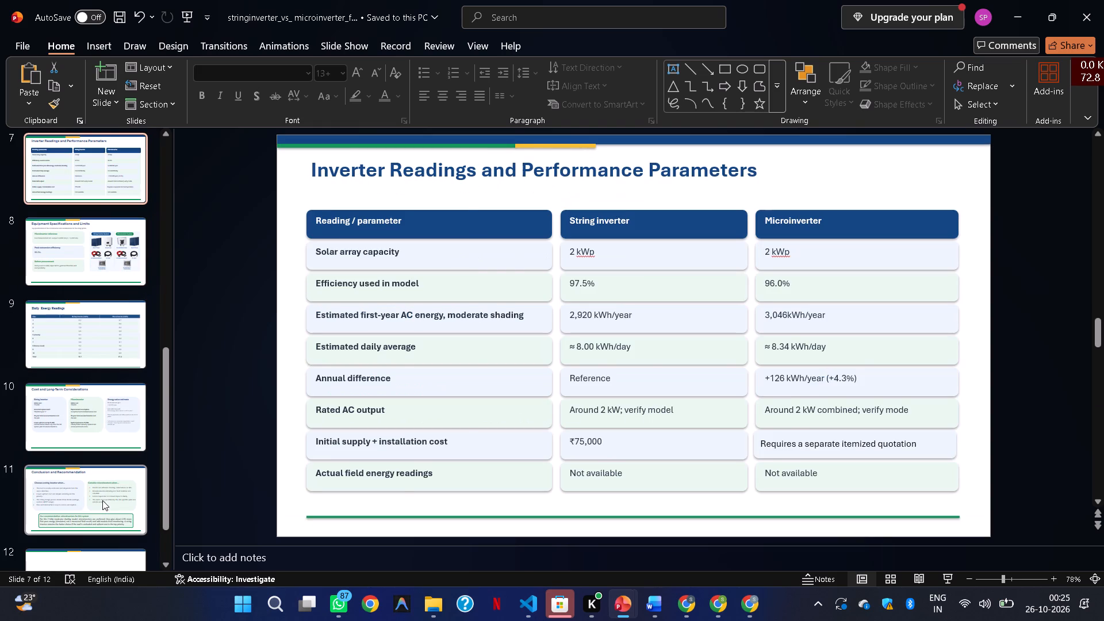
pyautogui.press('Up')
pyautogui.press('Up')
pyautogui.press('Up')
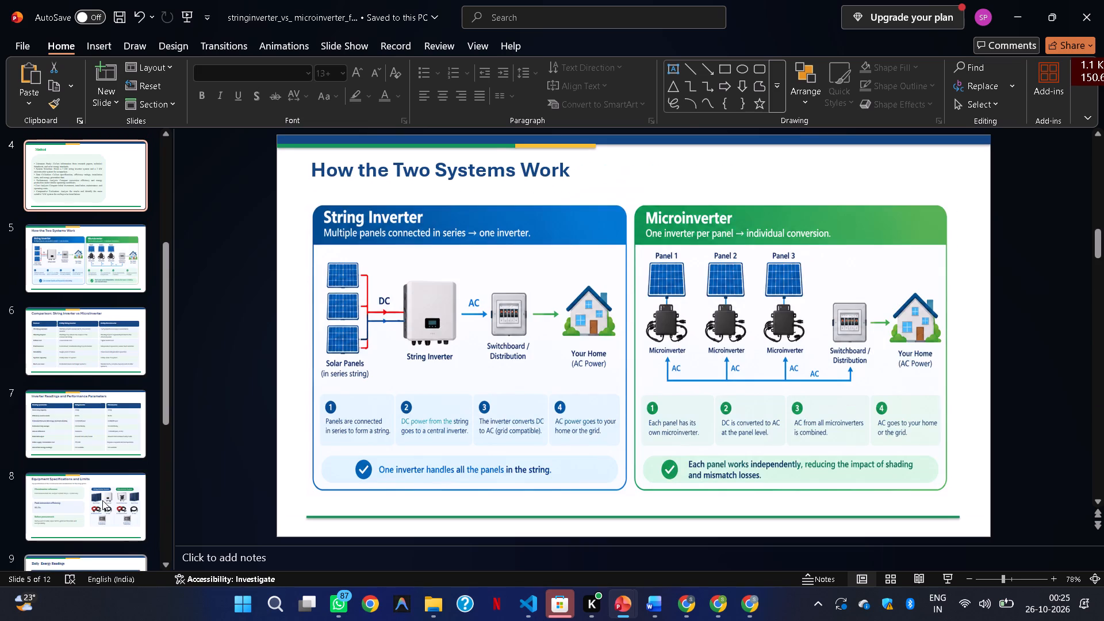
pyautogui.press('Up')
pyautogui.press('Up')
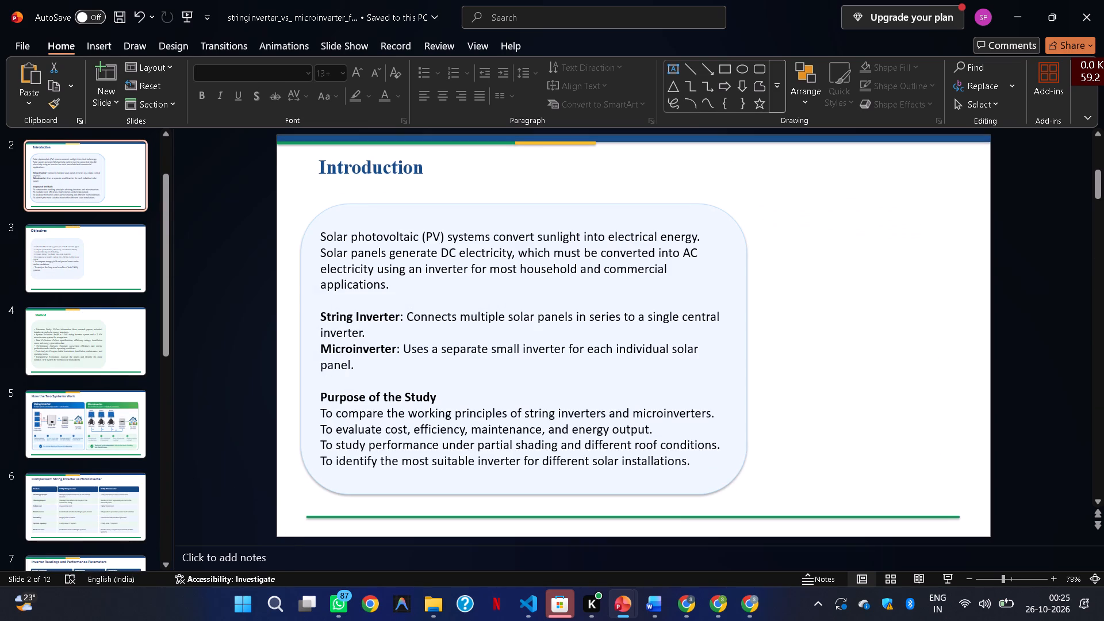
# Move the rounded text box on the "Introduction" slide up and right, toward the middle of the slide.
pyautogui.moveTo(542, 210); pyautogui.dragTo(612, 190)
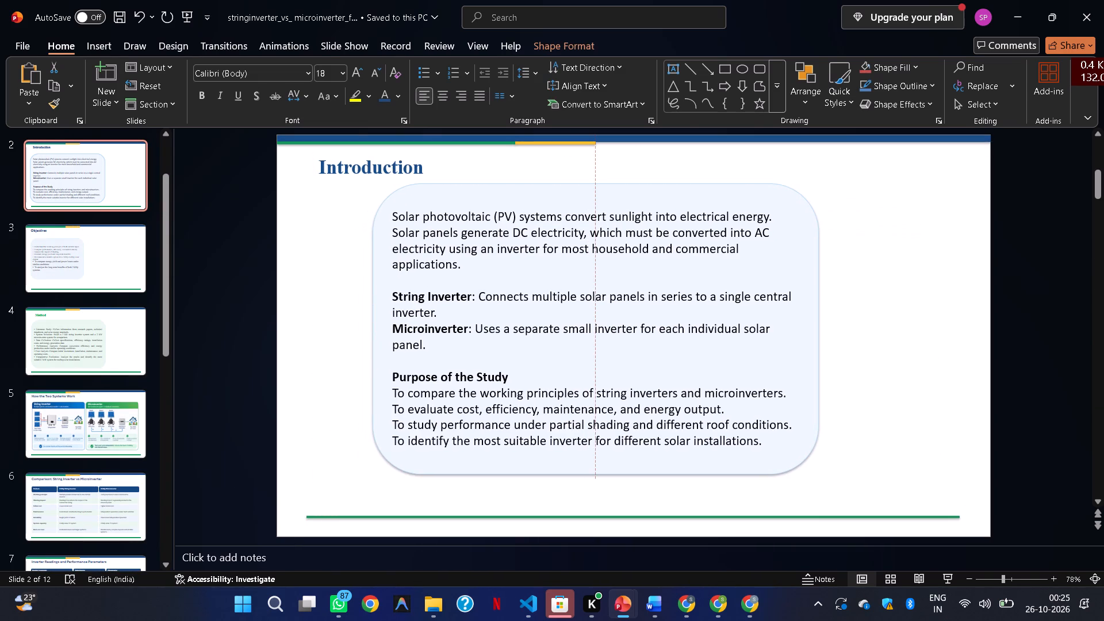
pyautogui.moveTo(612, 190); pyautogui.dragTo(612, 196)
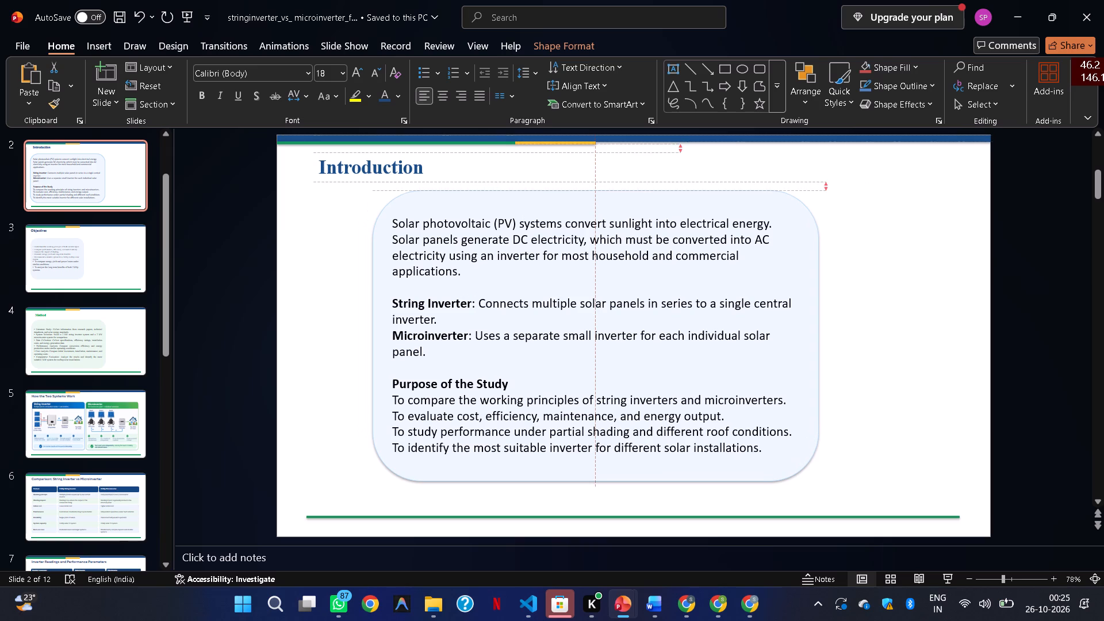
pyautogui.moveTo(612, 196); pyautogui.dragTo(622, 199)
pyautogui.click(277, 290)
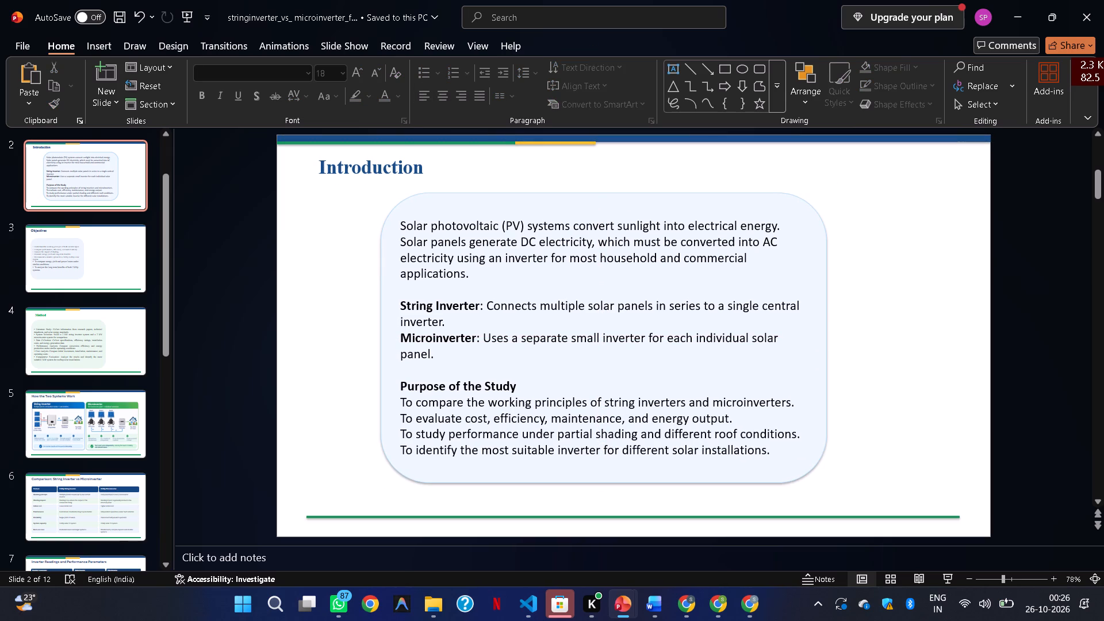
# Move the rounded text box back left so its left edge lines up with the "Introduction" title.
pyautogui.moveTo(501, 205); pyautogui.dragTo(427, 210)
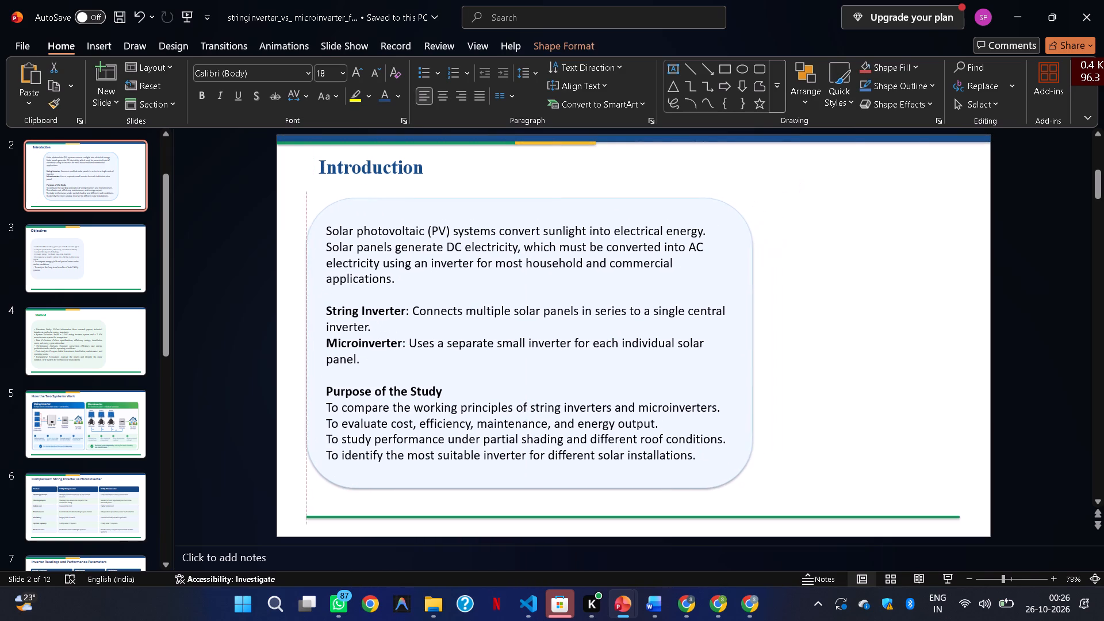
pyautogui.moveTo(427, 210); pyautogui.dragTo(432, 206)
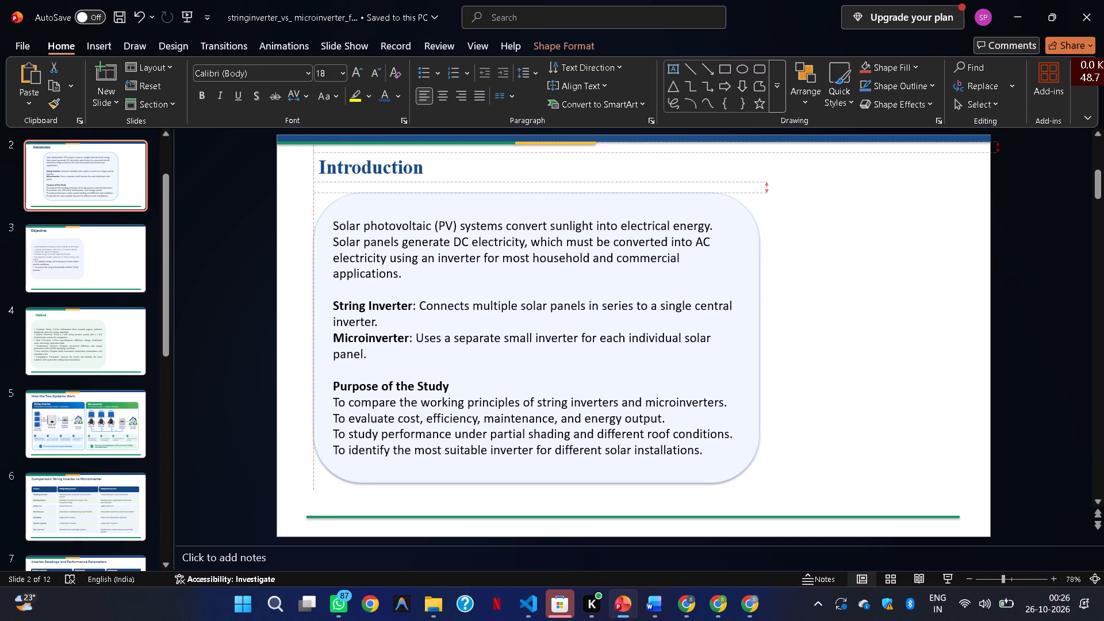
pyautogui.moveTo(432, 206); pyautogui.dragTo(436, 206)
pyautogui.click(827, 222)
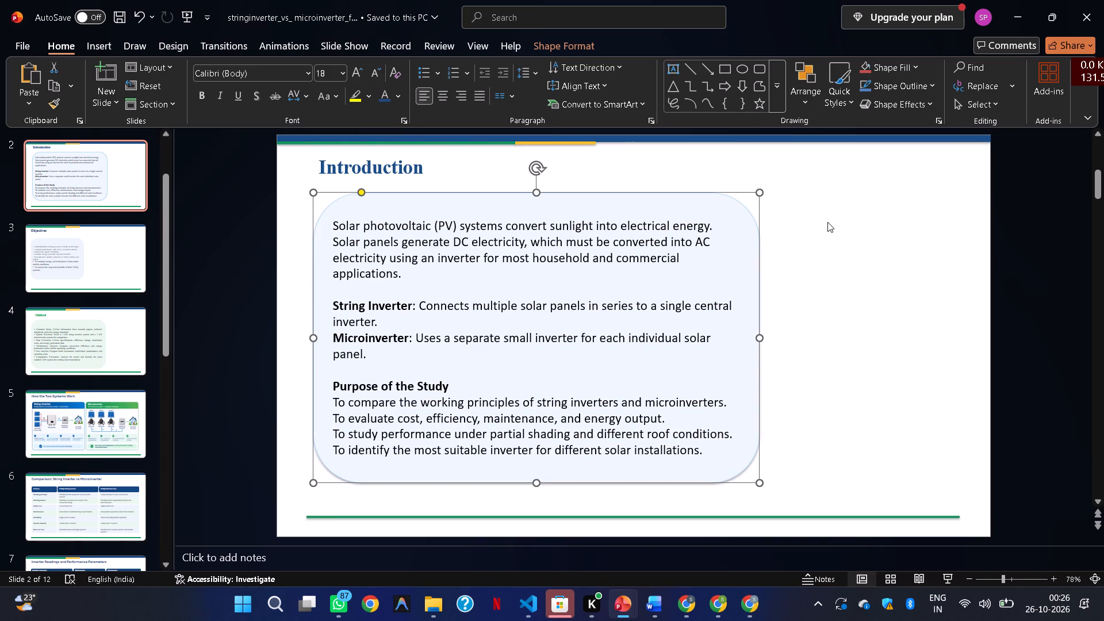
# Go past "Objectives" to slide 4, "Method", and shift its rounded text box slightly to the right.
pyautogui.click(79, 171)
pyautogui.click(98, 266)
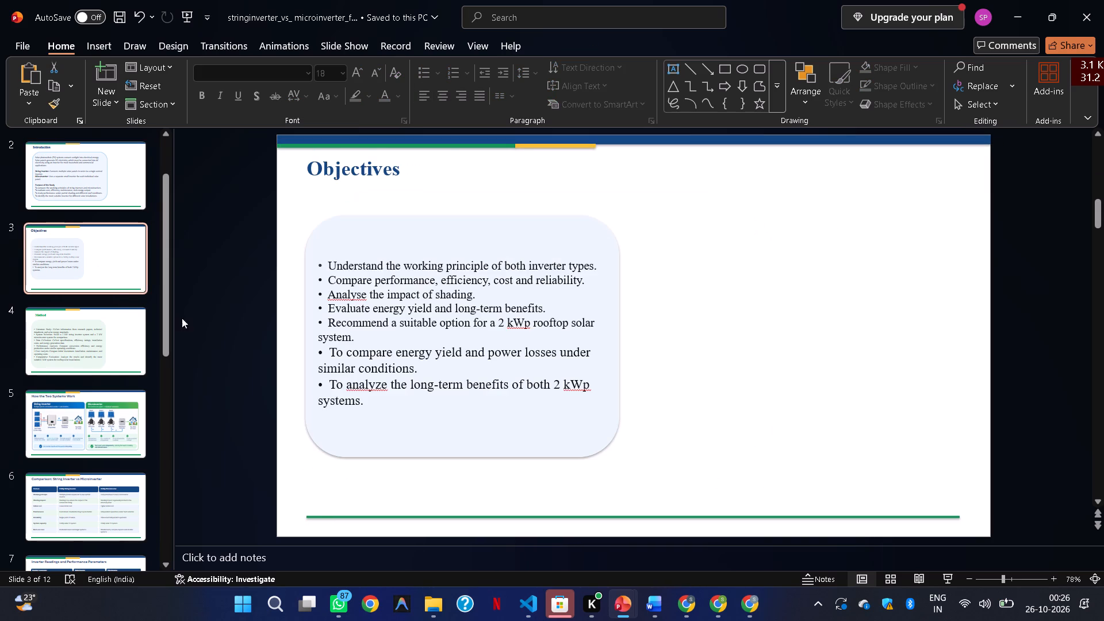
pyautogui.click(125, 348)
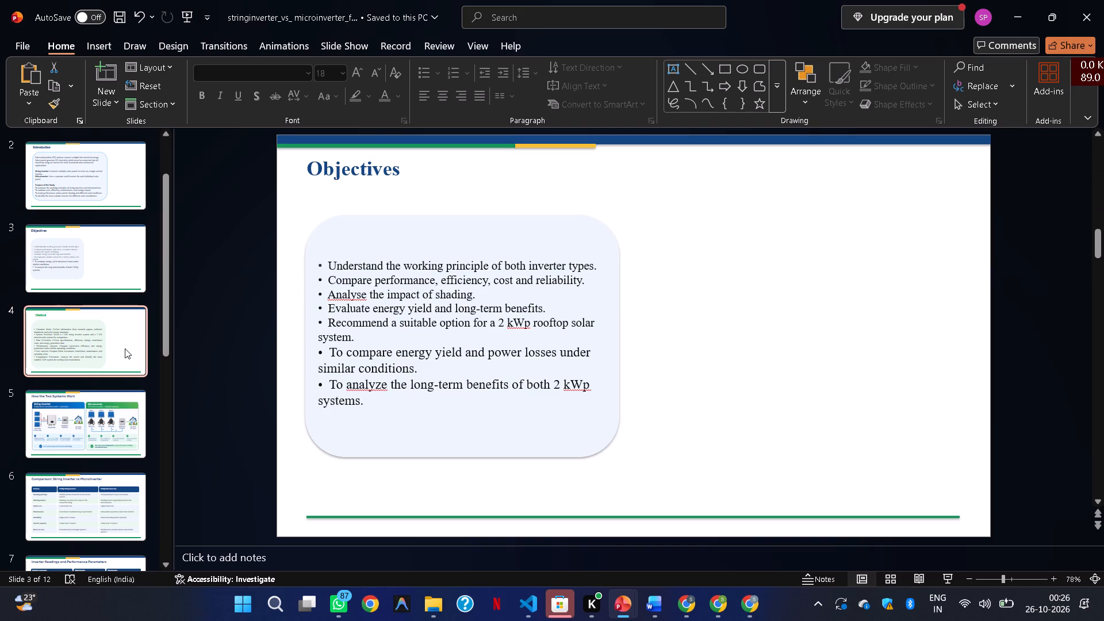
pyautogui.moveTo(483, 220); pyautogui.dragTo(486, 220)
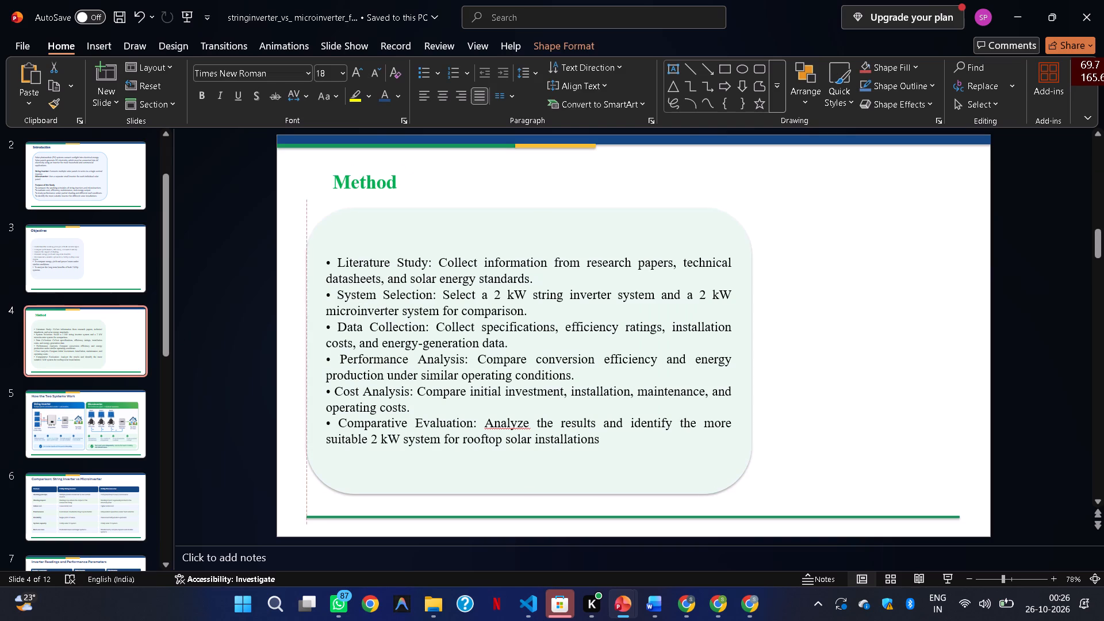
pyautogui.moveTo(486, 220); pyautogui.dragTo(497, 219)
# Move the "Method" heading slightly up and left to line up with the left edge of the text box.
pyautogui.click(374, 178)
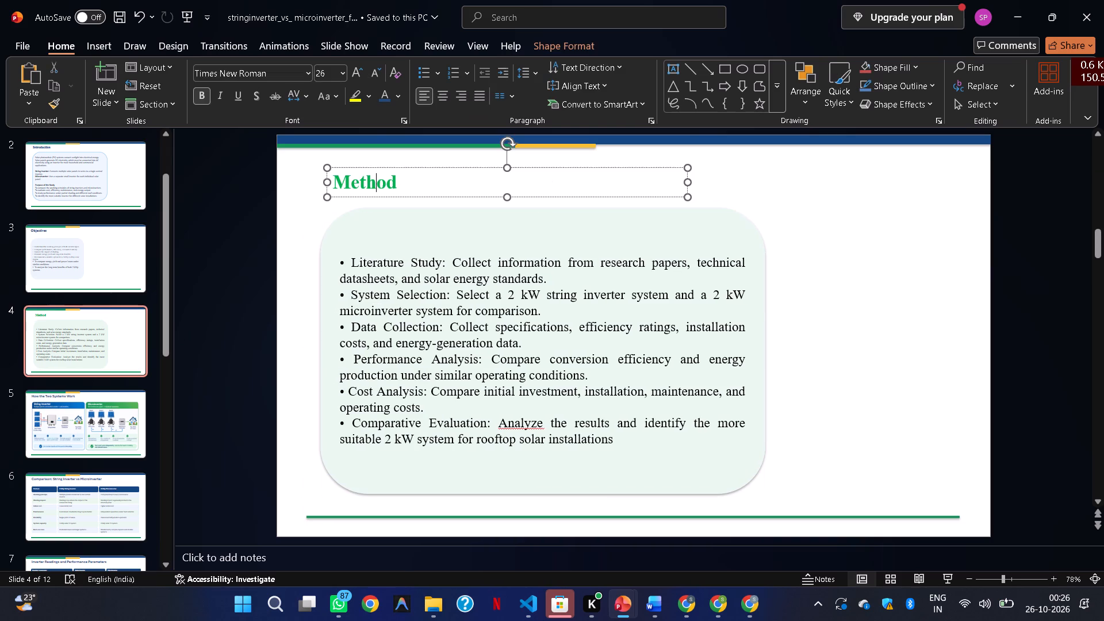
pyautogui.moveTo(371, 163); pyautogui.dragTo(367, 161)
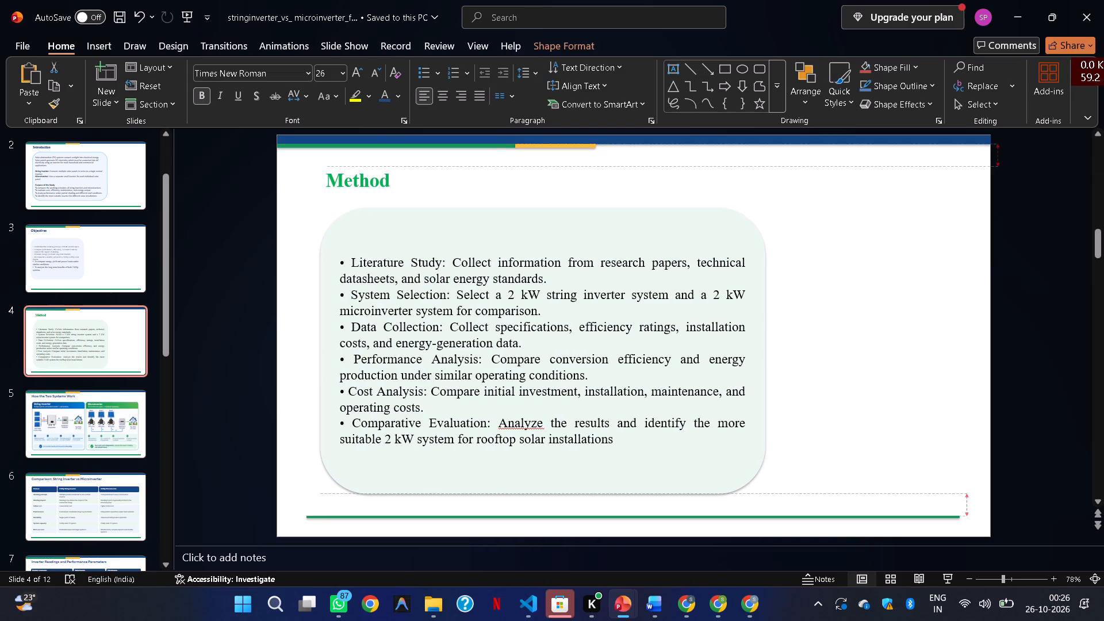
pyautogui.moveTo(367, 161); pyautogui.dragTo(358, 154)
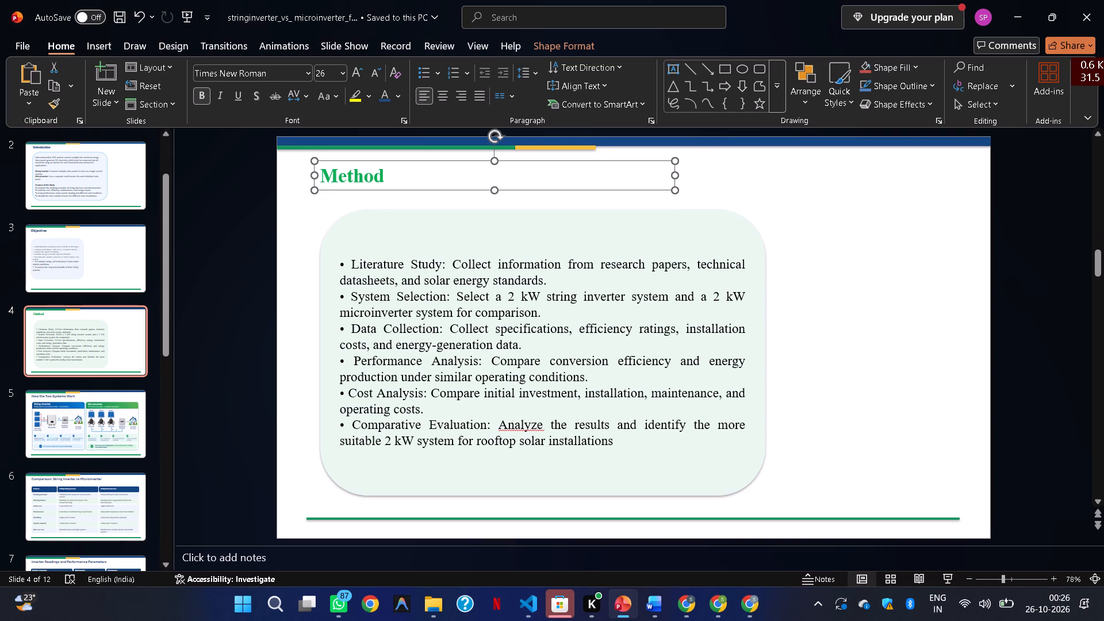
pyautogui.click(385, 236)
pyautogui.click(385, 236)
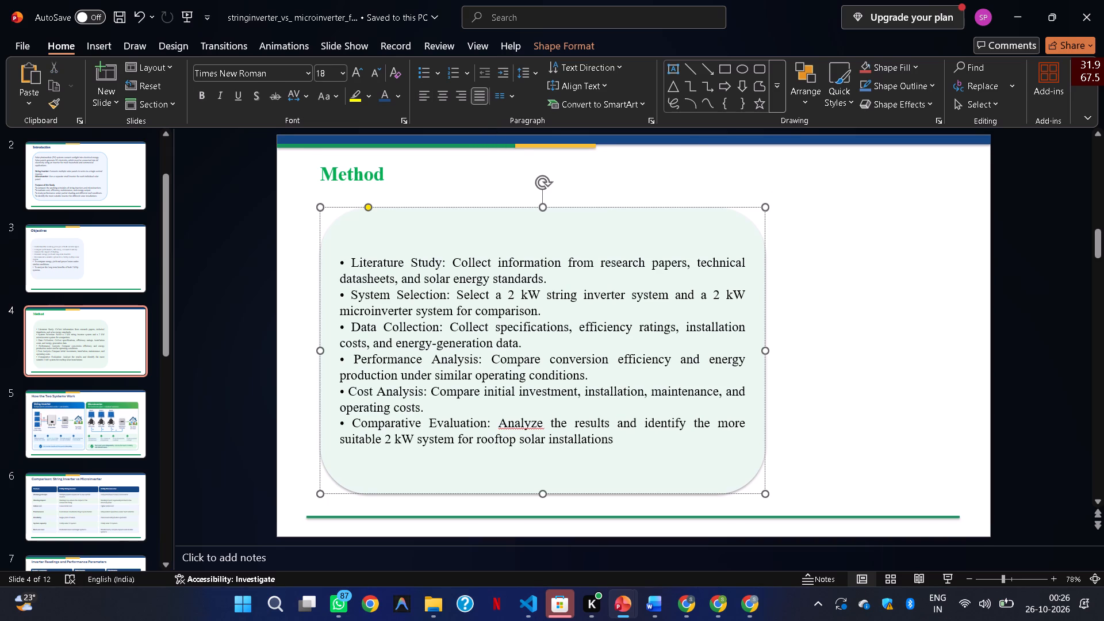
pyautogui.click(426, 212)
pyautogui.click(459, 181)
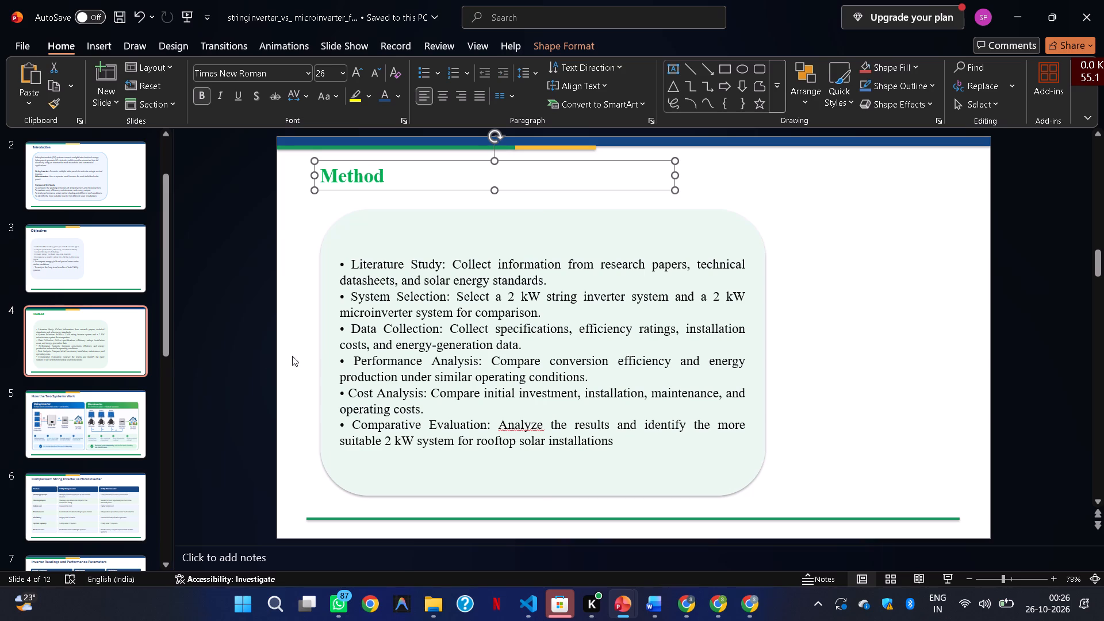
# Review the layout and headings of slides 1 to 9 and return to the "Method" slide.
pyautogui.click(102, 418)
pyautogui.press('Up')
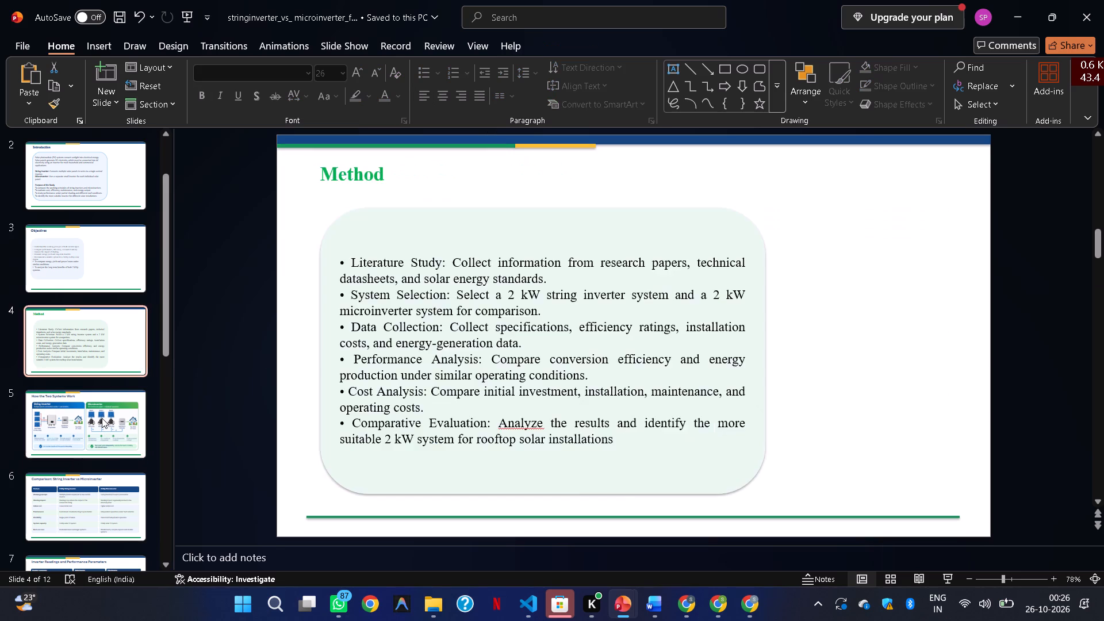
pyautogui.press('Up')
pyautogui.press('Up')
pyautogui.press('Up')
pyautogui.press('Down')
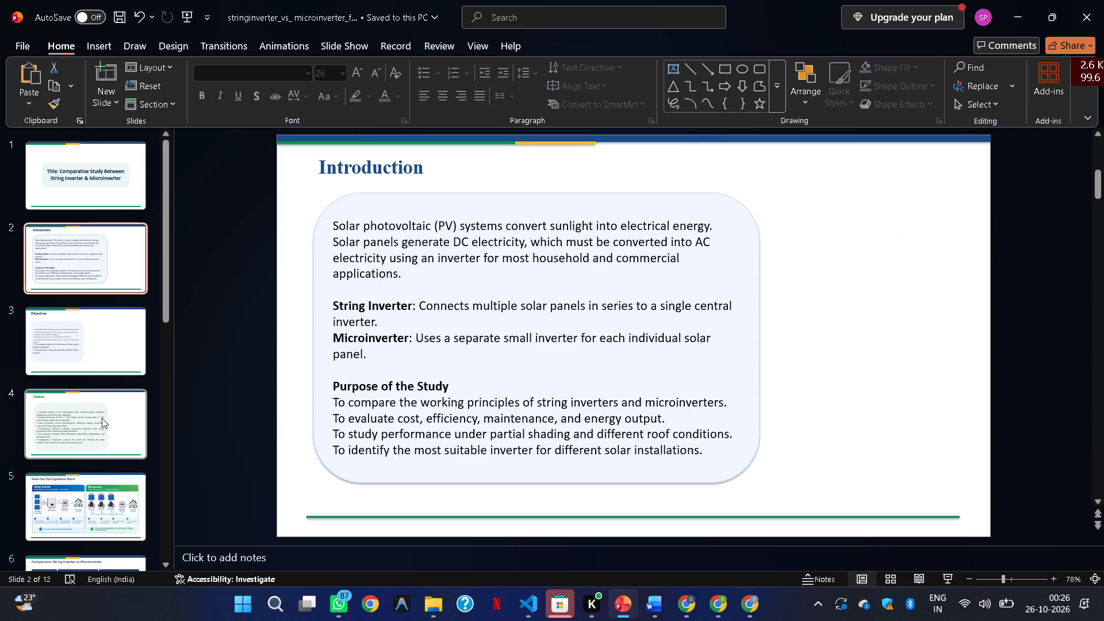
pyautogui.press('Down')
pyautogui.press('Down')
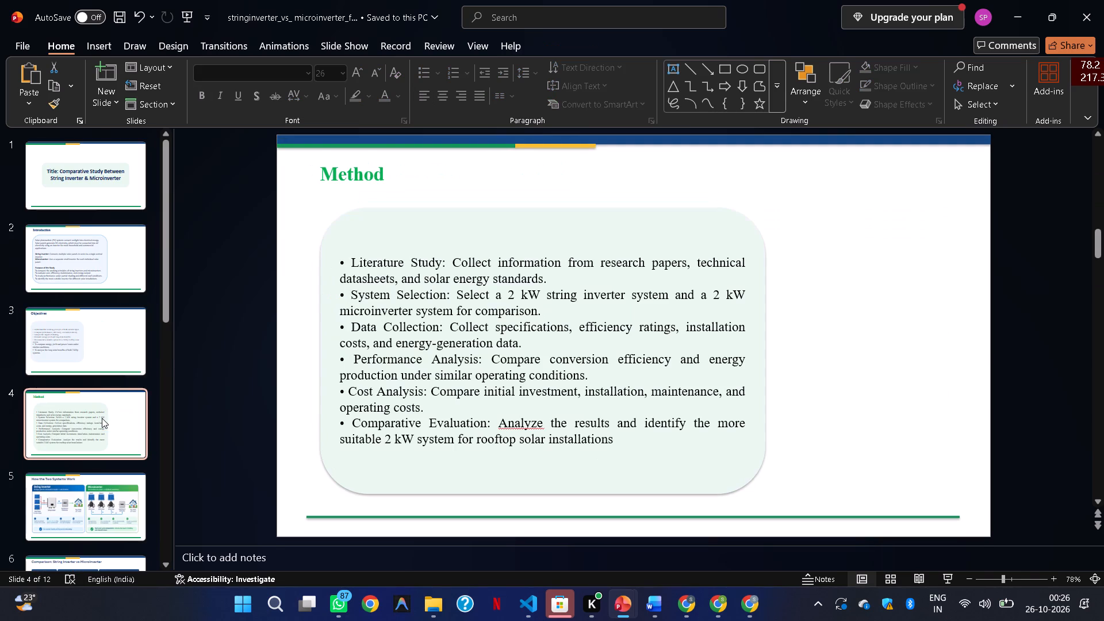
pyautogui.press('Down')
pyautogui.press('Down')
pyautogui.press('Down')
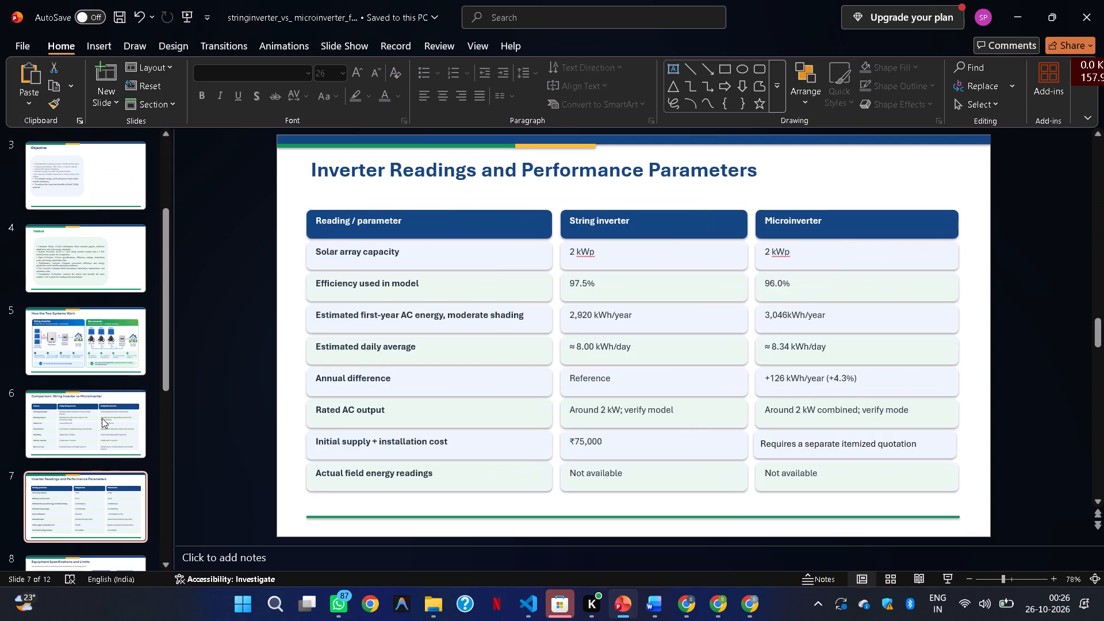
pyautogui.press('Down')
pyautogui.press('Down')
pyautogui.press('Up')
pyautogui.press('Up')
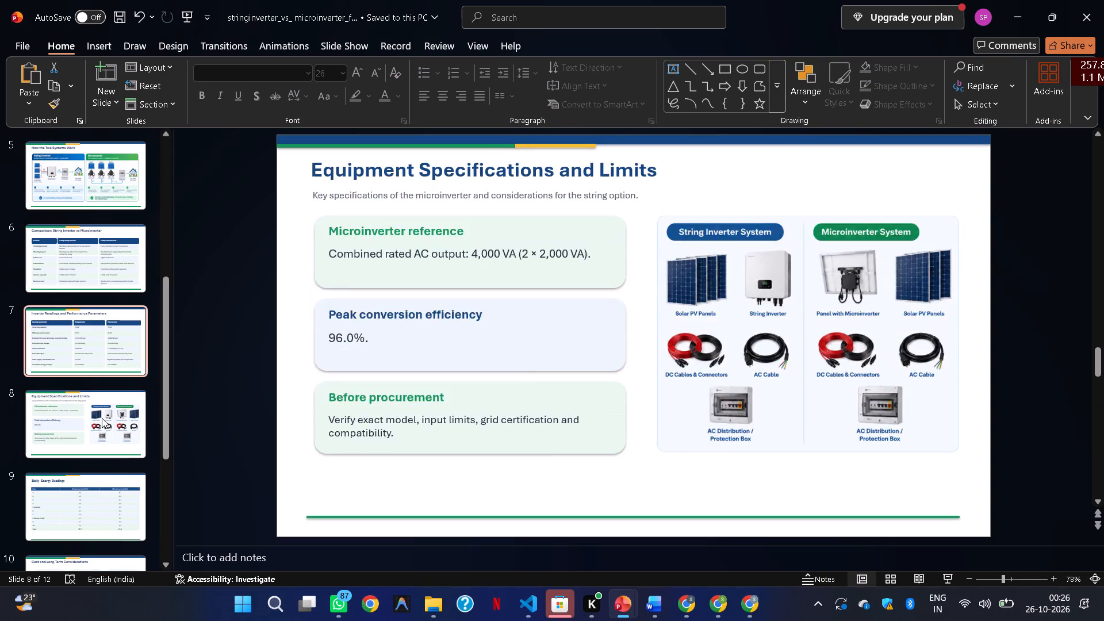
pyautogui.press('Up')
pyautogui.press('Up')
pyautogui.press('Up')
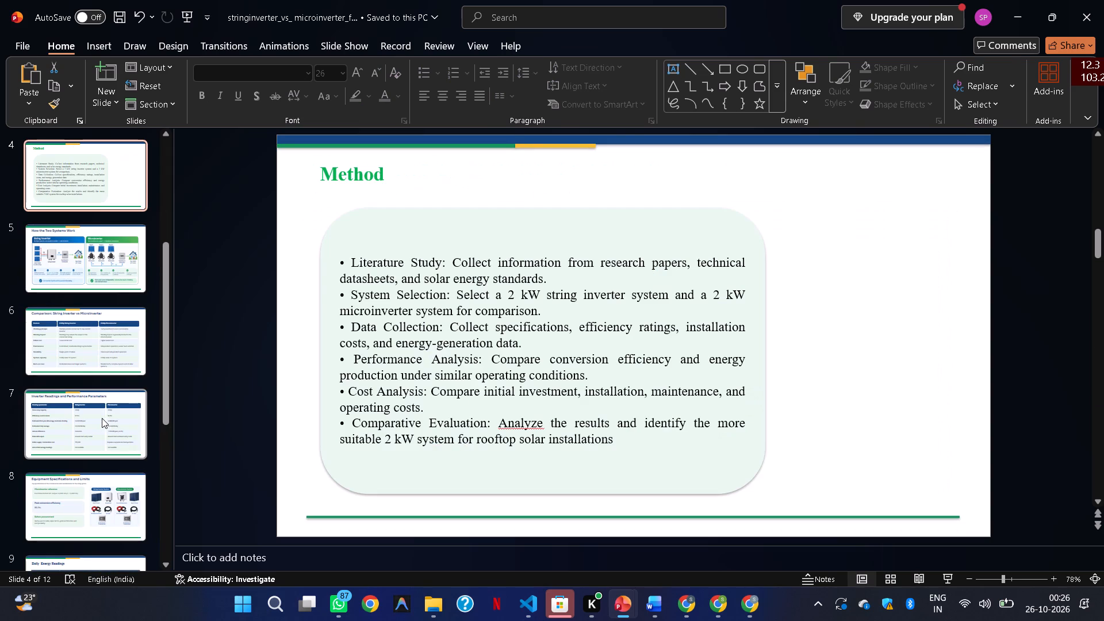
# Set the font color of the "Method" heading to the standard green.
pyautogui.doubleClick(344, 177)
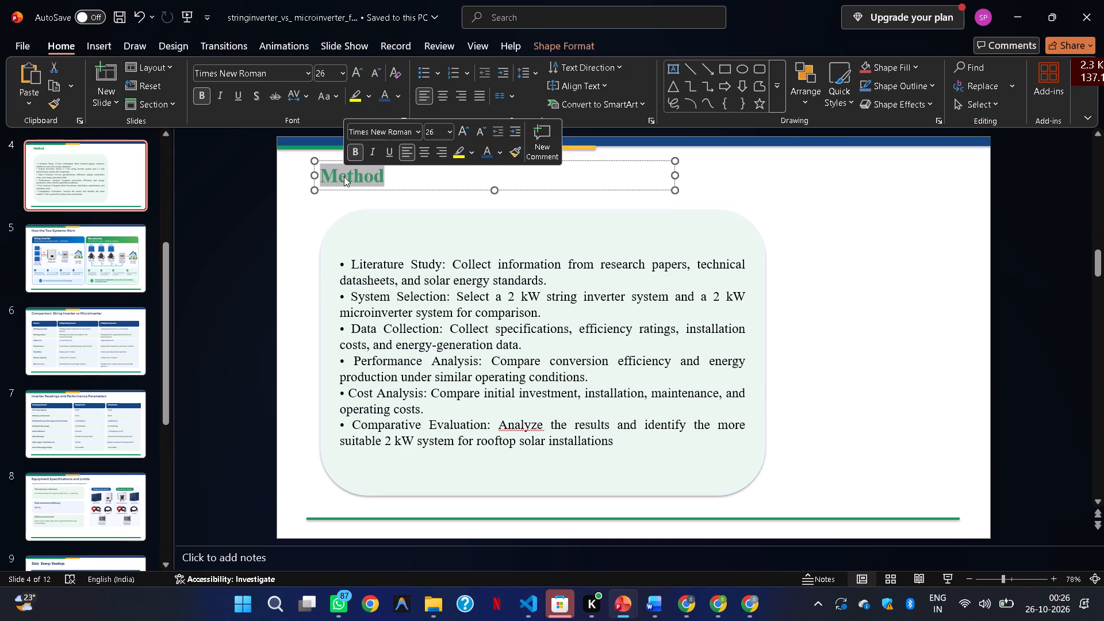
pyautogui.click(397, 96)
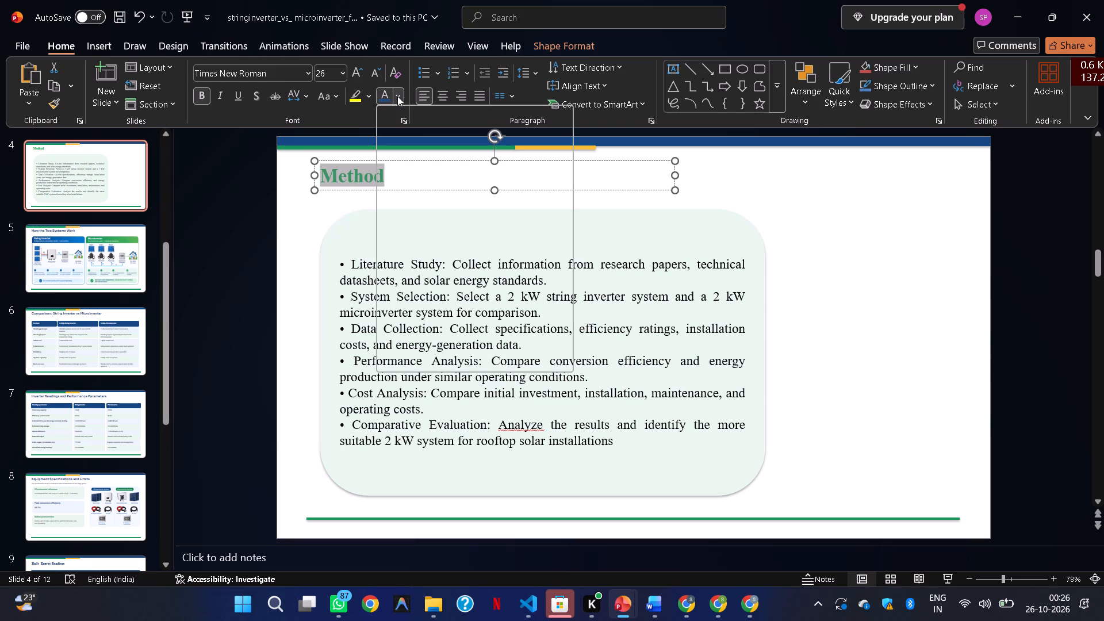
pyautogui.click(490, 316)
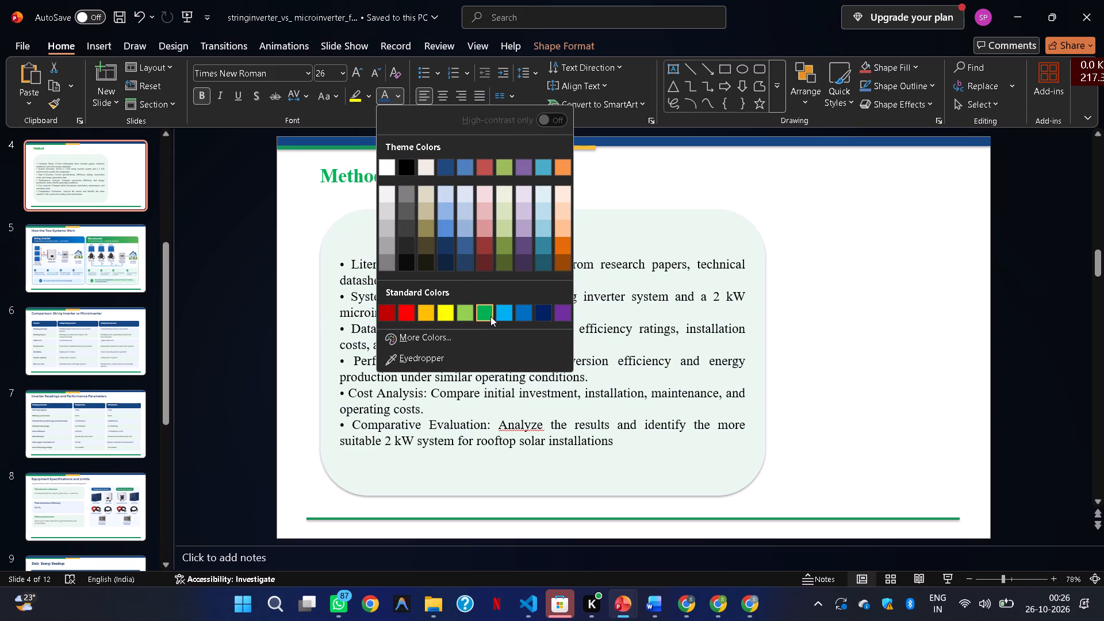
pyautogui.click(811, 208)
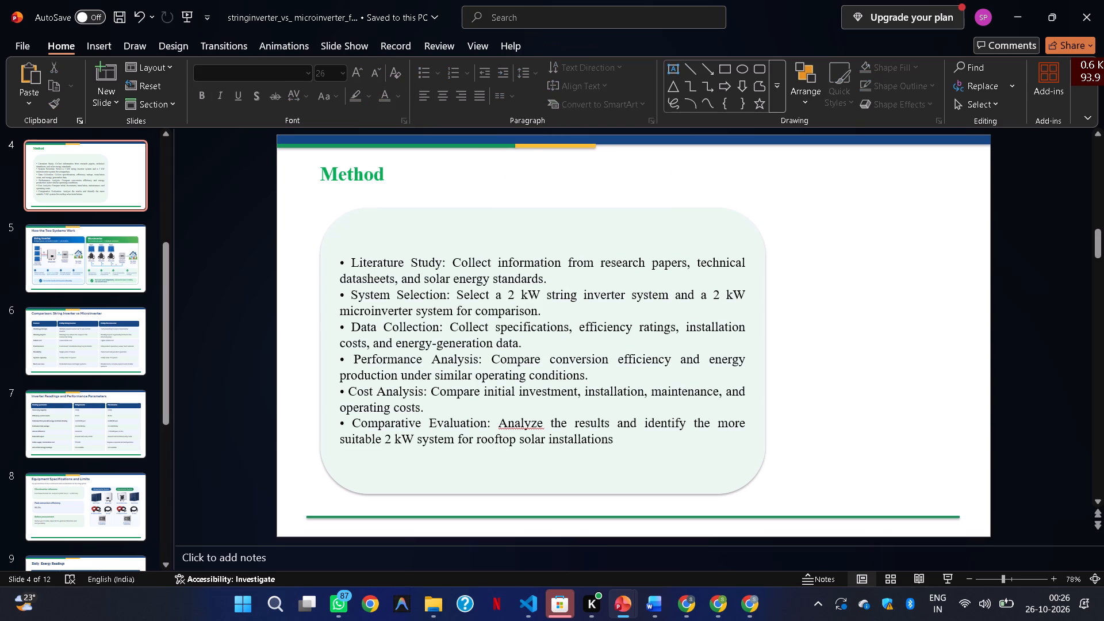
# Save a copy of the presentation in the Documents folder as "stringinverter_vs_ microinverter_final__-_-_--".
pyautogui.click(16, 47)
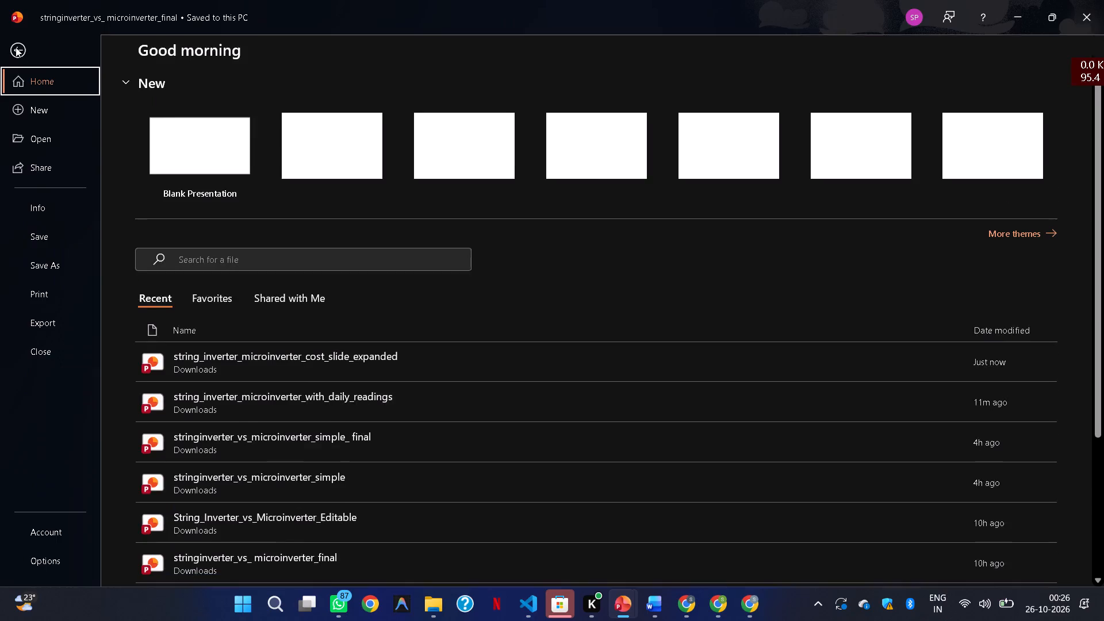
pyautogui.click(22, 262)
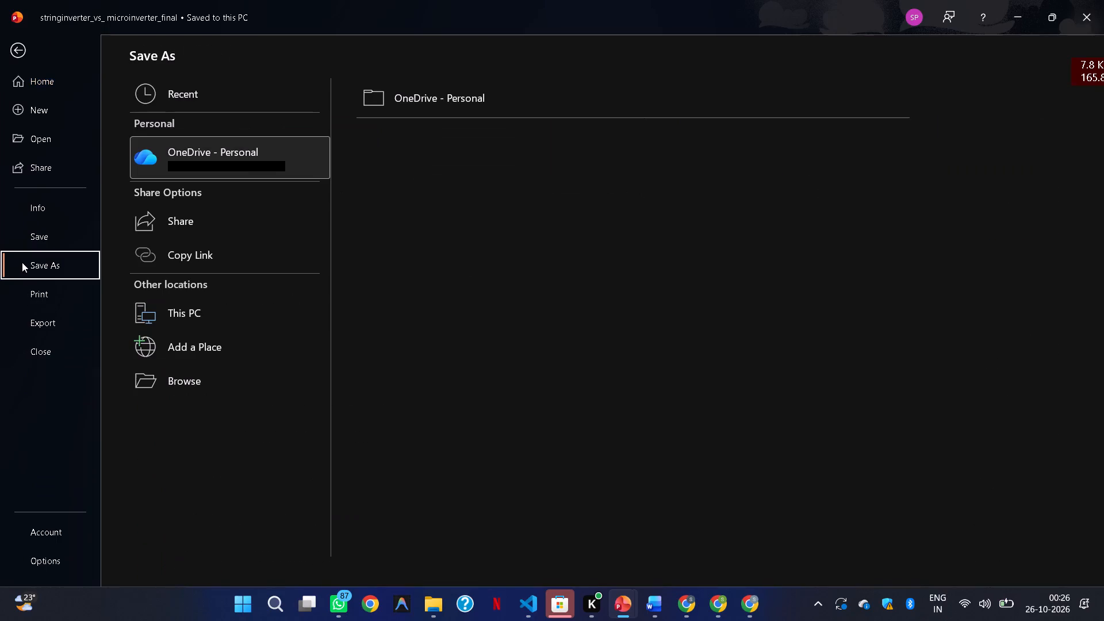
pyautogui.click(187, 366)
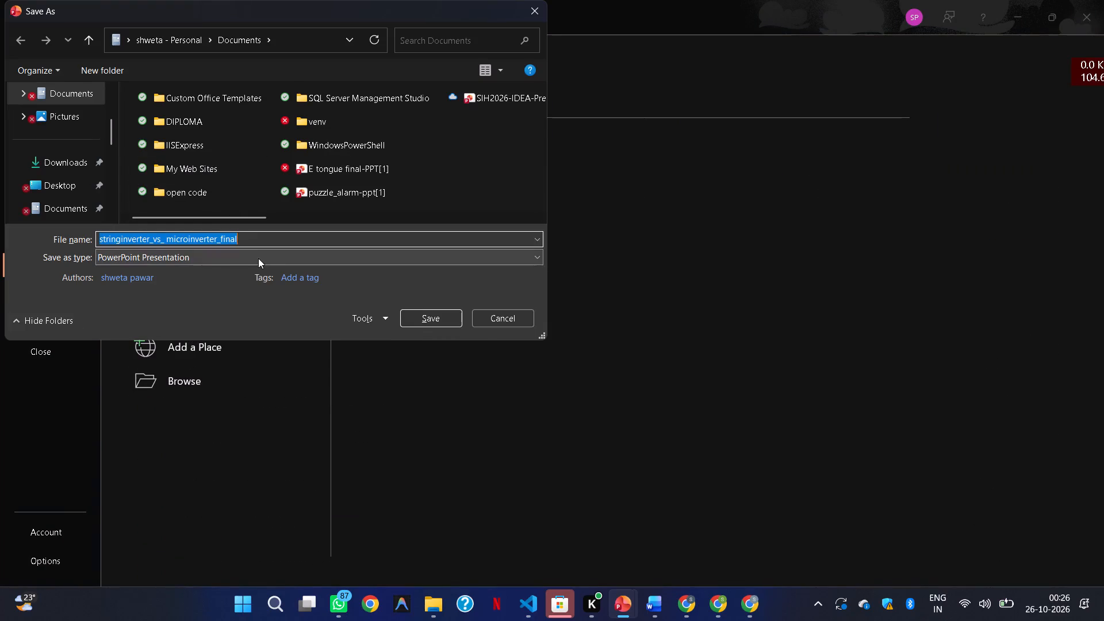
pyautogui.click(256, 240)
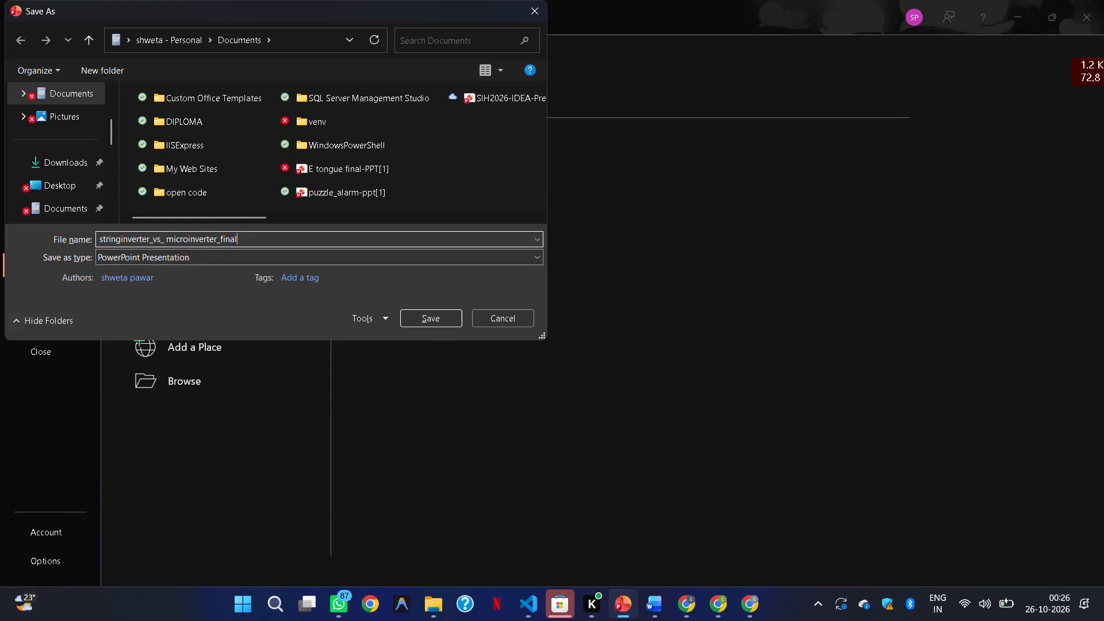
pyautogui.write('__-_-_--')
pyautogui.click(420, 320)
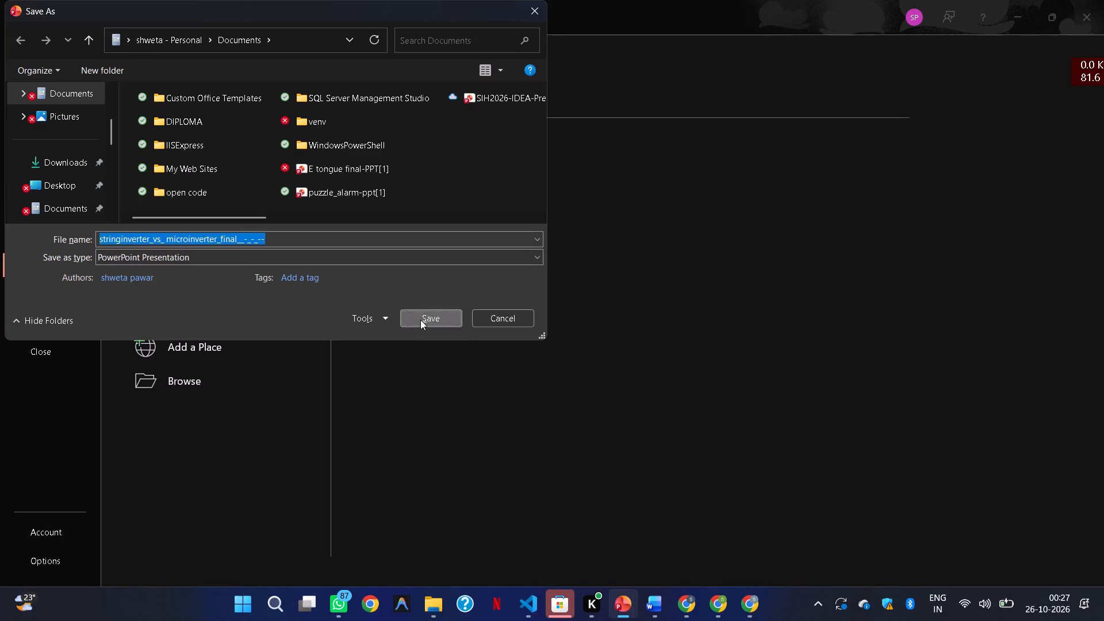
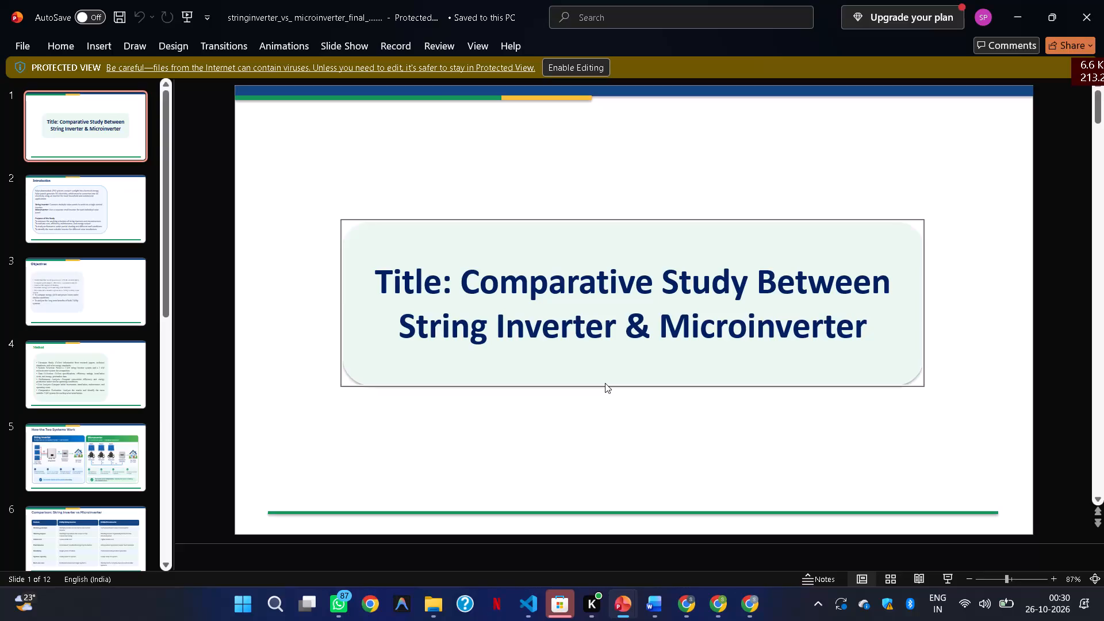
# Enable editing of the saved final copy of the presentation, which is open in Protected View.
pyautogui.press('Down')
pyautogui.press('Down')
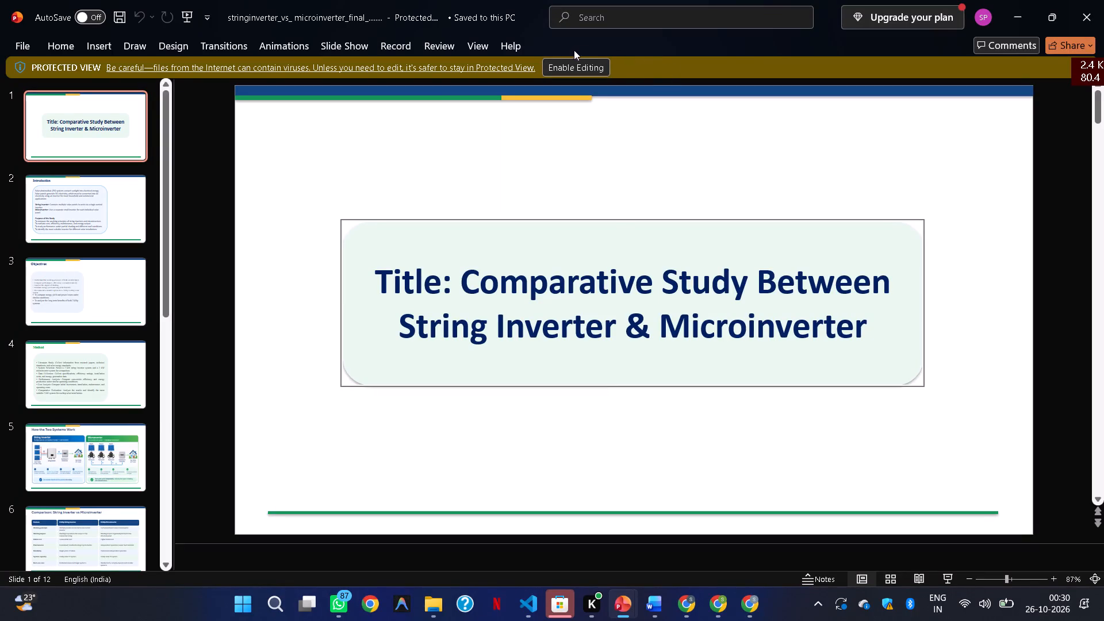
pyautogui.click(568, 59)
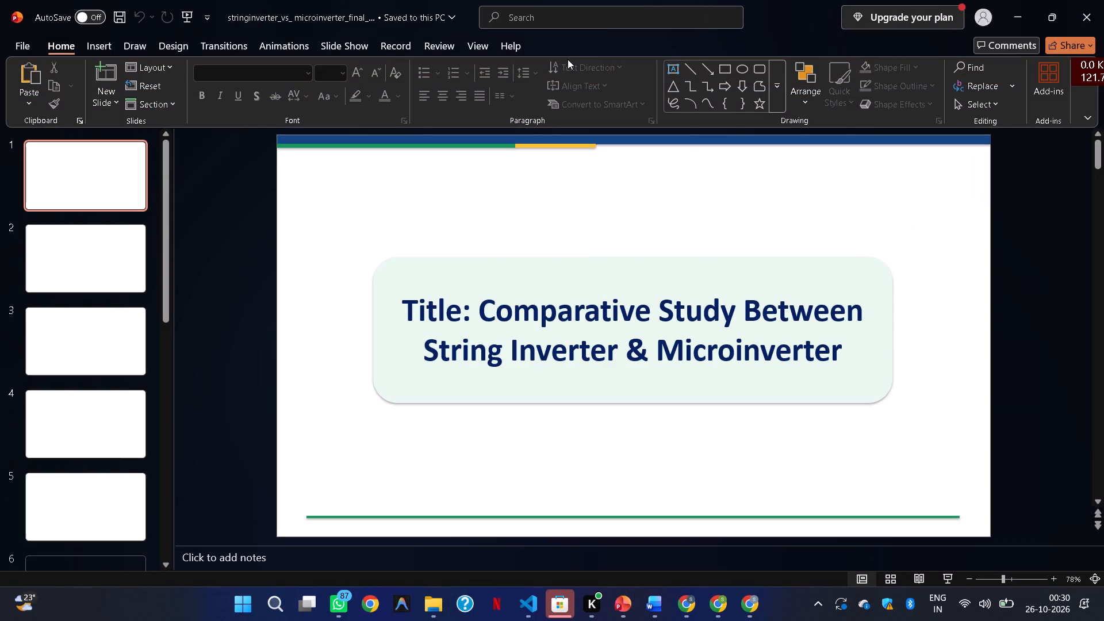
# Review the content and layout of the slides from "Introduction" through to the closing "Thank You" slide.
pyautogui.press('Down')
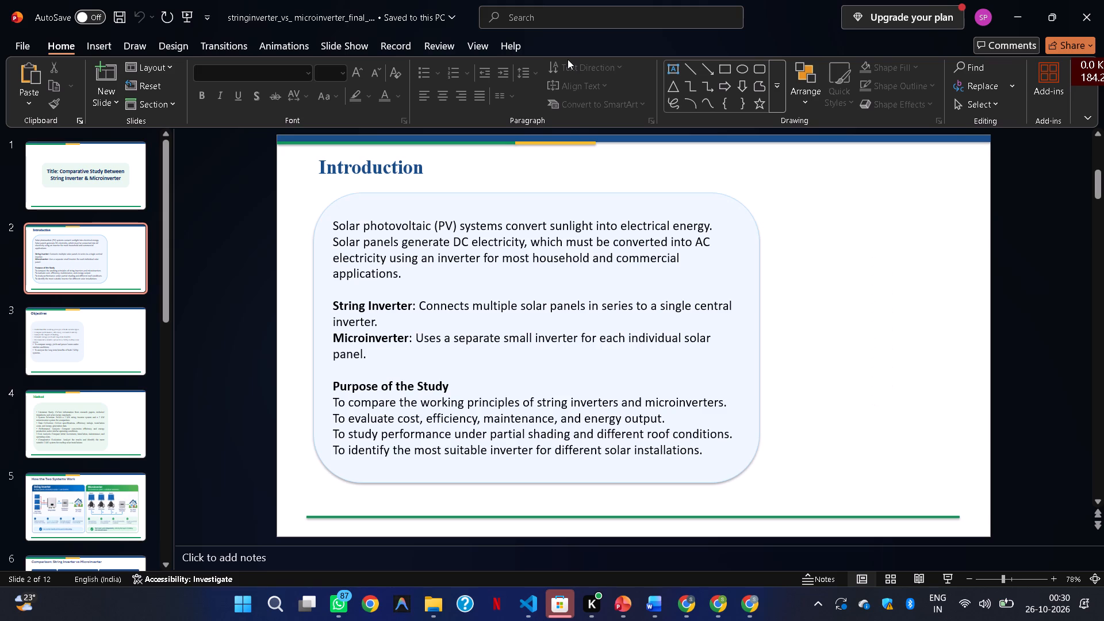
pyautogui.press('Down')
pyautogui.press('Down')
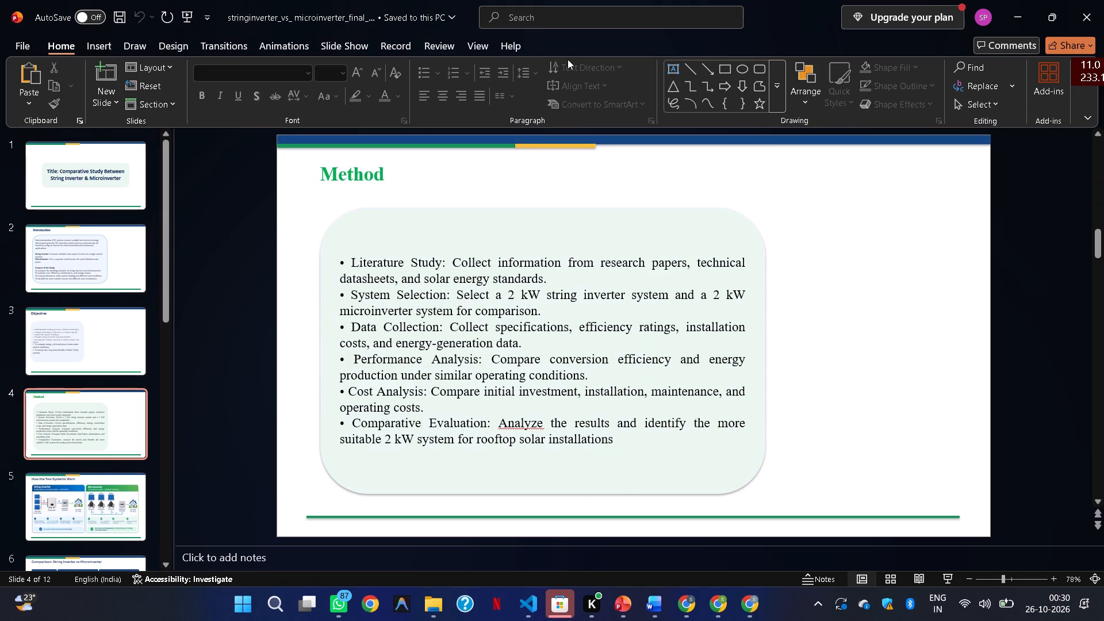
pyautogui.press('Down')
pyautogui.press('Down')
pyautogui.press('Down')
pyautogui.press('Down')
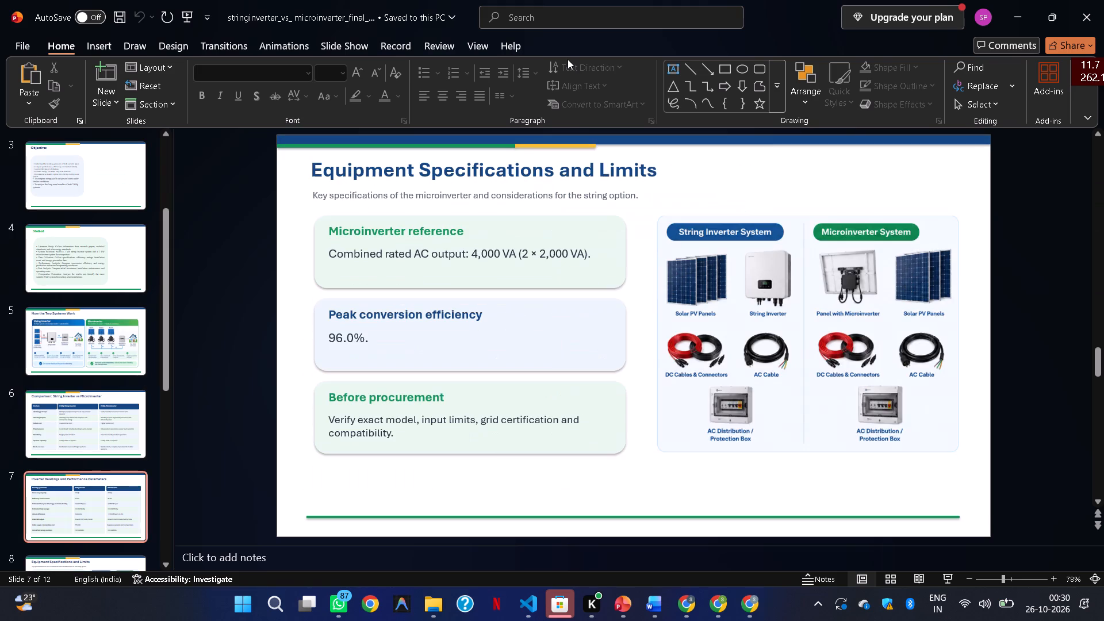
pyautogui.press('Down')
pyautogui.press('Down')
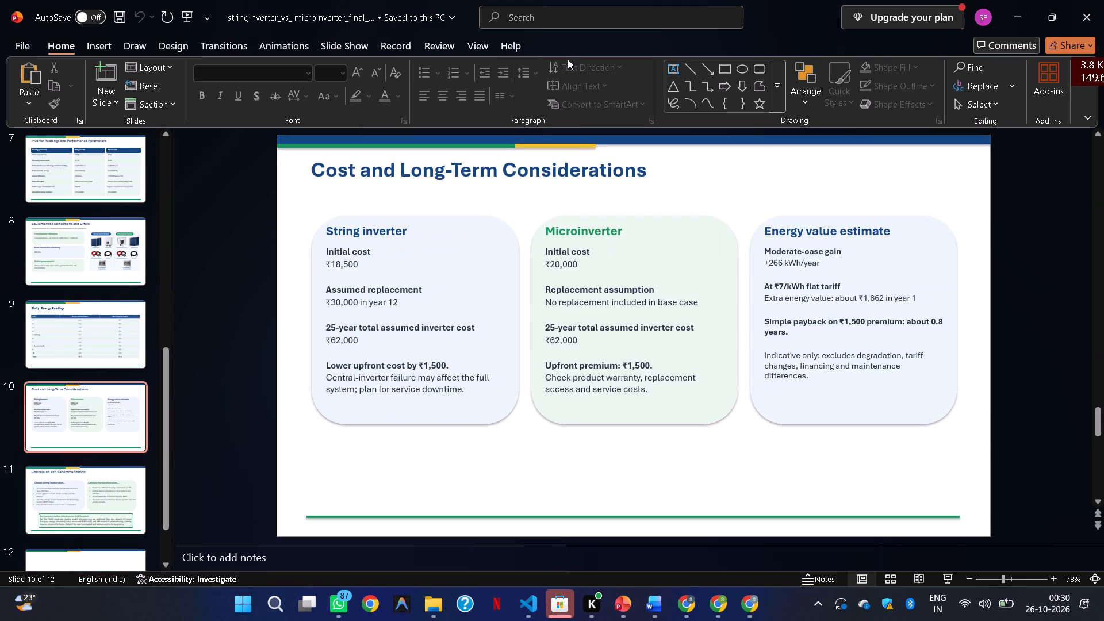
pyautogui.press('Up')
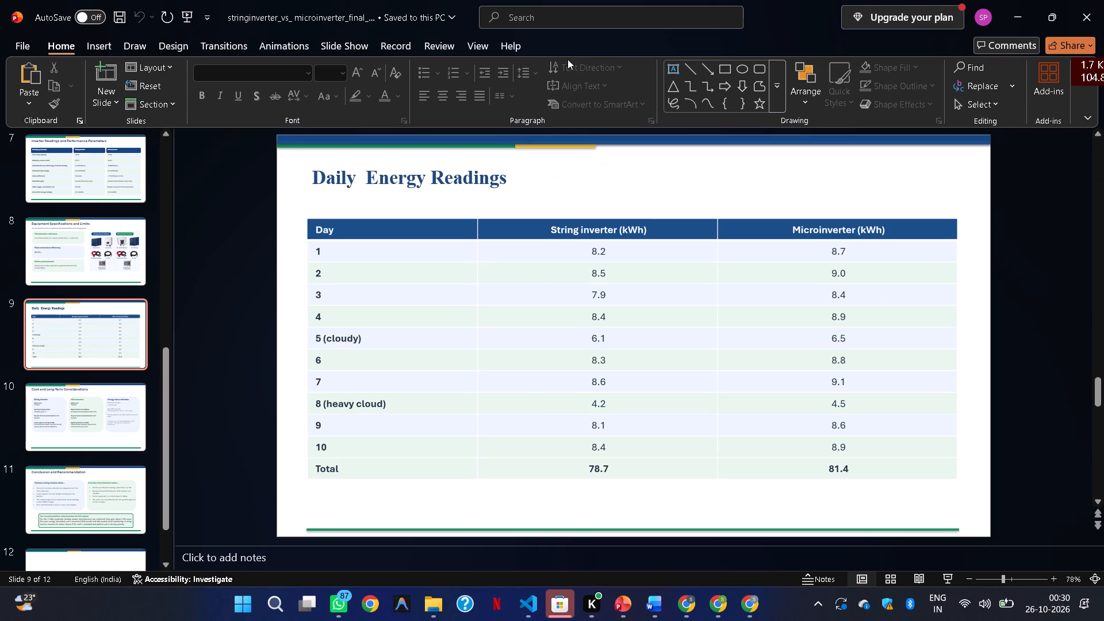
pyautogui.press('Down')
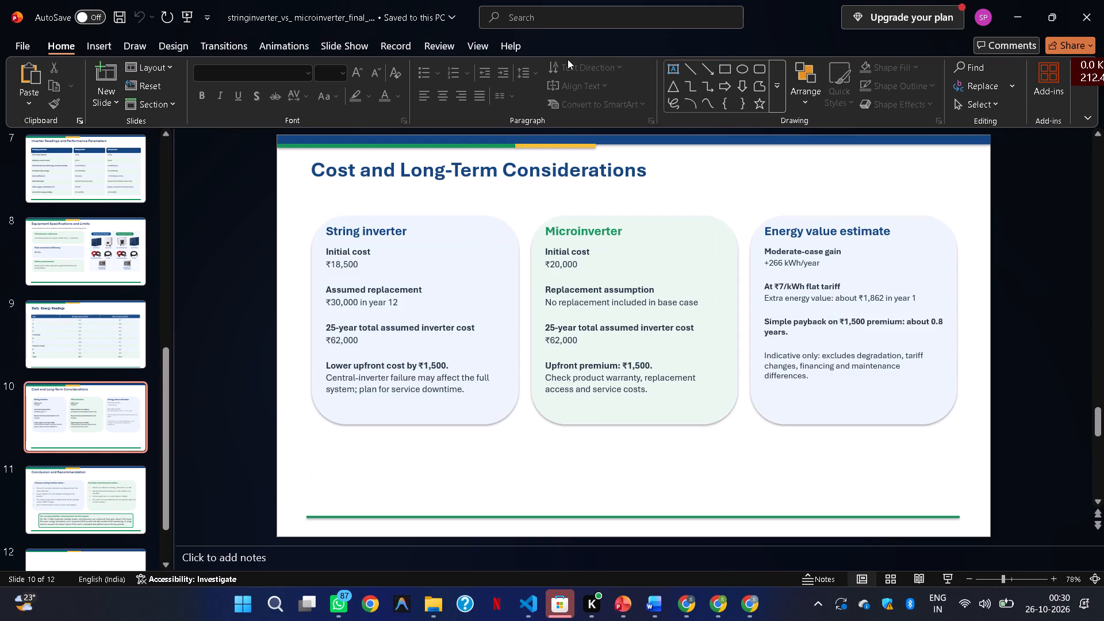
pyautogui.press('Down')
pyautogui.press('Down')
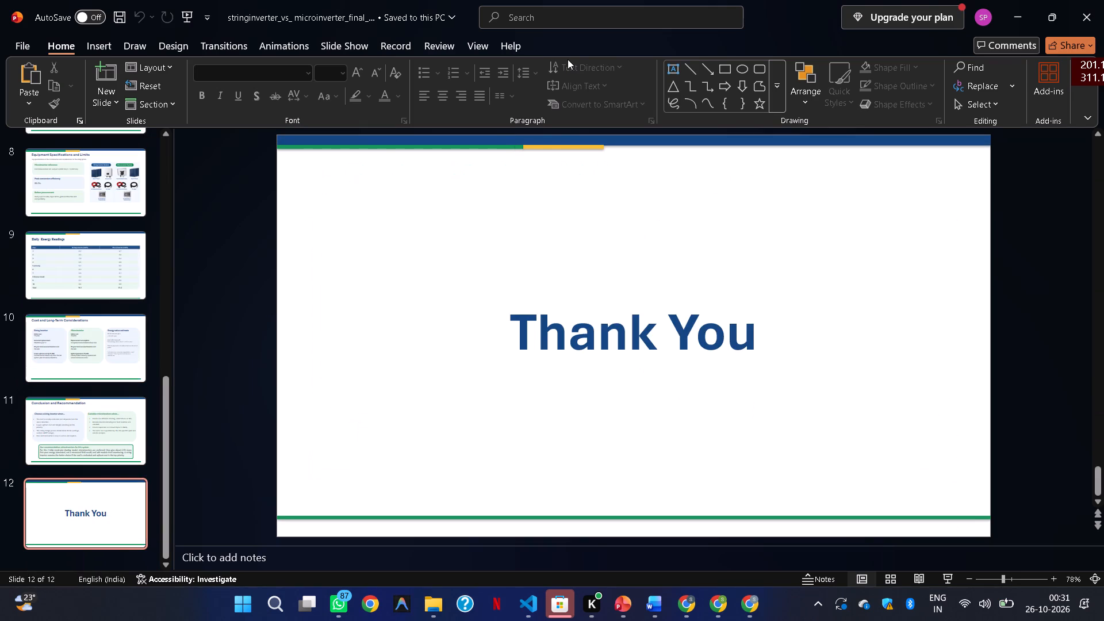
# Recheck the slides in reverse order from "Thank You" back to the title slide.
pyautogui.press('Up')
pyautogui.press('Up')
pyautogui.press('Up')
pyautogui.press('Up')
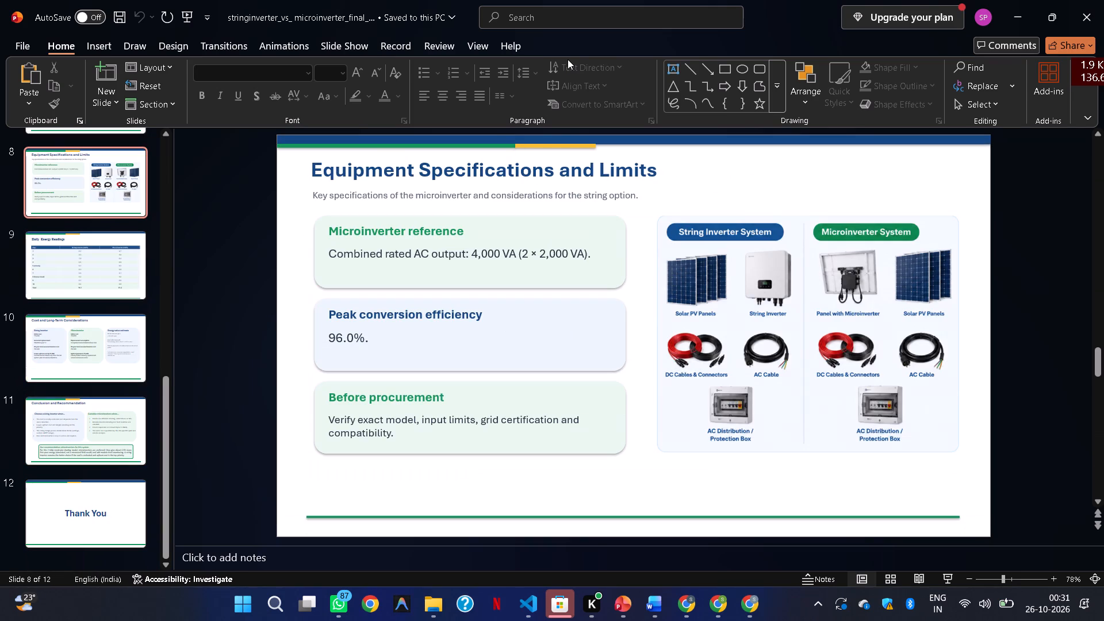
pyautogui.press('Up')
pyautogui.press('Up')
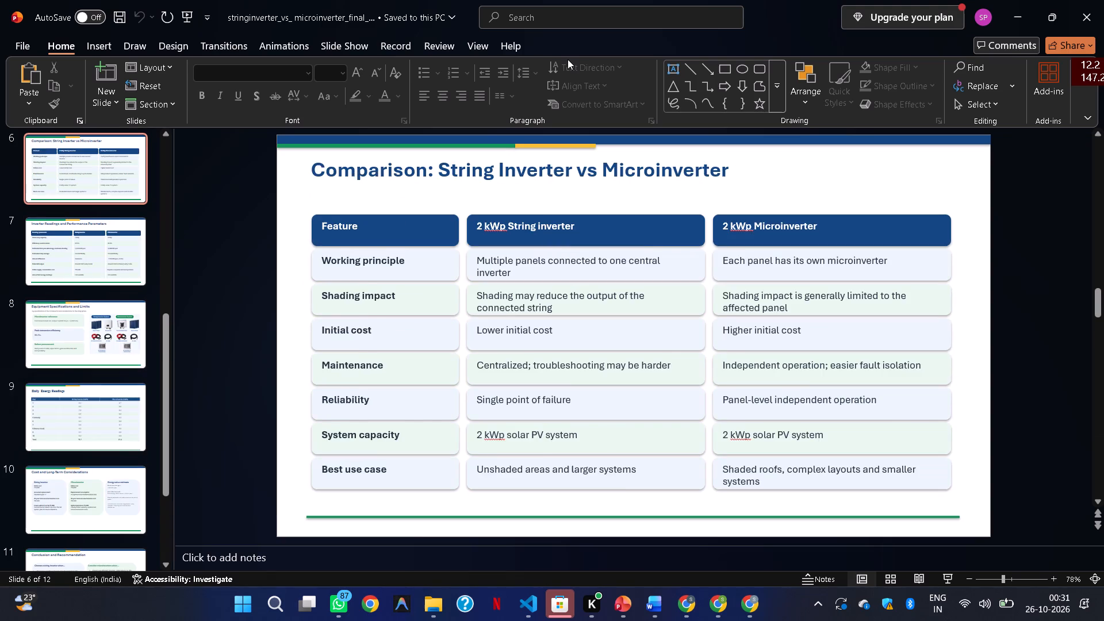
pyautogui.press('Up')
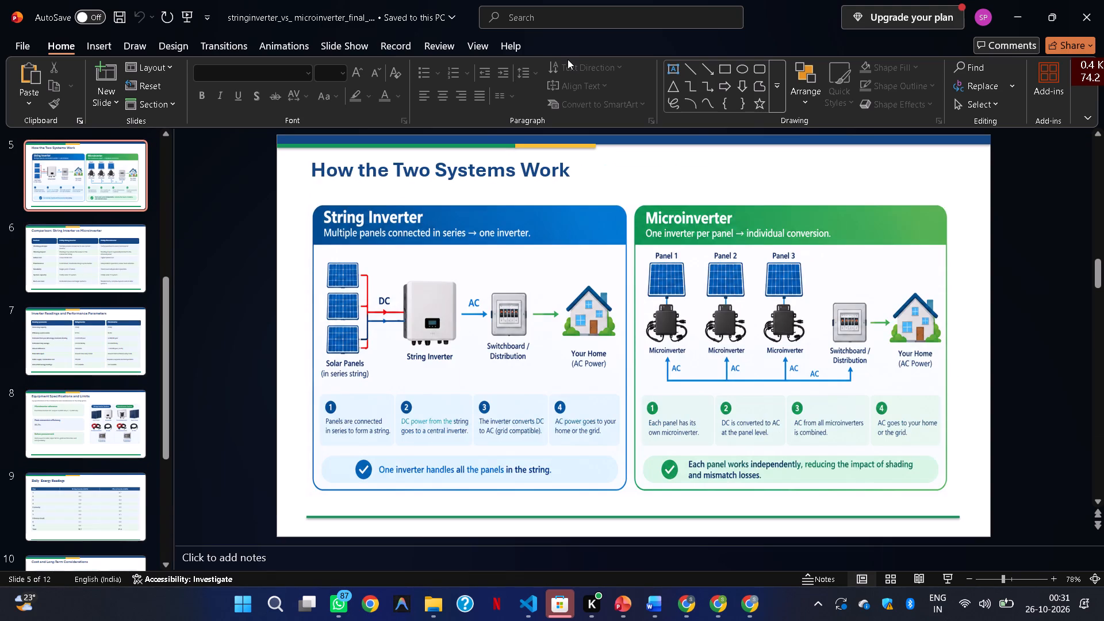
pyautogui.press('Up')
pyautogui.press('Up')
pyautogui.press('Up')
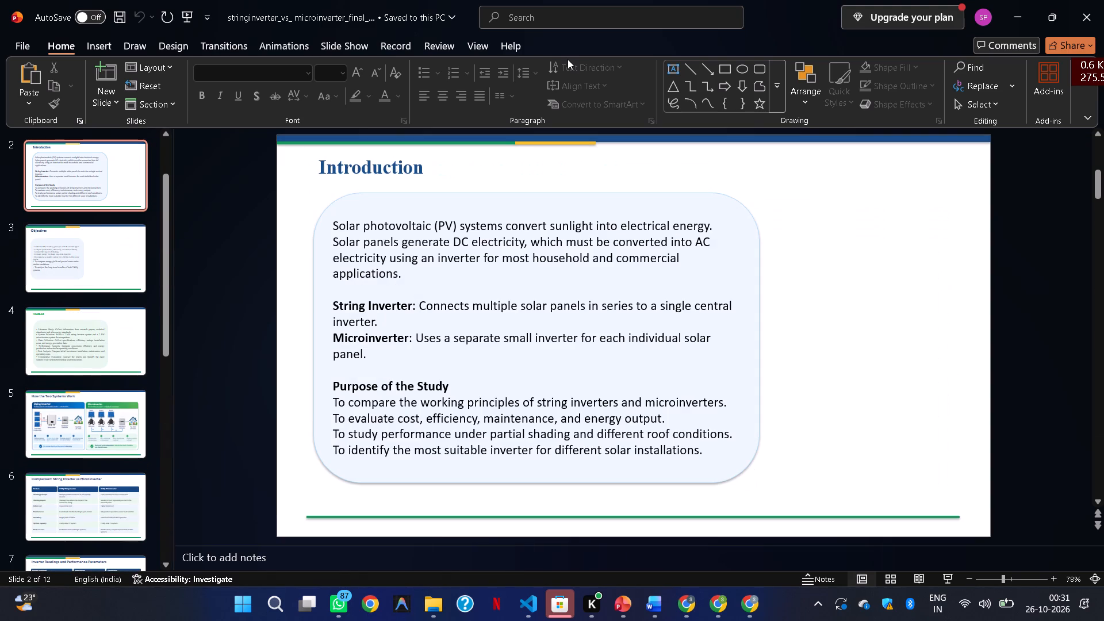
pyautogui.press('Up')
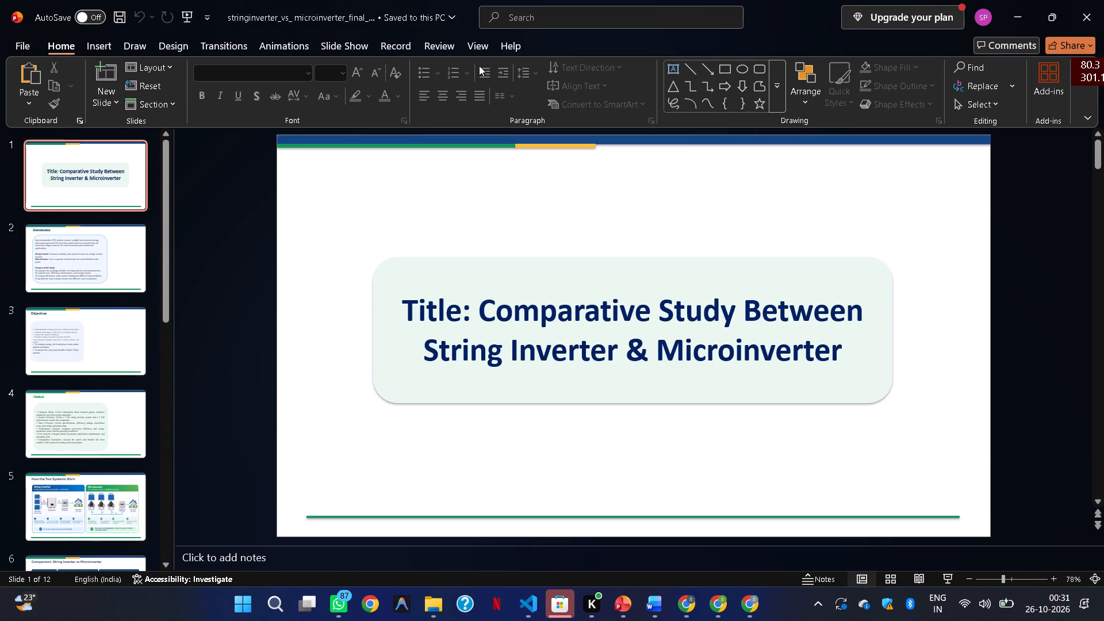